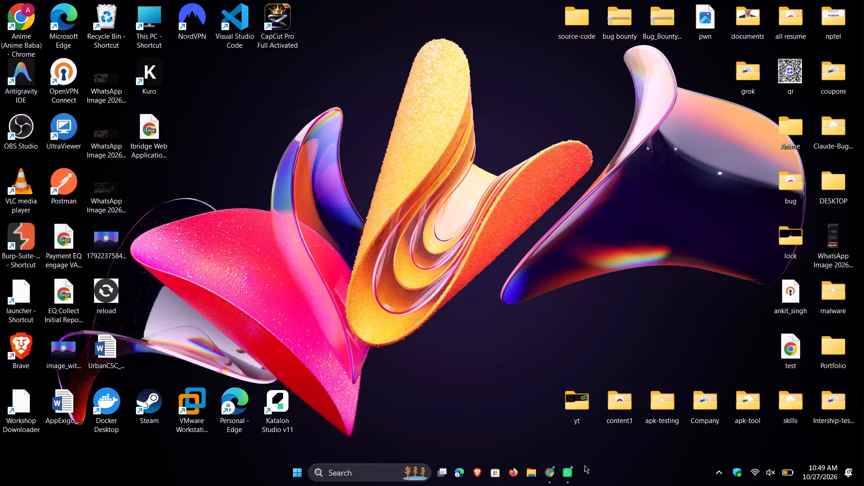
Open the Word document EQ Collect Closure Report [Q3] from the Intership-testing folder in File Explorer.
click(551, 475)
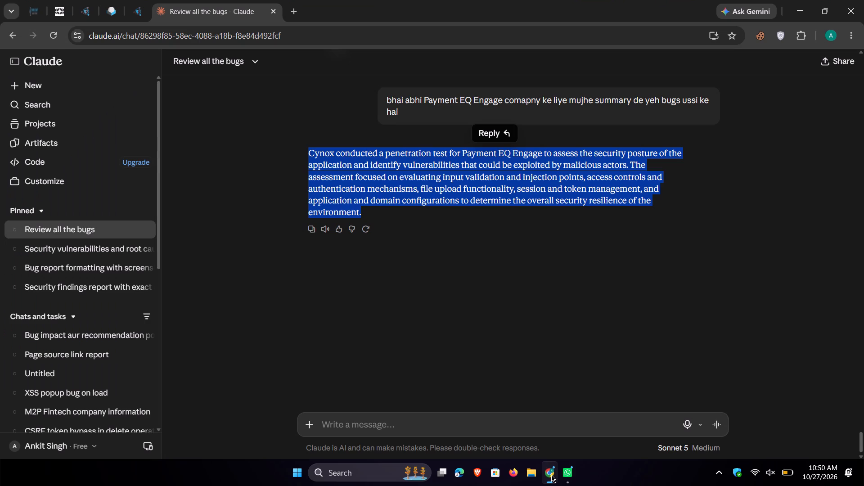
click(528, 475)
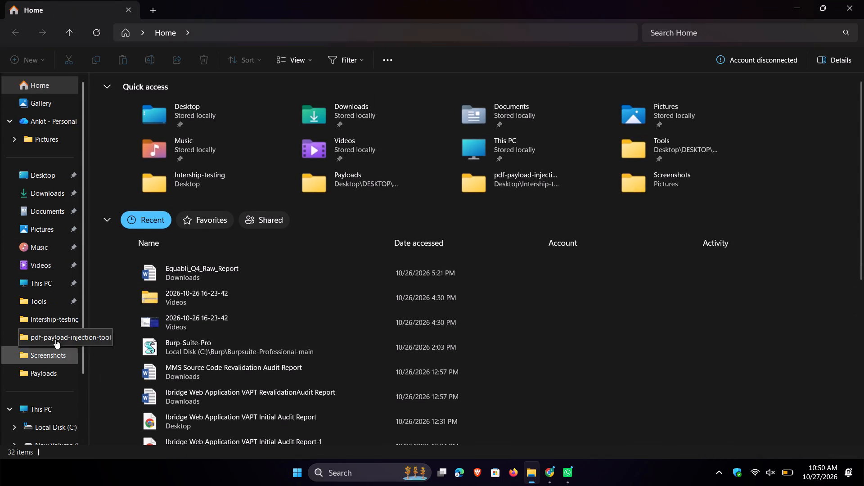
click(51, 318)
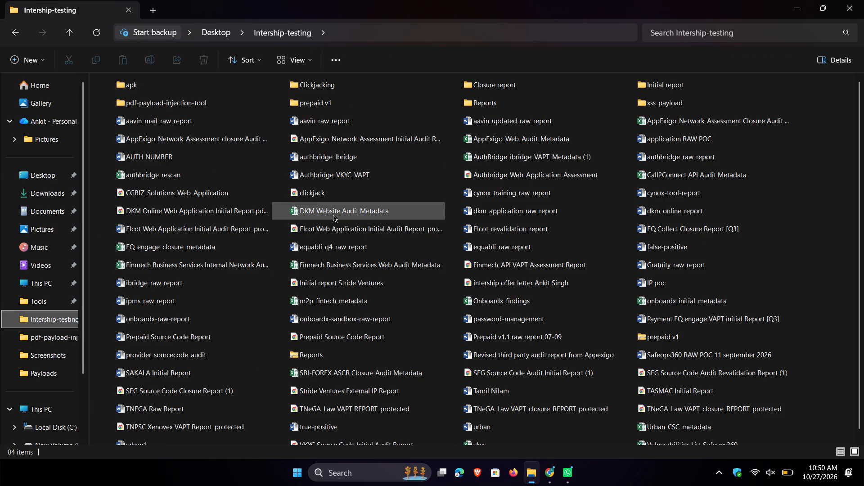
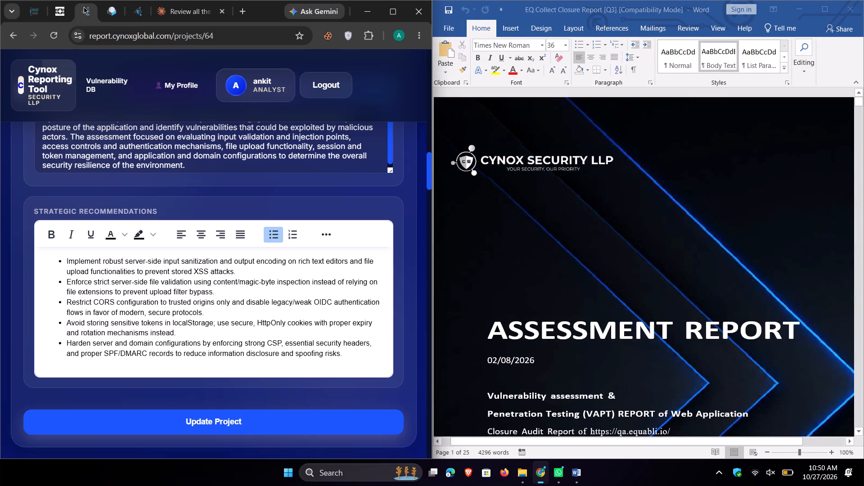
click(49, 39)
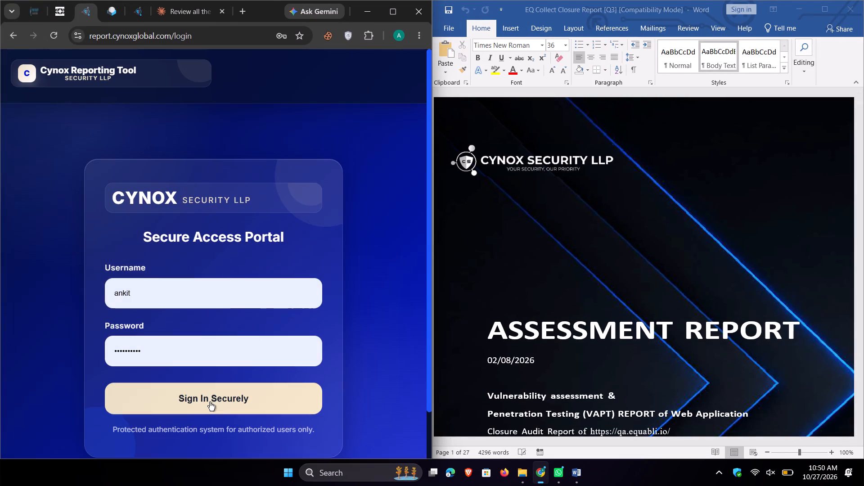
click(208, 403)
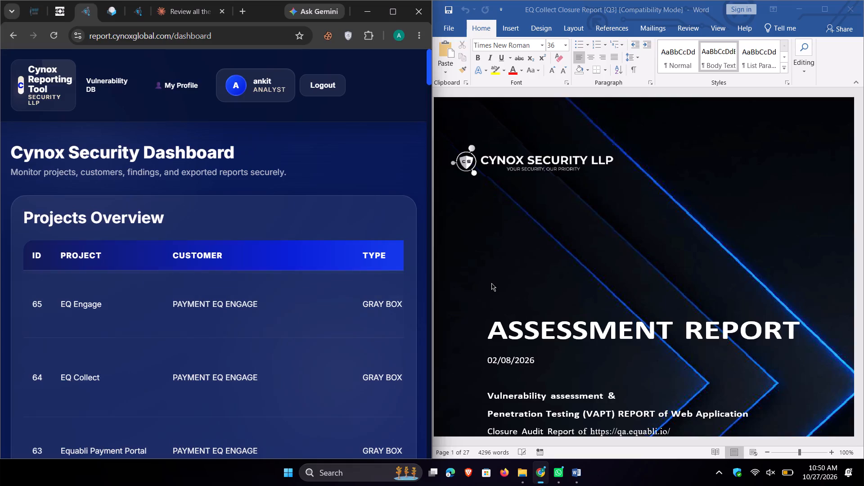
Look through the Word closure report to locate the Details of the Auditing Team table.
scroll(491, 283, down, 9)
scroll(491, 283, down, 20)
scroll(491, 283, down, 20)
scroll(491, 283, down, 20)
scroll(491, 283, down, 20)
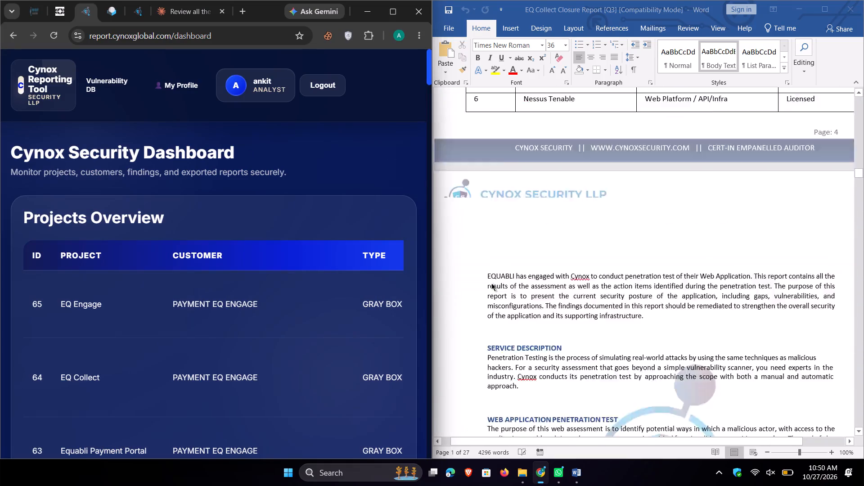
scroll(491, 283, down, 7)
scroll(491, 283, up, 3)
scroll(491, 283, down, 6)
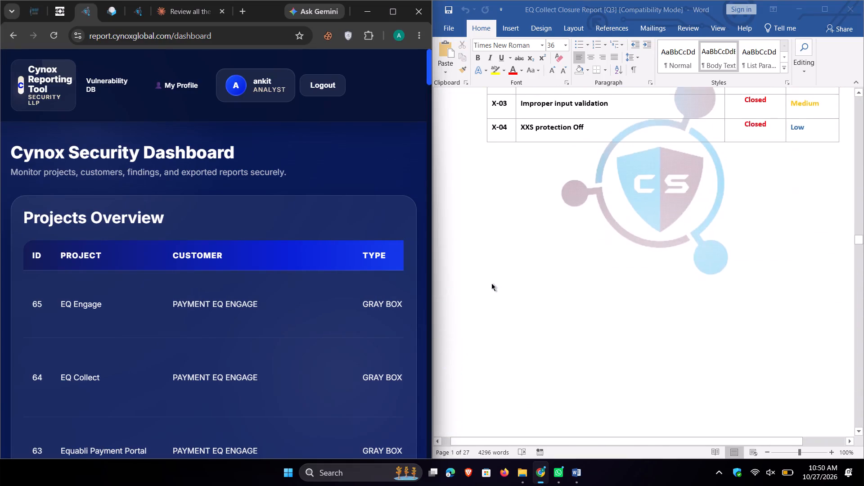
scroll(491, 283, down, 1)
scroll(491, 283, up, 7)
scroll(491, 283, up, 20)
scroll(491, 283, up, 20)
scroll(491, 283, up, 18)
scroll(491, 283, up, 4)
ctrl+scroll(491, 283, down, 1)
ctrl+scroll(491, 283, up, 2)
scroll(491, 283, up, 12)
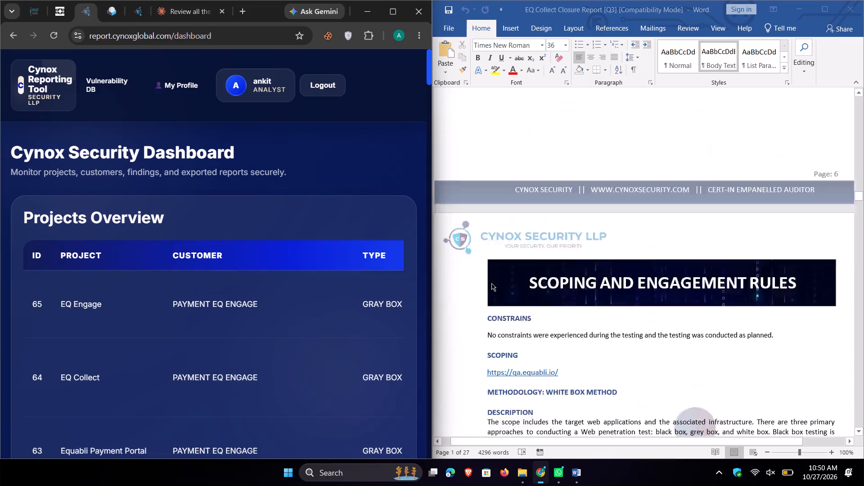
scroll(491, 283, up, 14)
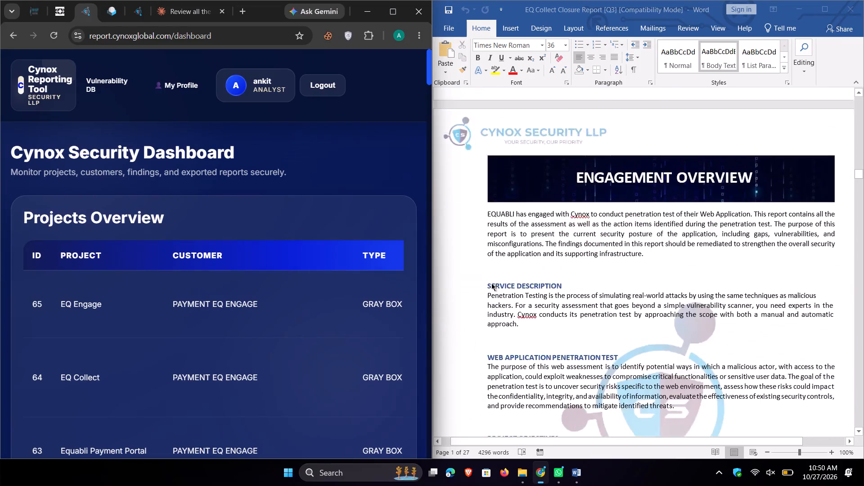
scroll(491, 283, down, 3)
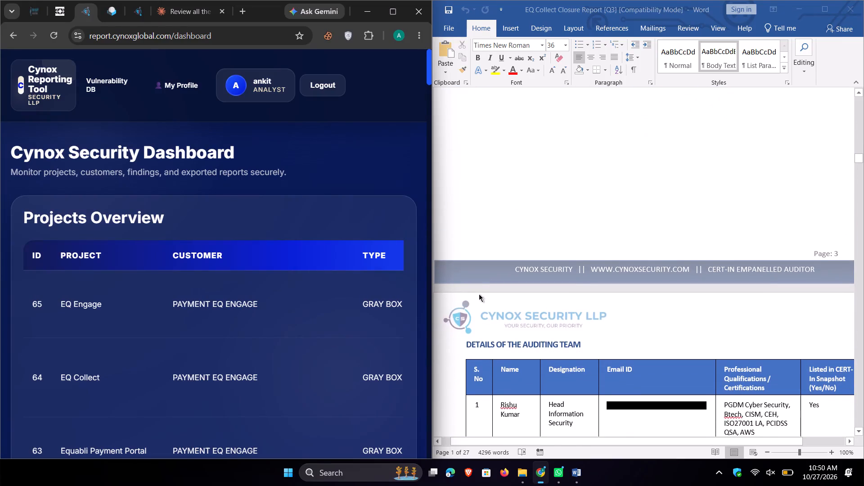
scroll(535, 350, down, 20)
scroll(535, 350, down, 4)
scroll(535, 350, up, 4)
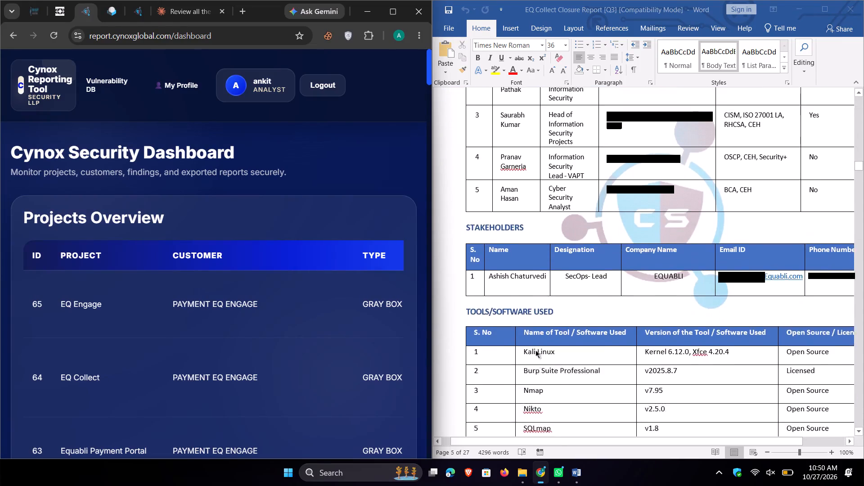
scroll(535, 350, up, 3)
scroll(535, 350, right, 1)
scroll(535, 350, up, 1)
scroll(535, 350, right, 1)
scroll(535, 350, up, 1)
scroll(535, 350, right, 1)
scroll(535, 350, up, 1)
scroll(535, 350, right, 1)
scroll(535, 350, up, 1)
scroll(535, 350, right, 1)
scroll(535, 350, up, 1)
scroll(535, 350, right, 1)
scroll(535, 350, up, 1)
scroll(535, 350, right, 1)
scroll(535, 350, up, 1)
scroll(535, 350, right, 1)
scroll(535, 350, up, 1)
scroll(535, 350, right, 1)
scroll(535, 350, up, 1)
scroll(535, 350, right, 1)
scroll(535, 350, up, 1)
Open the EQ Collect project, ID 64, from the dashboard's Projects Overview and tile it beside the Word report.
scroll(226, 340, down, 5)
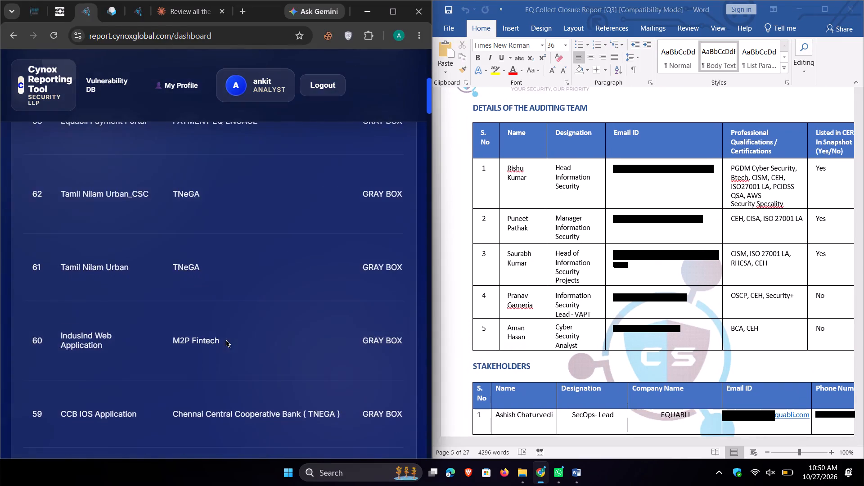
scroll(226, 340, down, 17)
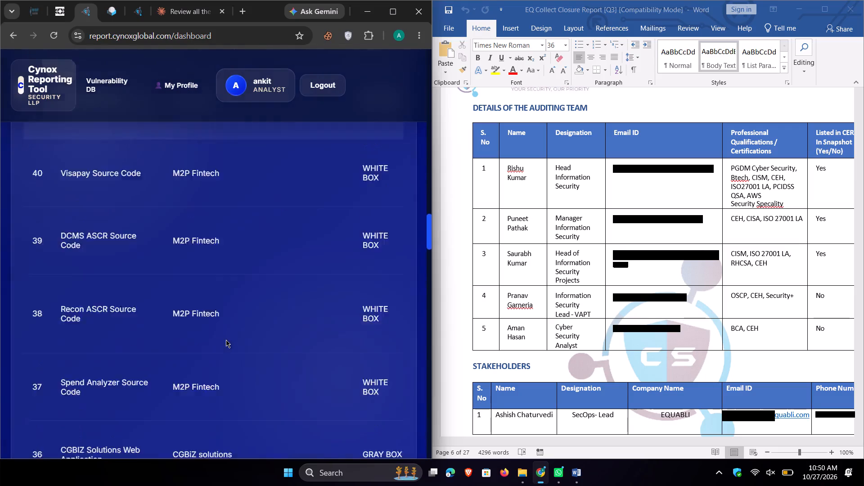
scroll(226, 340, down, 5)
scroll(226, 340, up, 1)
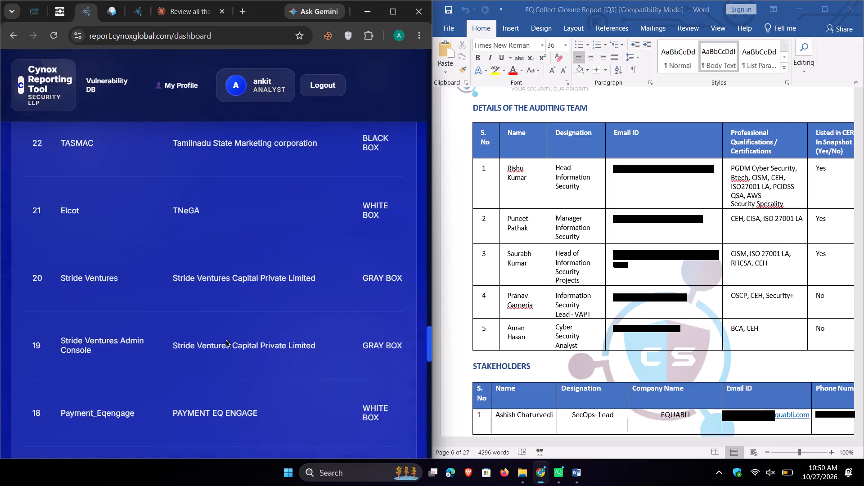
scroll(226, 340, up, 19)
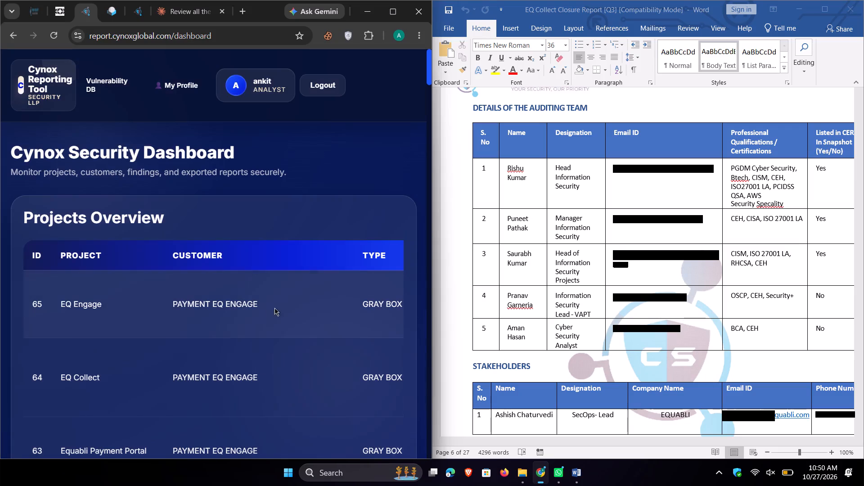
scroll(261, 308, right, 3)
click(396, 8)
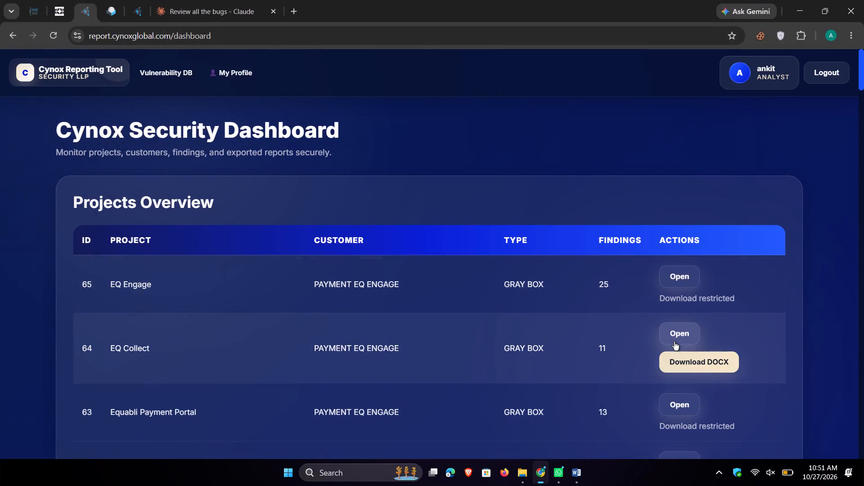
click(674, 342)
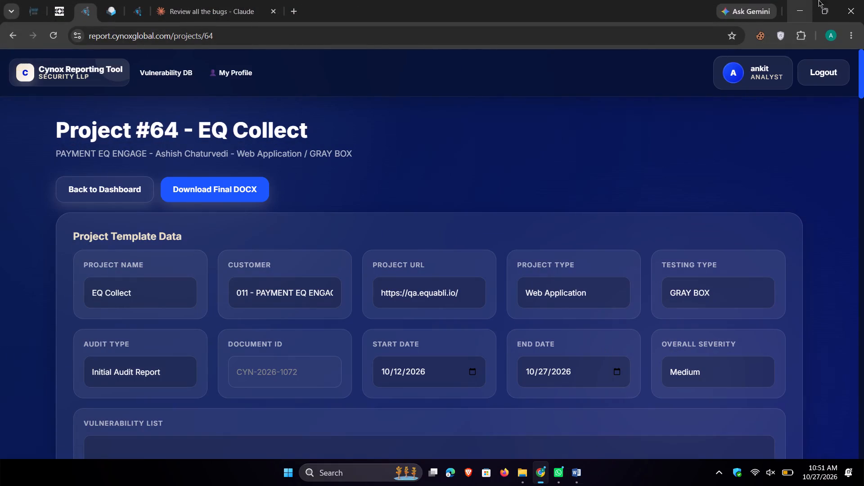
click(754, 54)
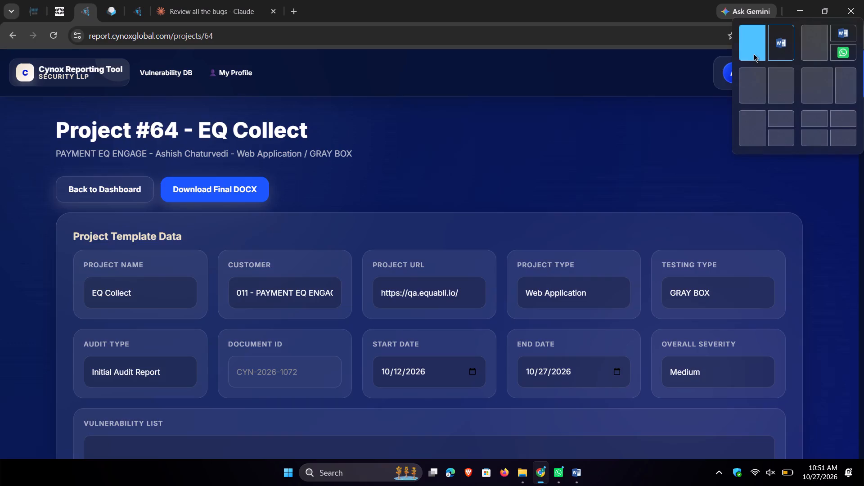
Add a blank auditor row in the EQ Collect project's Auditing Team (Report Generation) section.
scroll(327, 339, down, 5)
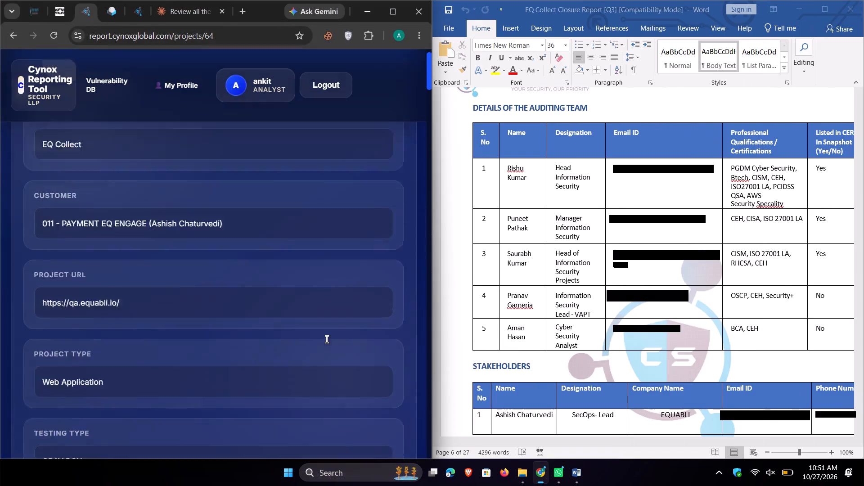
scroll(327, 339, down, 13)
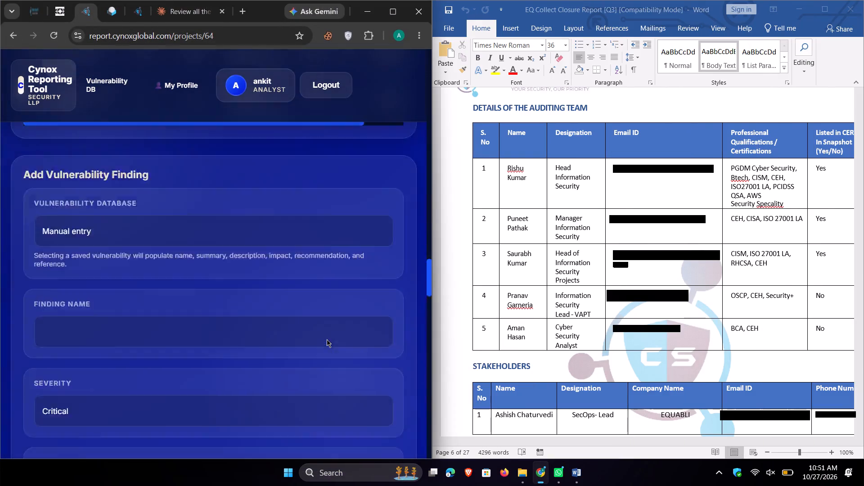
scroll(327, 339, up, 12)
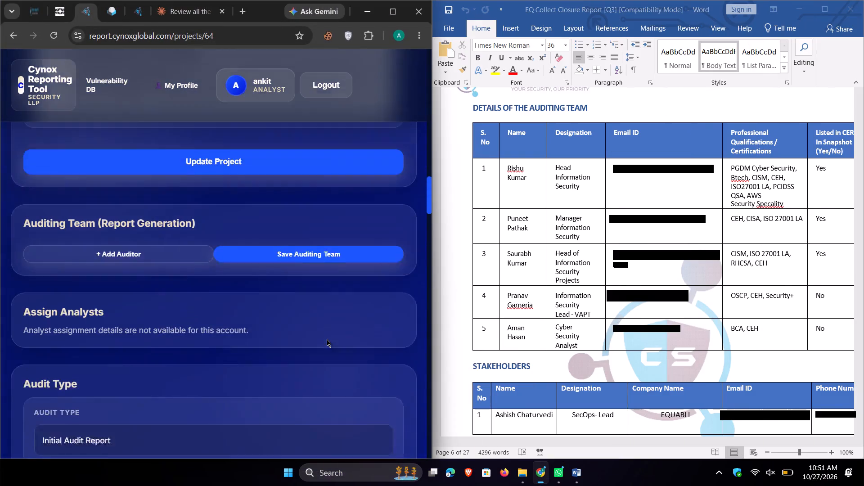
scroll(327, 339, up, 1)
scroll(327, 339, down, 3)
scroll(327, 339, up, 1)
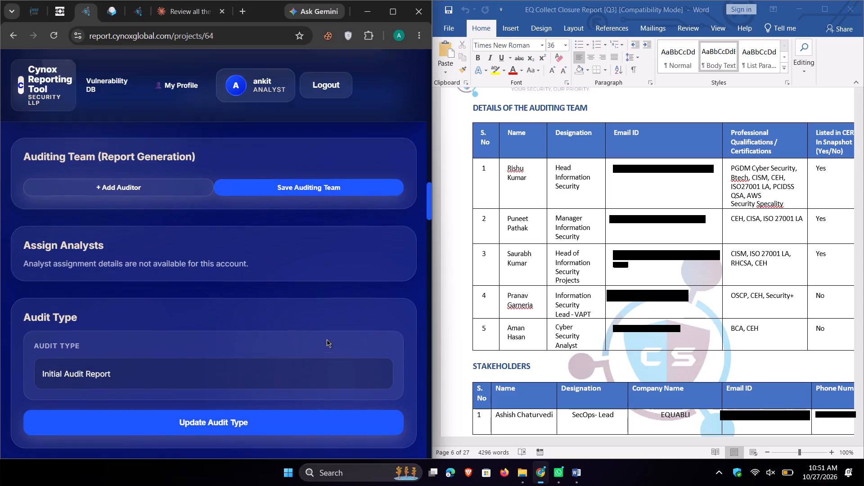
scroll(327, 339, up, 5)
click(145, 375)
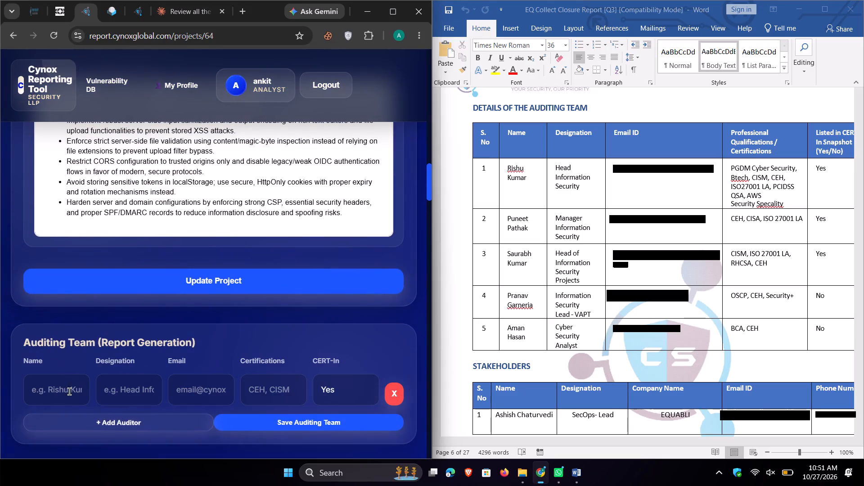
Copy the first auditor's name from the Word auditing team table into the new auditor row's Name field.
click(506, 170)
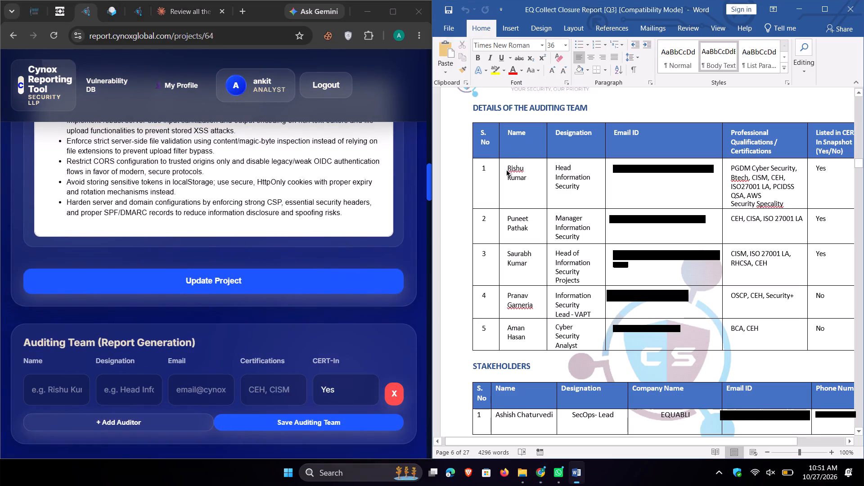
drag(504, 168, 510, 170)
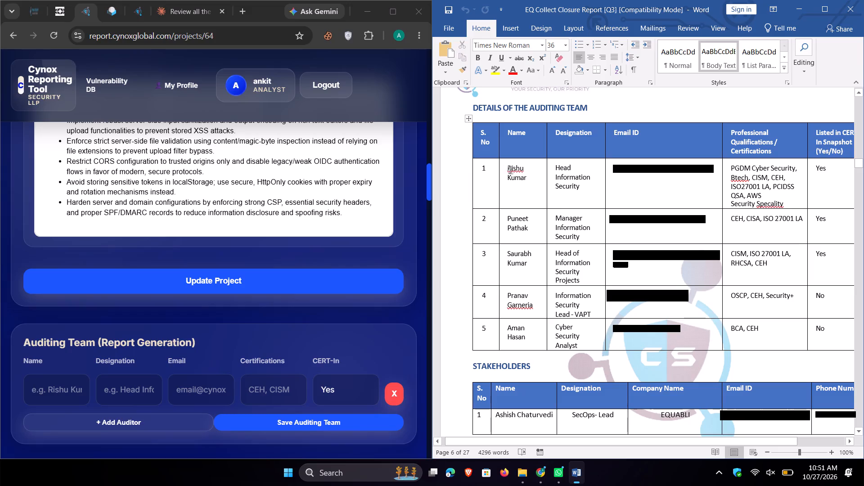
drag(510, 170, 529, 181)
key(ctrl+c)
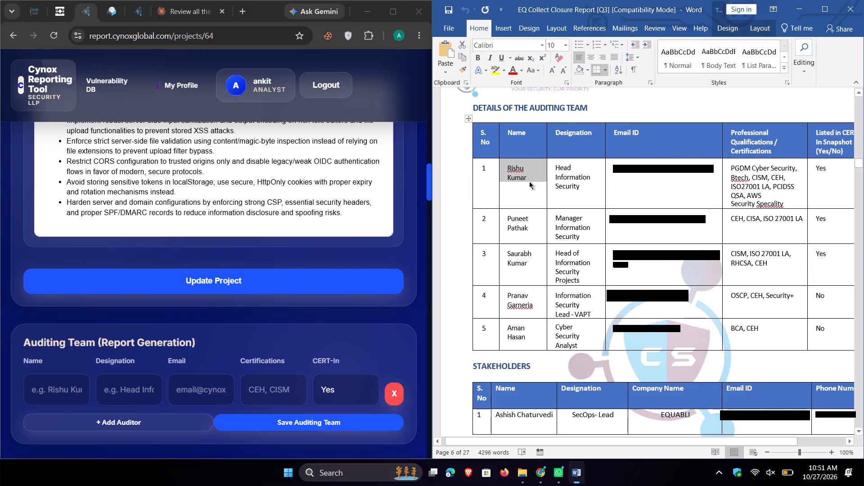
click(49, 387)
key(ctrl+v)
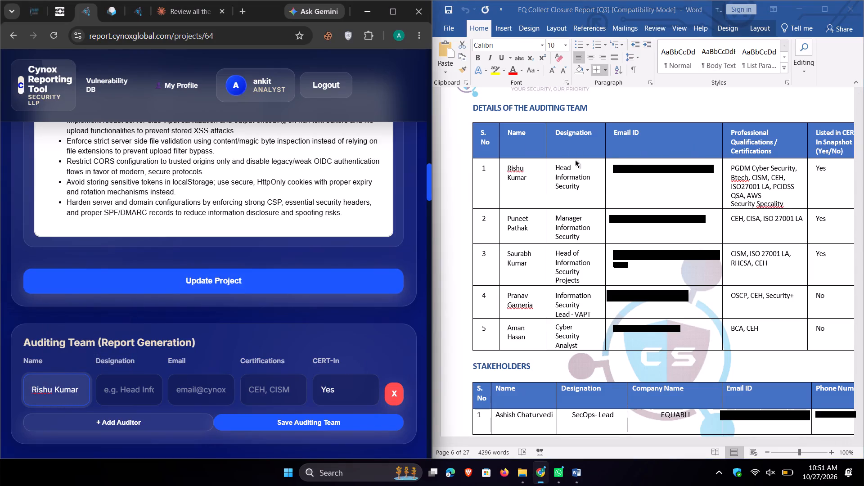
Copy the first auditor's designation, Head Information Security, from the Word table into the auditor row's Designation field.
double_click(557, 168)
drag(557, 168, 570, 181)
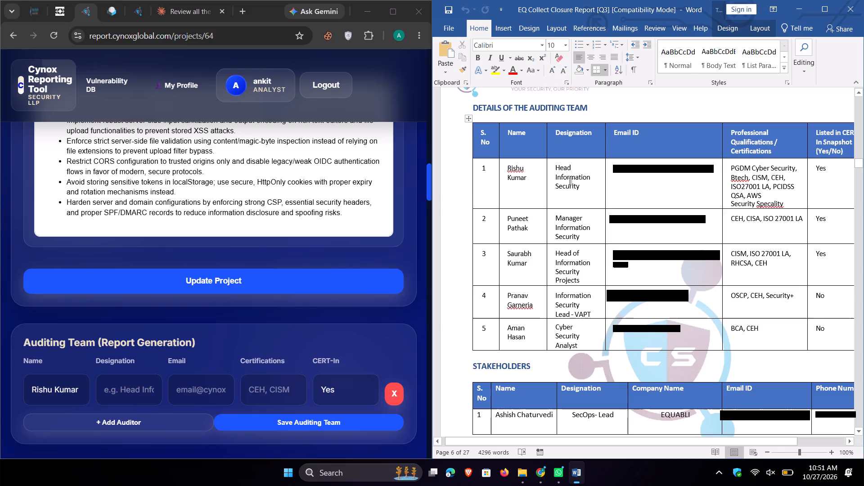
drag(570, 181, 585, 191)
key(ctrl+c)
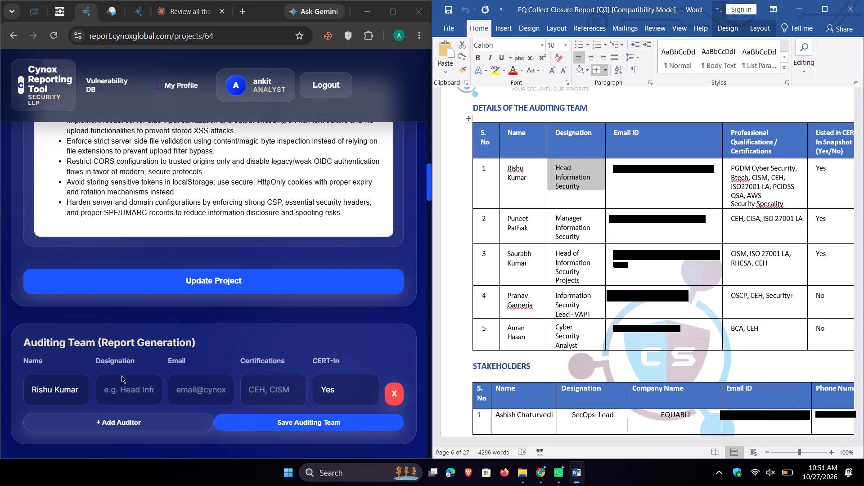
click(121, 385)
key(ctrl+v)
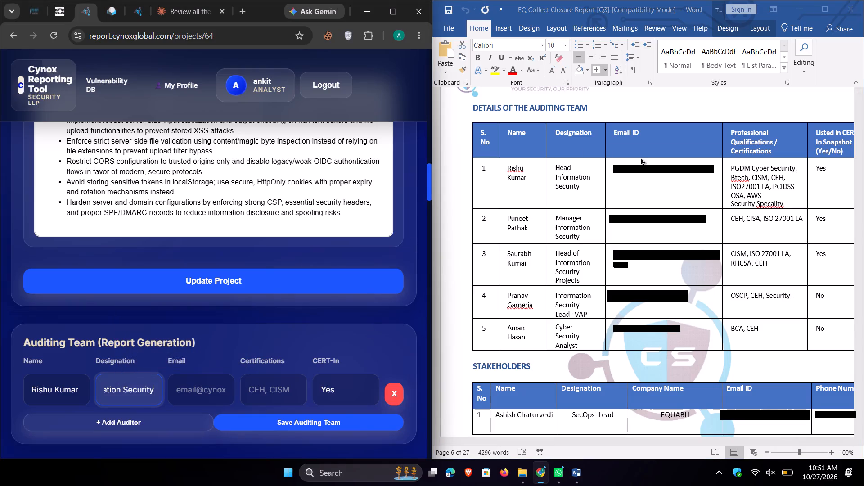
Copy the first auditor's e-mail address from the Word table into the auditor row's Email field.
click(614, 170)
click(614, 170)
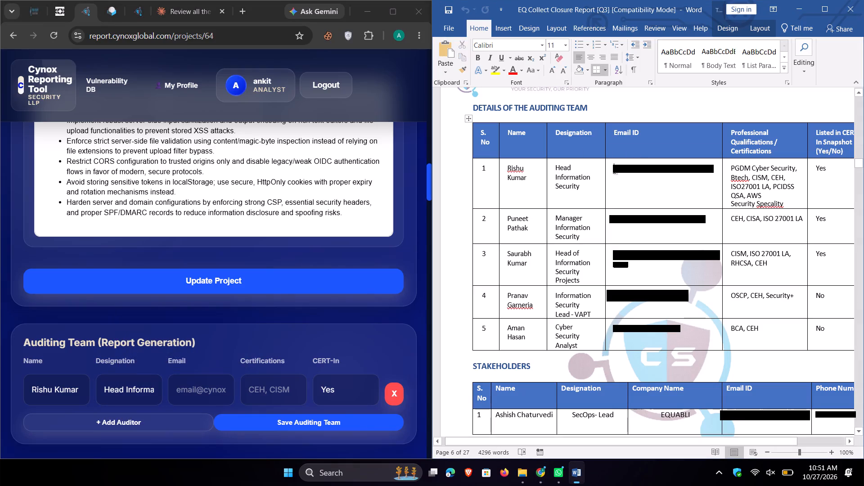
click(614, 170)
drag(614, 170, 719, 188)
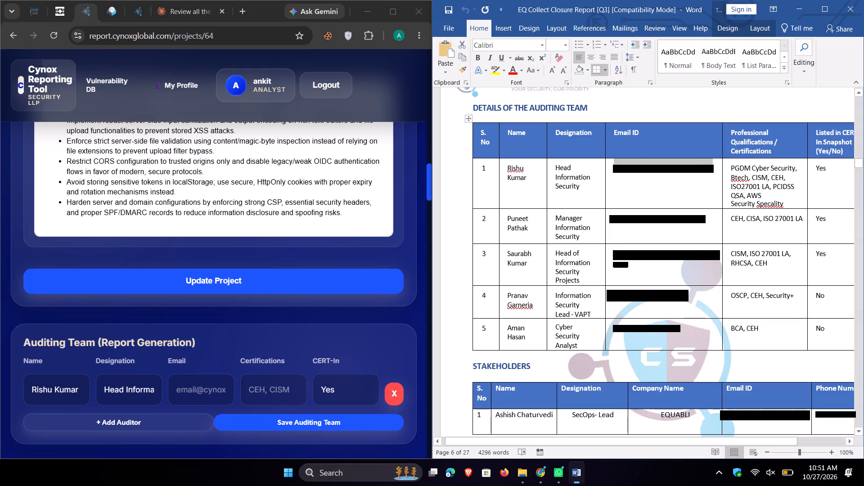
key(ctrl+c)
click(195, 389)
key(ctrl+v)
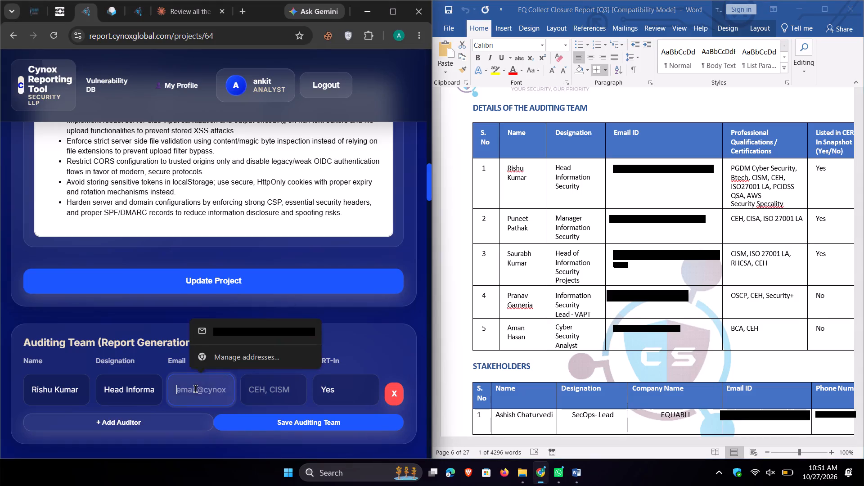
Copy the first auditor's full certifications list, PGDM Cyber Security through AWS Security Specality, from the Word table into the auditor row's Certifications field.
click(729, 169)
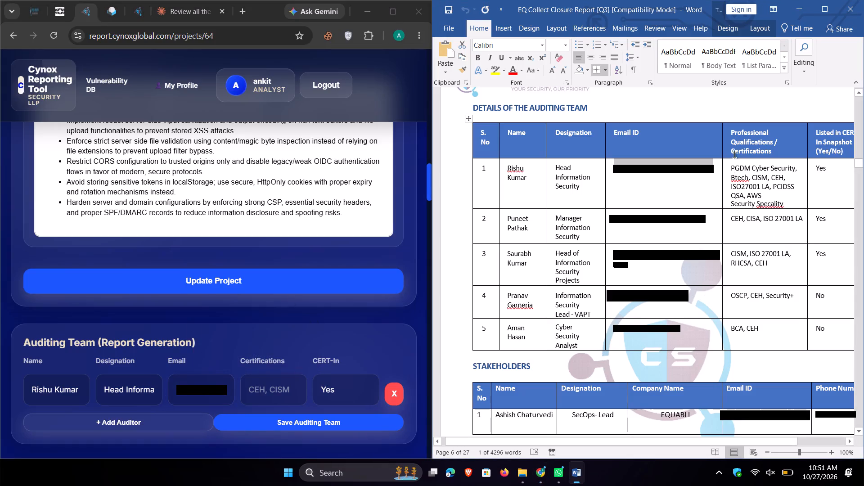
double_click(729, 168)
drag(729, 168, 785, 202)
key(ctrl+c)
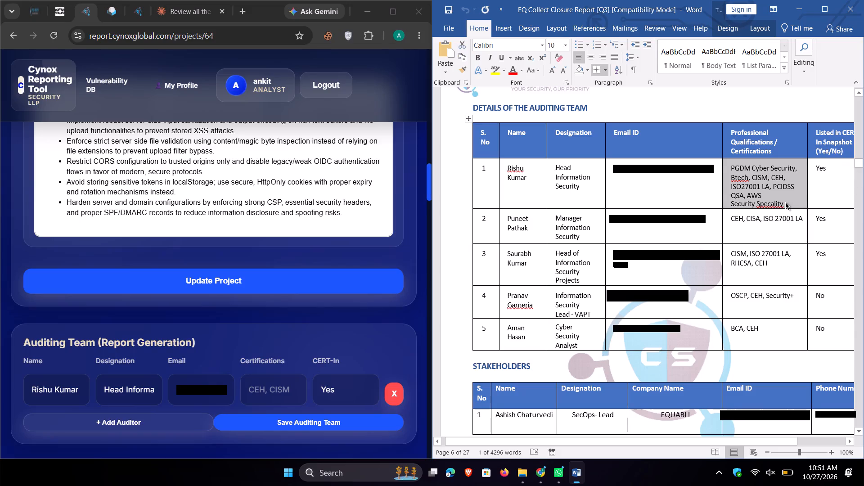
click(279, 391)
key(ctrl+v)
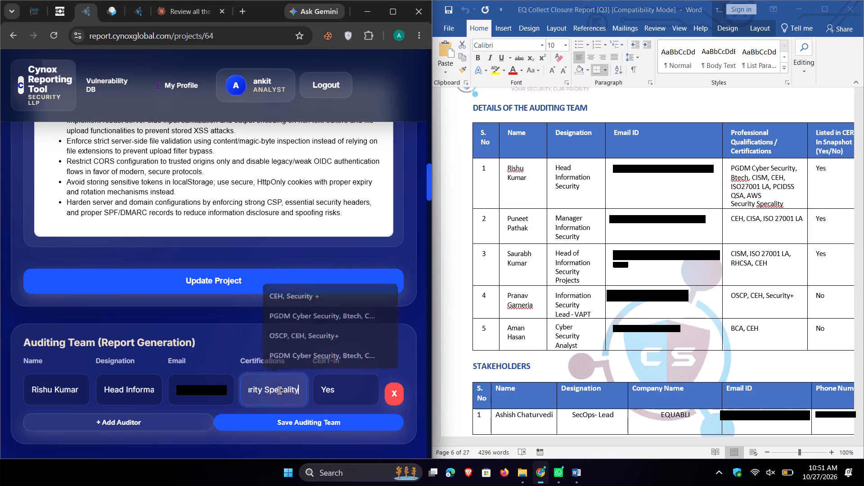
Add a second auditor row and copy the second auditor's name from the Word table into its Name field.
click(156, 422)
scroll(189, 306, down, 1)
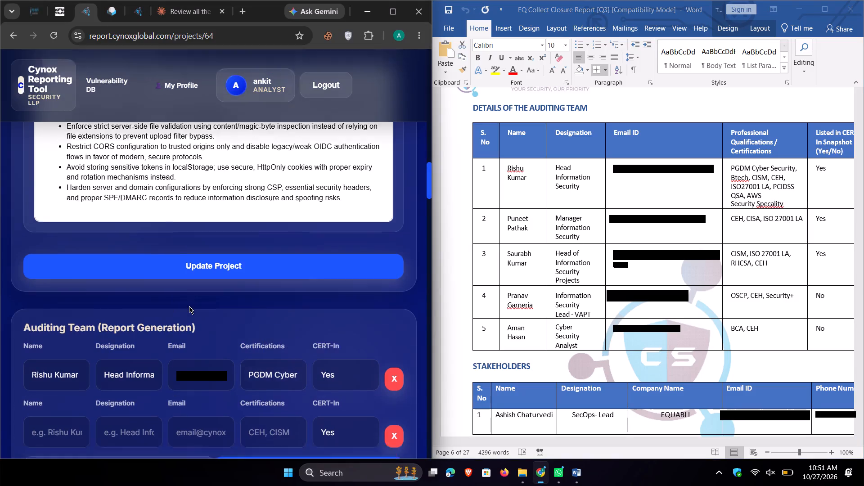
scroll(189, 306, down, 1)
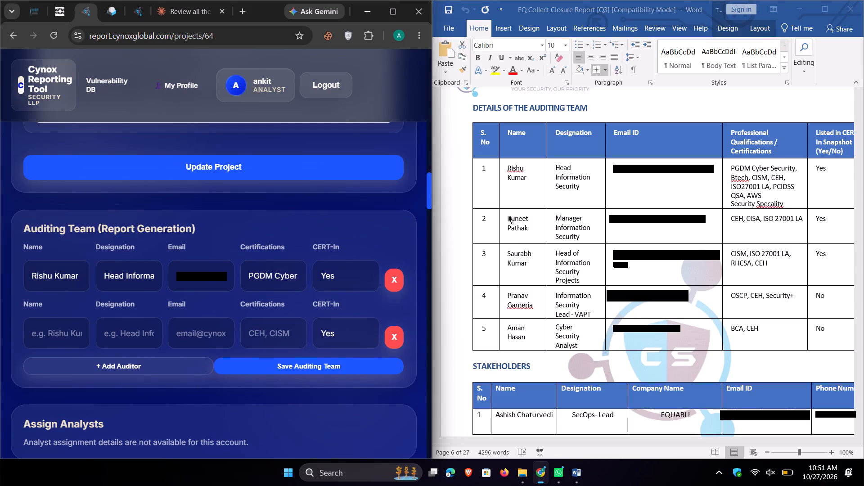
double_click(508, 216)
drag(508, 216, 530, 225)
key(ctrl+c)
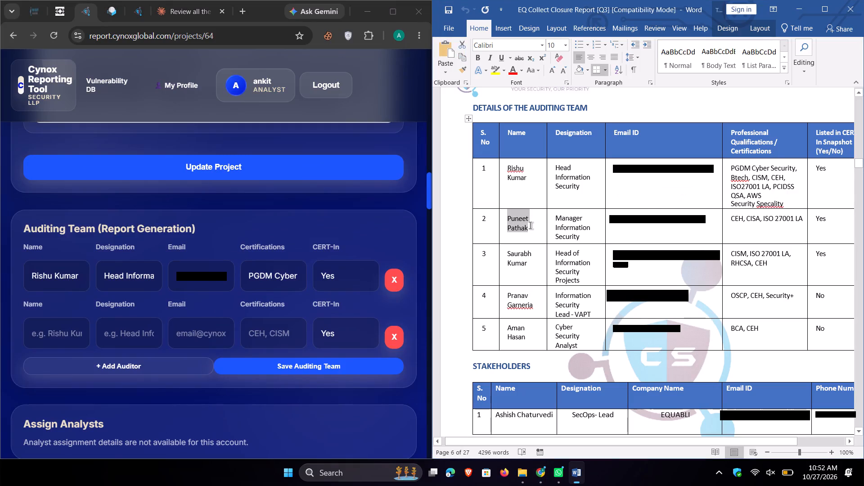
click(54, 330)
key(ctrl+v)
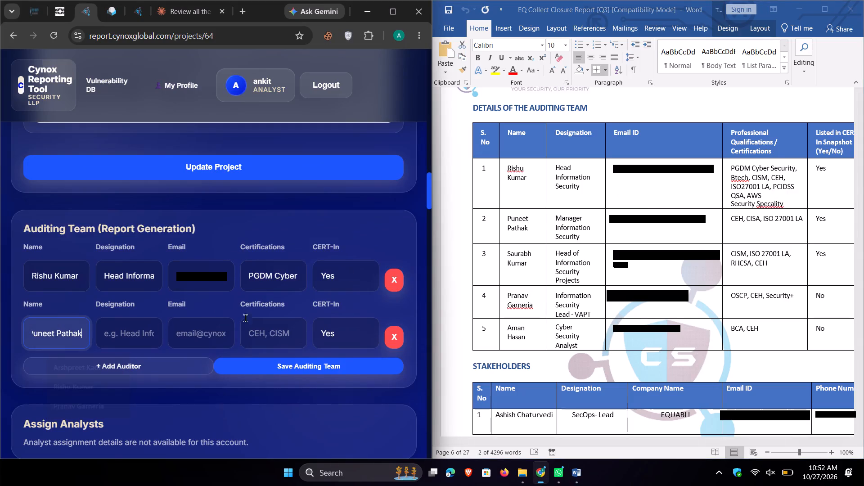
Copy the second auditor's designation, Manager Information Security, from the Word table into the second row's Designation field.
click(552, 219)
drag(552, 219, 558, 224)
click(558, 219)
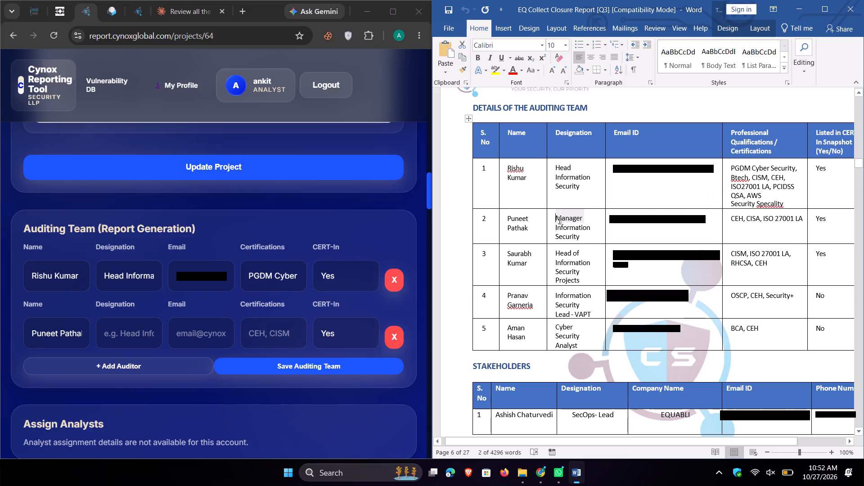
click(582, 236)
drag(582, 236, 538, 208)
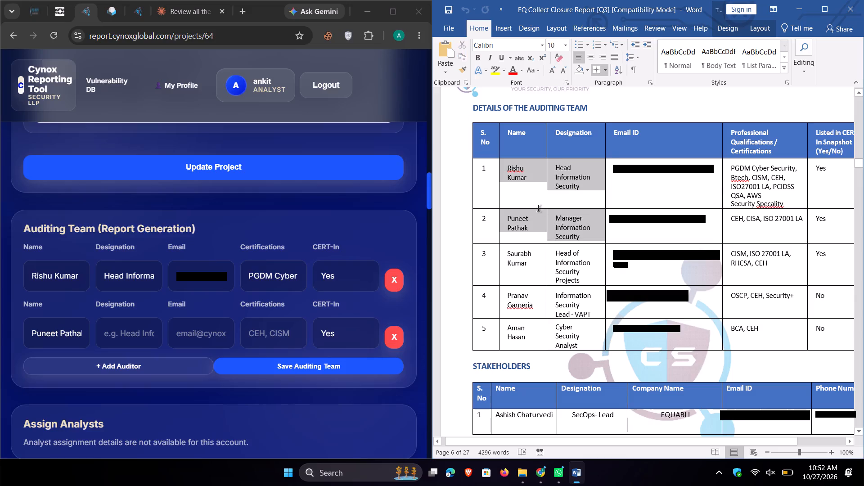
drag(538, 208, 555, 217)
key(ctrl+c)
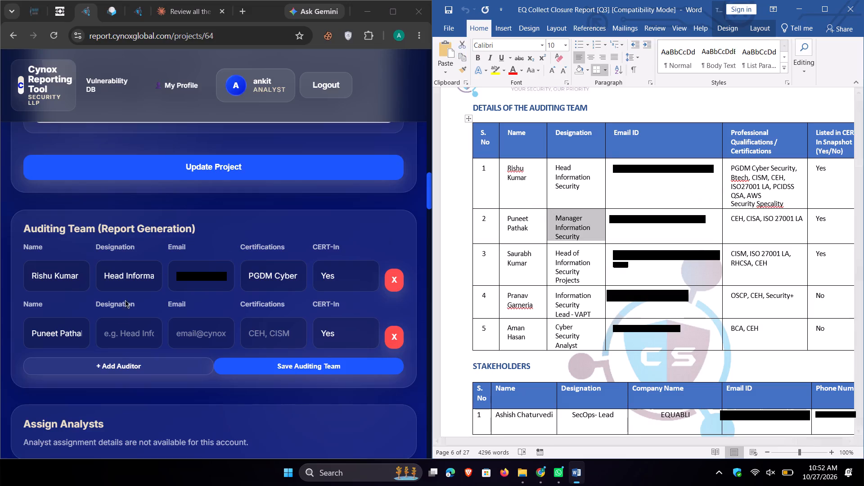
click(120, 333)
key(ctrl+v)
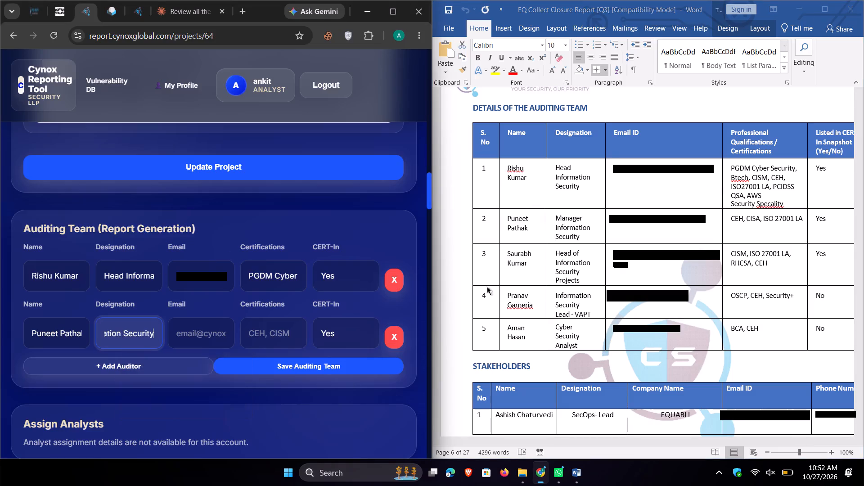
Copy the second auditor's e-mail address from the Word table into the second row's Email field.
click(611, 220)
double_click(611, 220)
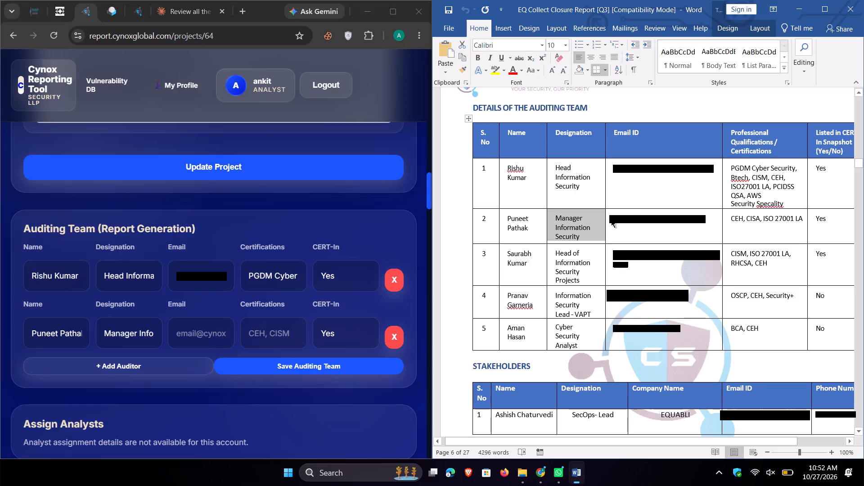
drag(611, 220, 710, 215)
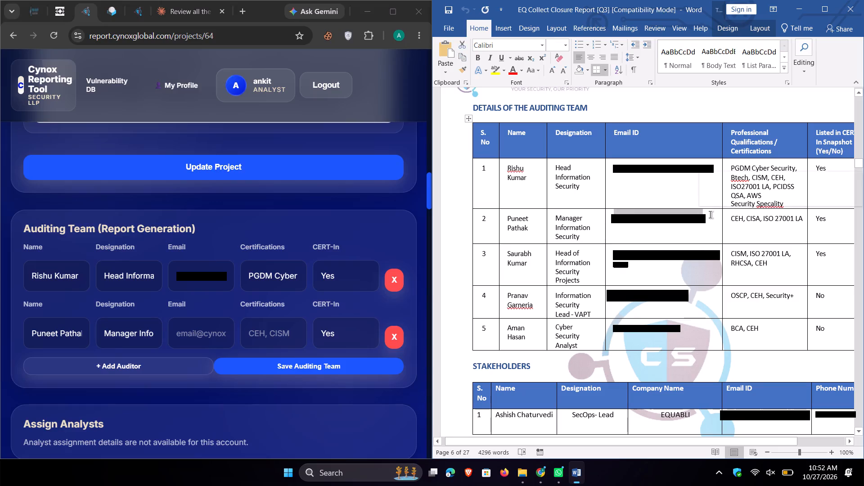
key(ctrl+c)
click(186, 333)
key(ctrl+v)
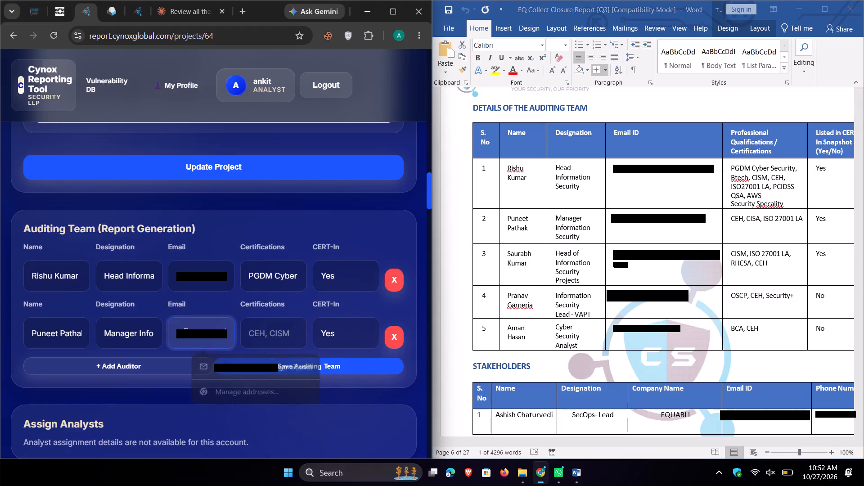
Copy the second auditor's certifications, CEH, CISA, ISO 27001 LA, from the Word table into the second row's Certifications field.
click(729, 218)
double_click(729, 218)
drag(729, 218, 738, 218)
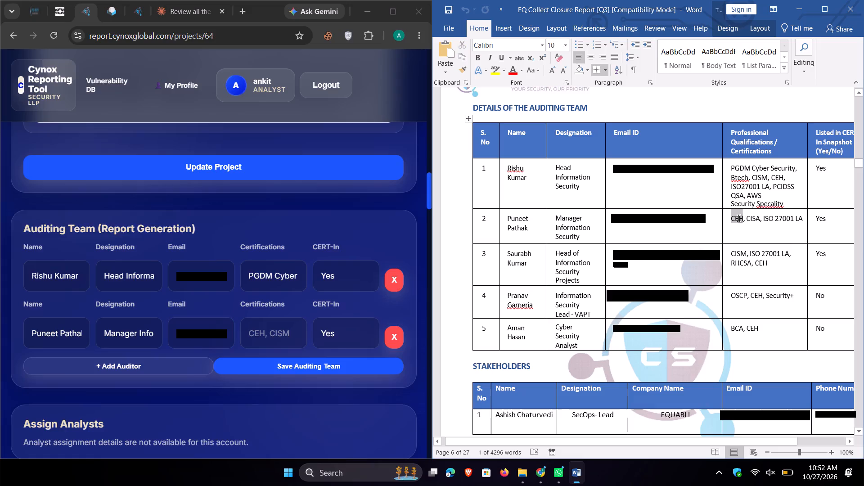
drag(738, 218, 807, 218)
key(ctrl+c)
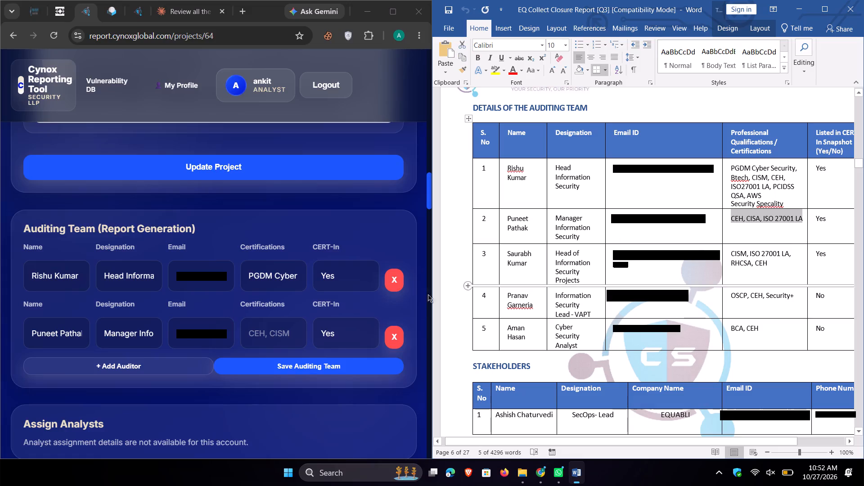
click(271, 337)
key(ctrl+v)
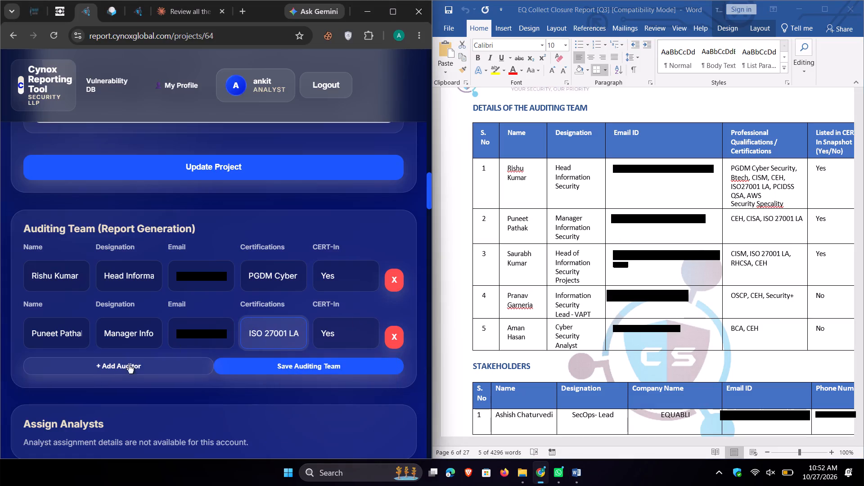
Add a third auditor row and copy the third auditor's name from the Word table into its Name field.
click(119, 367)
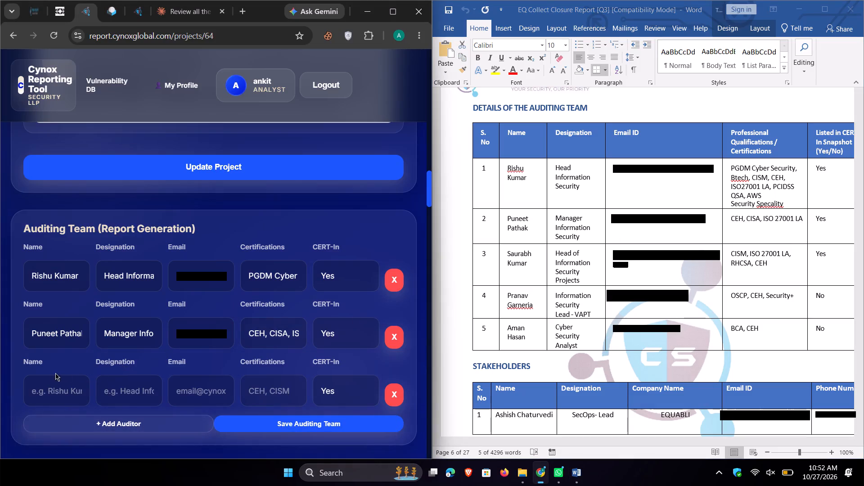
click(504, 248)
double_click(504, 248)
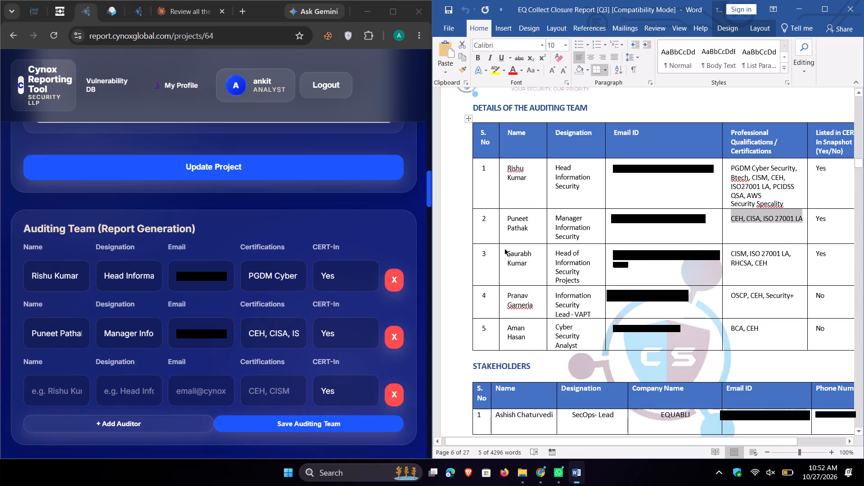
drag(504, 248, 533, 263)
key(ctrl+c)
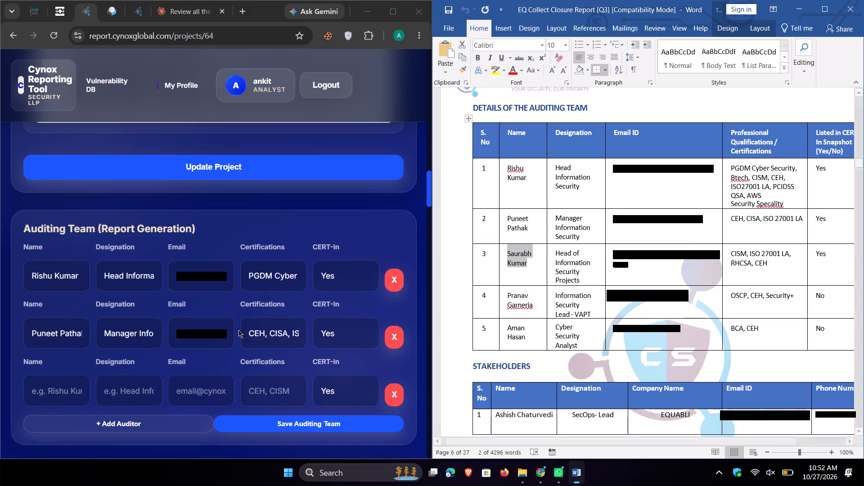
click(67, 390)
key(ctrl+v)
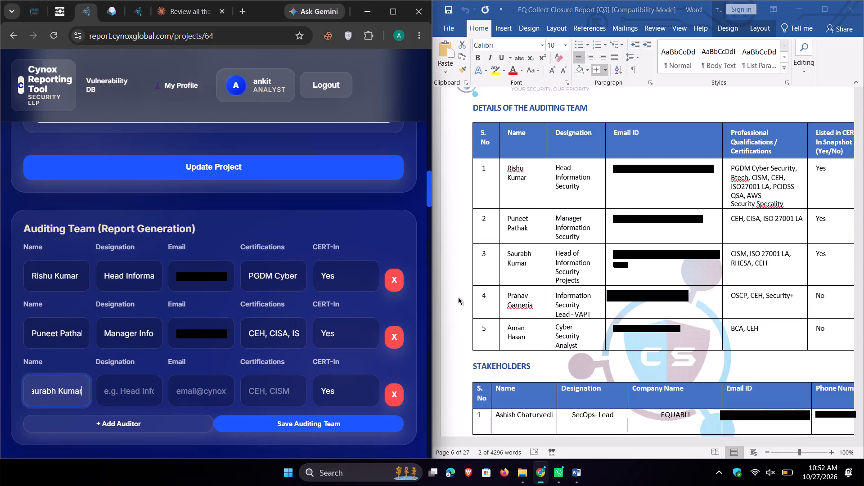
Copy the third auditor's designation, Head of Information Security Projects, from the Word table into the third row's Designation field.
click(555, 248)
click(555, 248)
drag(555, 248, 555, 251)
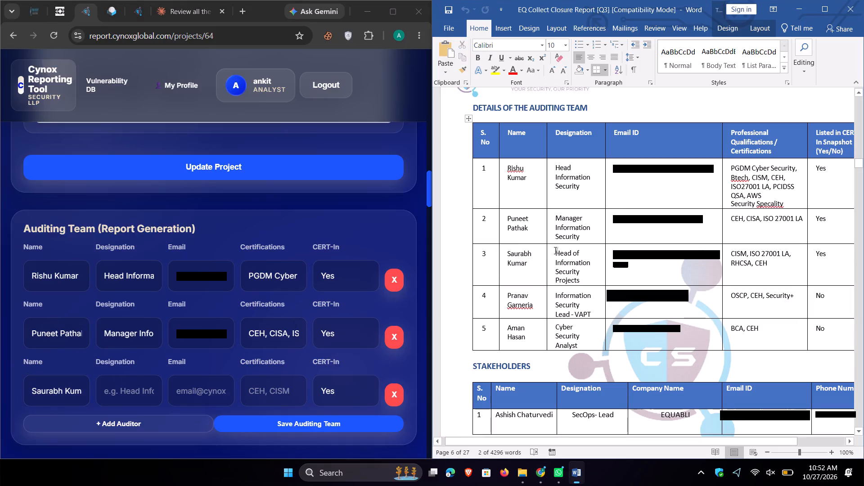
drag(555, 251, 586, 283)
key(ctrl+c)
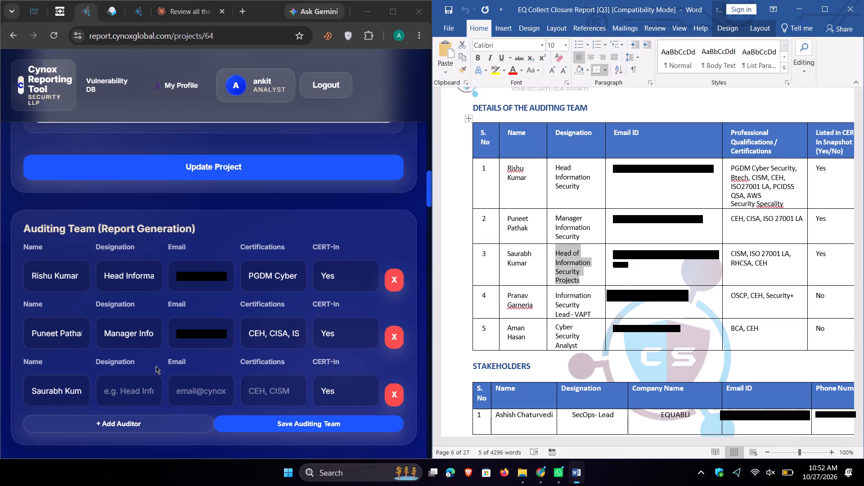
click(133, 387)
key(ctrl+v)
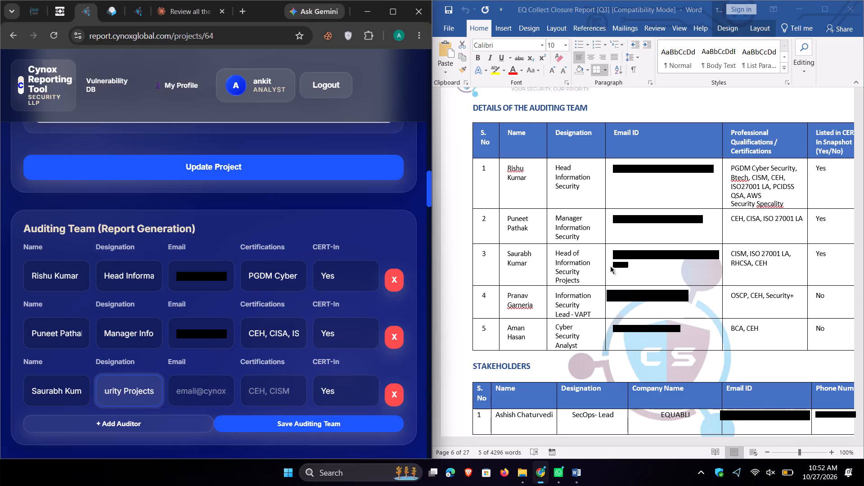
Copy the third auditor's e-mail address from the Word table into the third row's Email field.
click(607, 252)
double_click(607, 252)
drag(607, 252, 644, 270)
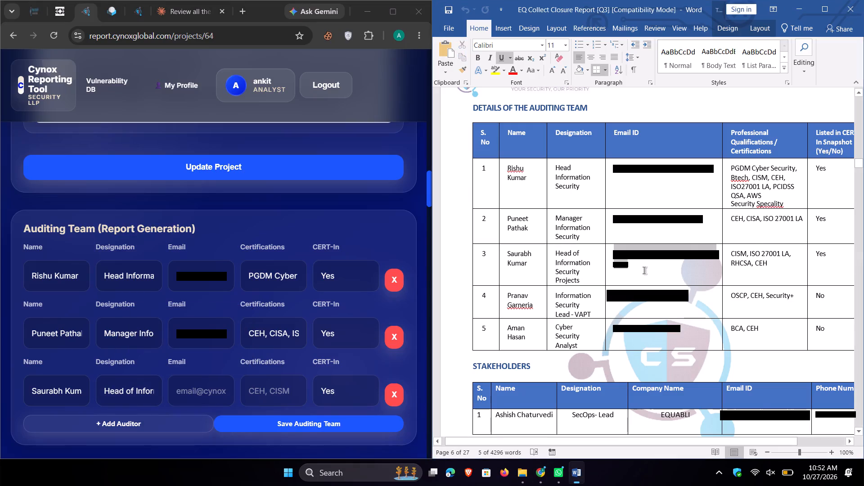
drag(644, 270, 644, 270)
key(ctrl+c)
click(211, 389)
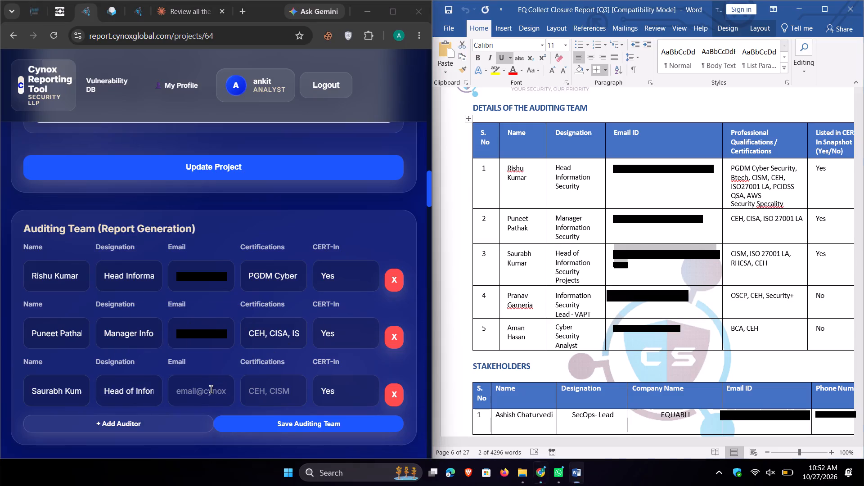
key(ctrl+v)
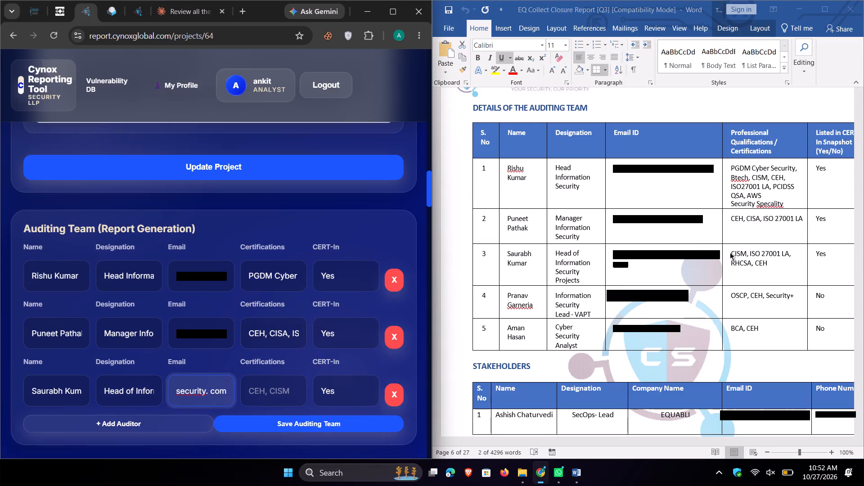
Copy the third auditor's certifications, CISM, ISO 27001 LA, RHCSA, CEH, from the Word table into the third row's Certifications field.
click(730, 252)
click(730, 252)
drag(730, 252, 783, 272)
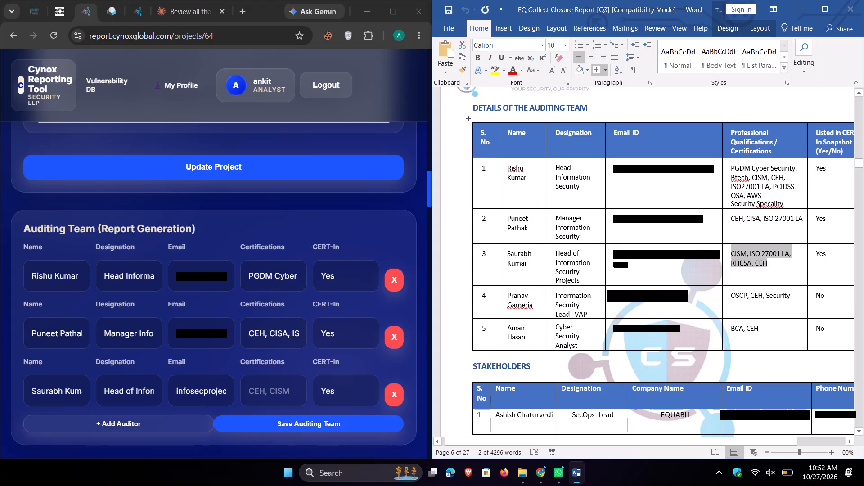
key(ctrl+c)
click(266, 388)
key(ctrl+v)
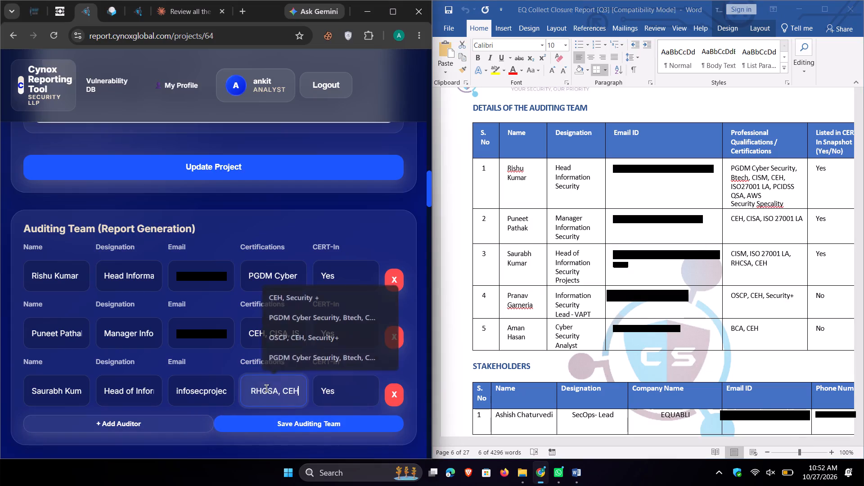
Add a fourth auditor row and copy the fourth auditor's name from the Word table into its Name field.
click(154, 425)
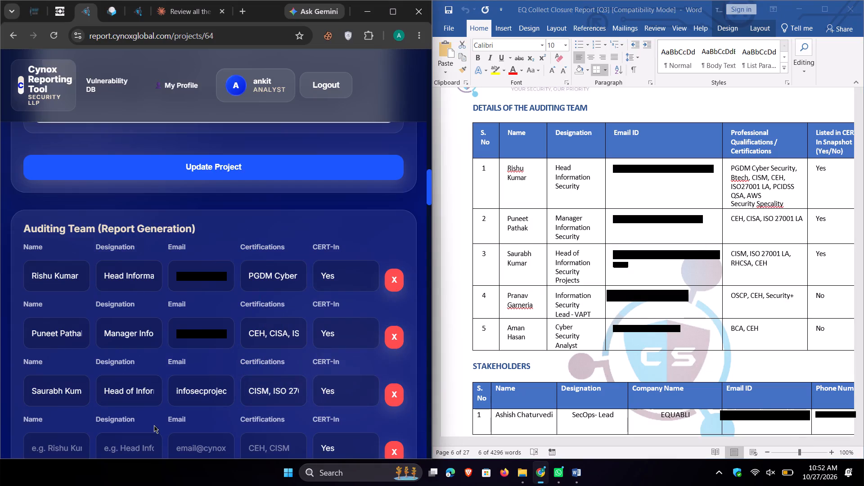
scroll(154, 425, down, 2)
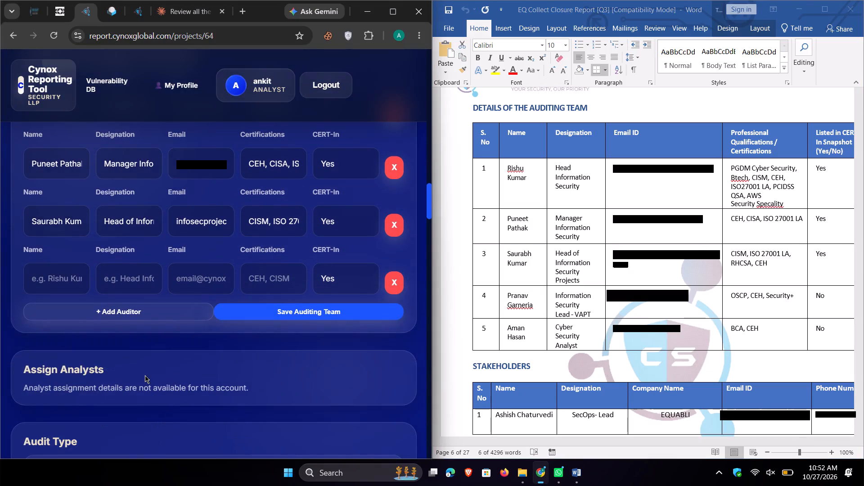
click(507, 294)
drag(507, 294, 536, 306)
key(ctrl+c)
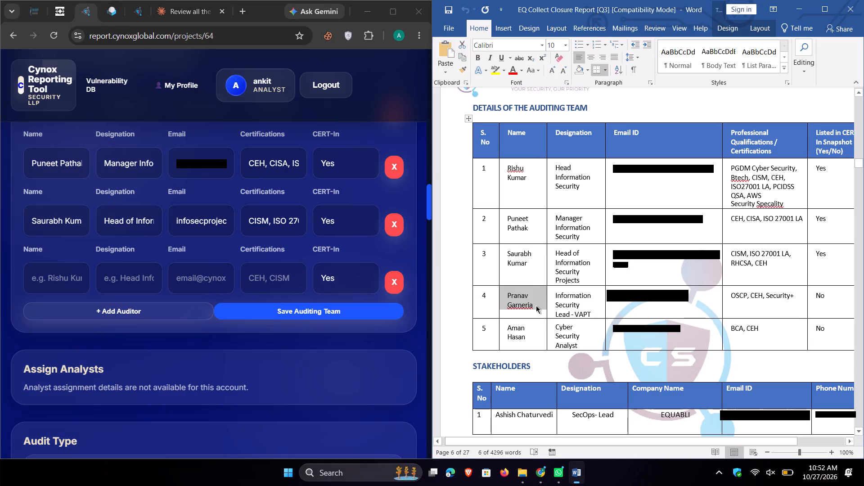
click(50, 282)
key(ctrl+v)
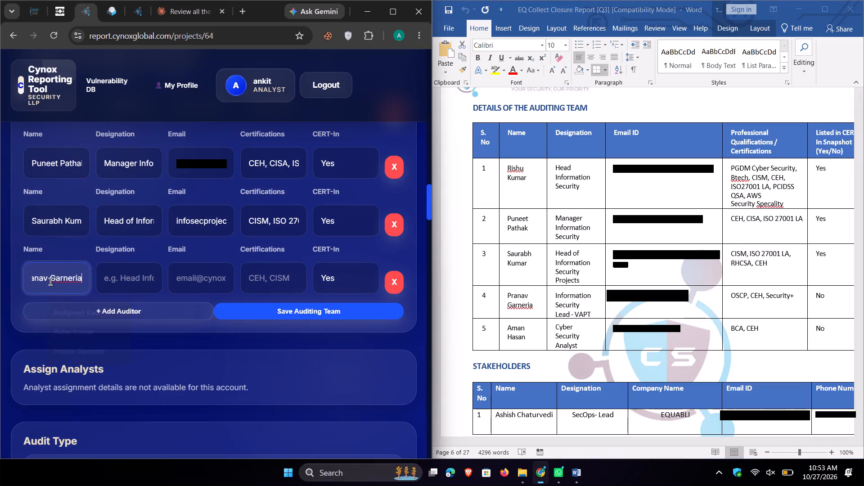
Copy the fourth auditor's designation, Information Security Lead - VAPT, from the Word table into the fourth row's Designation field.
click(553, 294)
drag(553, 294, 596, 313)
key(ctrl+c)
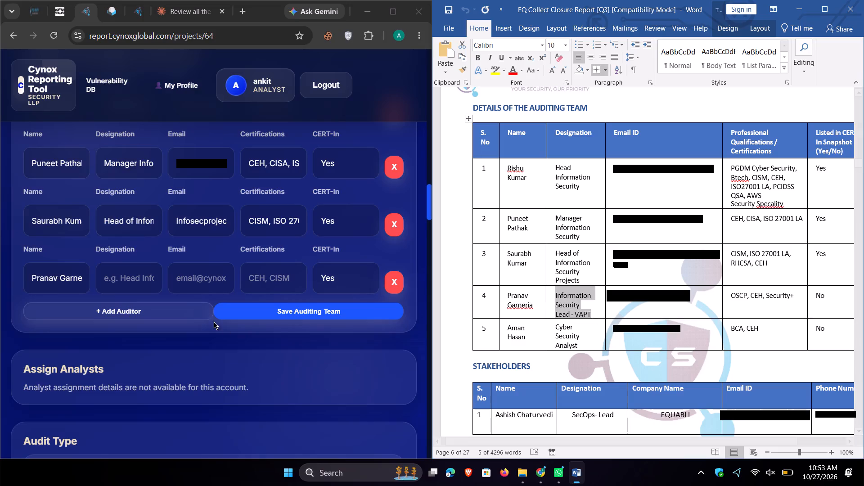
click(112, 273)
key(ctrl+v)
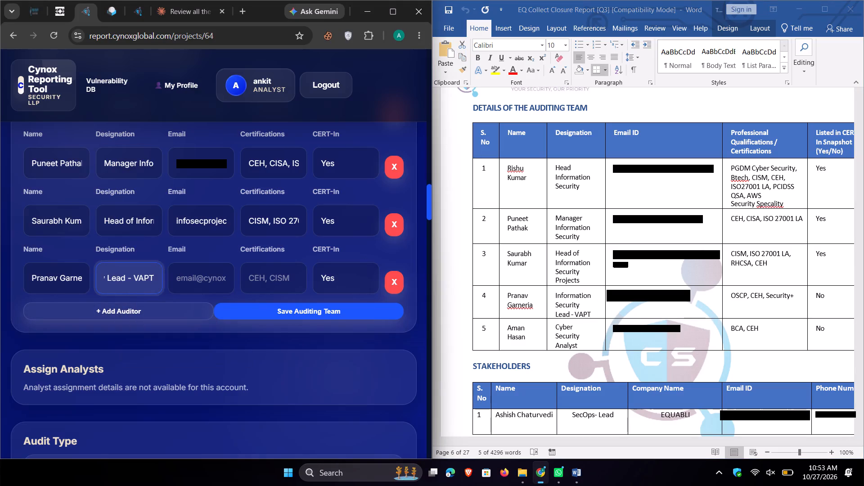
Copy the fourth auditor's e-mail address from the Word table into the fourth row's Email field.
click(608, 294)
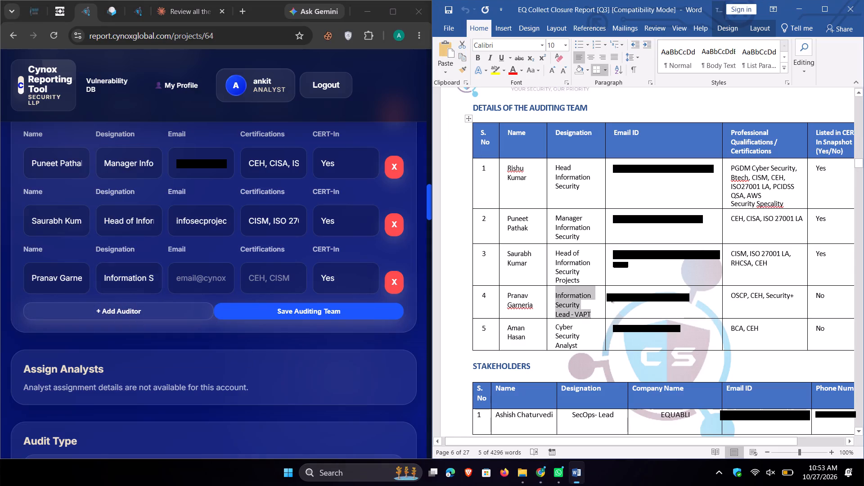
click(608, 294)
drag(608, 294, 704, 292)
key(ctrl+c)
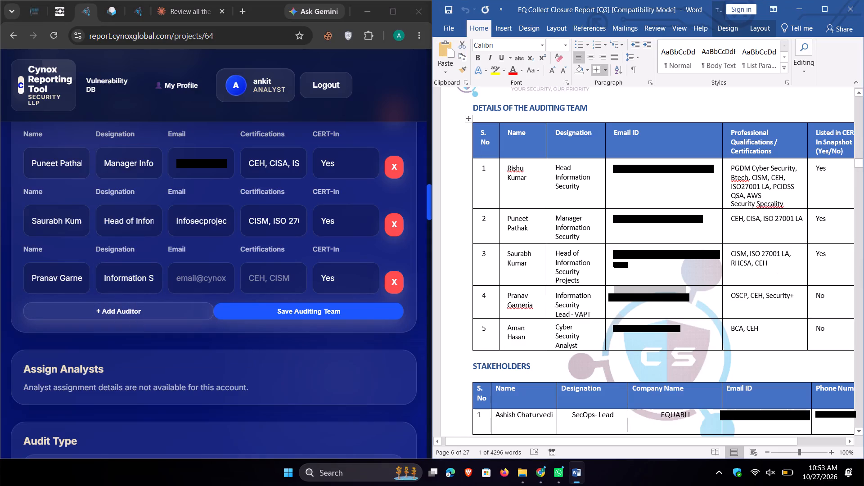
click(200, 273)
key(ctrl+v)
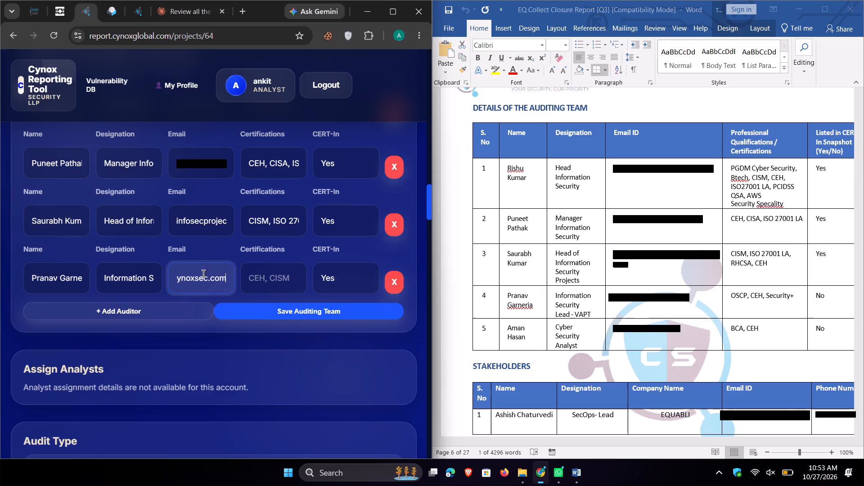
Copy the fourth auditor's certifications, OSCP, CEH, Security+, from the Word table into the fourth row's Certifications field.
click(725, 293)
drag(725, 293, 802, 307)
key(ctrl+c)
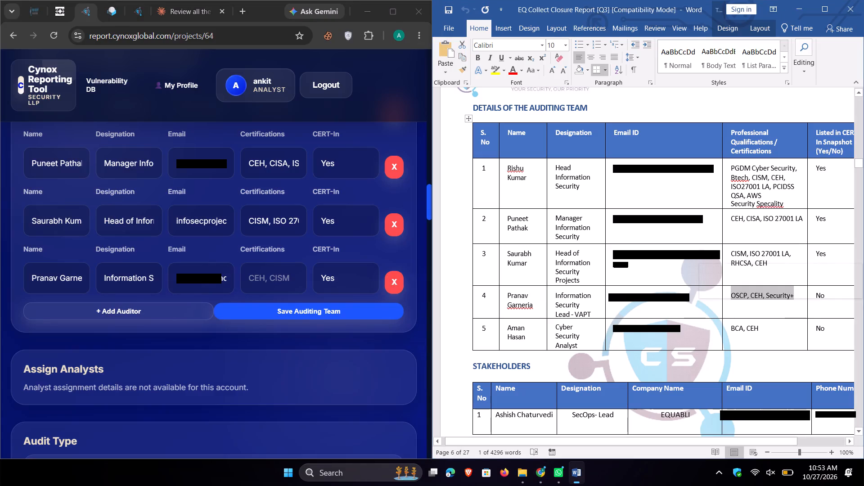
click(276, 283)
key(ctrl+v)
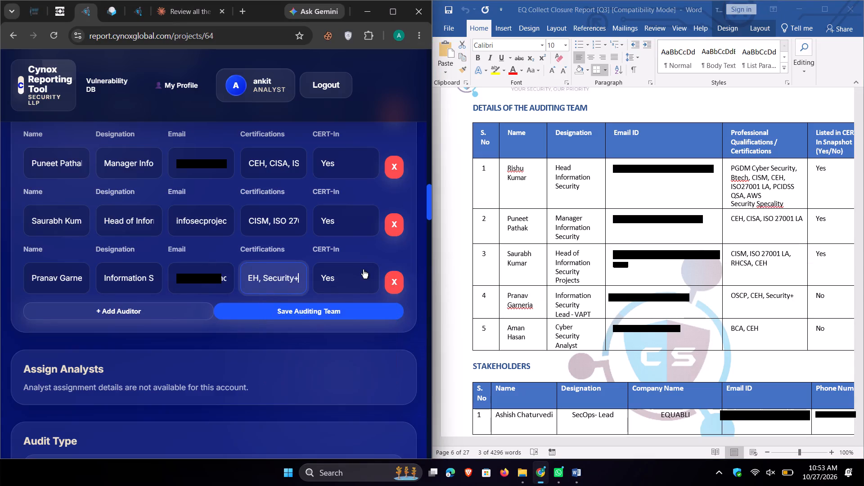
Set the fourth auditor's CERT-In value to No.
click(366, 270)
click(333, 315)
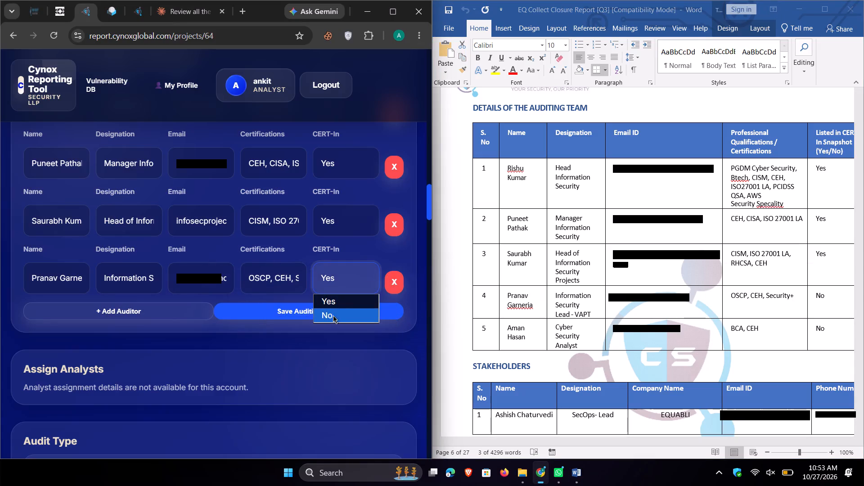
Add a fifth auditor row and copy the fifth auditor's name from the Word table into its Name field.
click(142, 311)
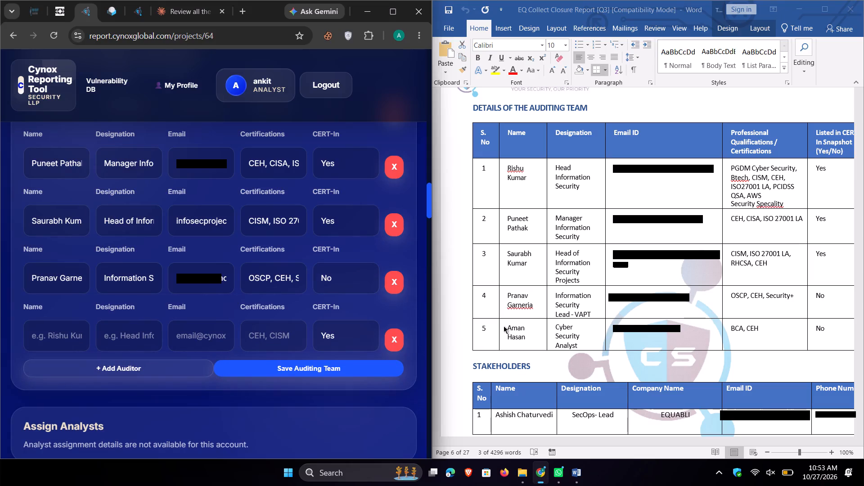
drag(504, 326, 531, 340)
click(531, 340)
drag(531, 340, 531, 339)
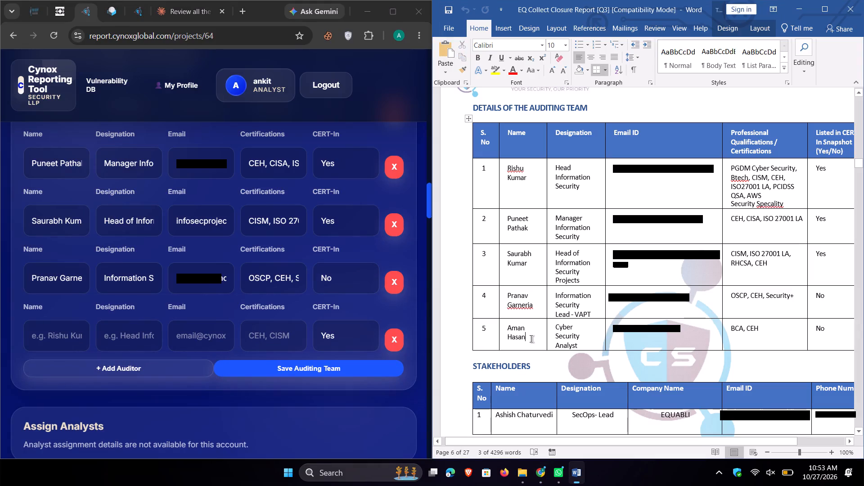
drag(531, 339, 507, 326)
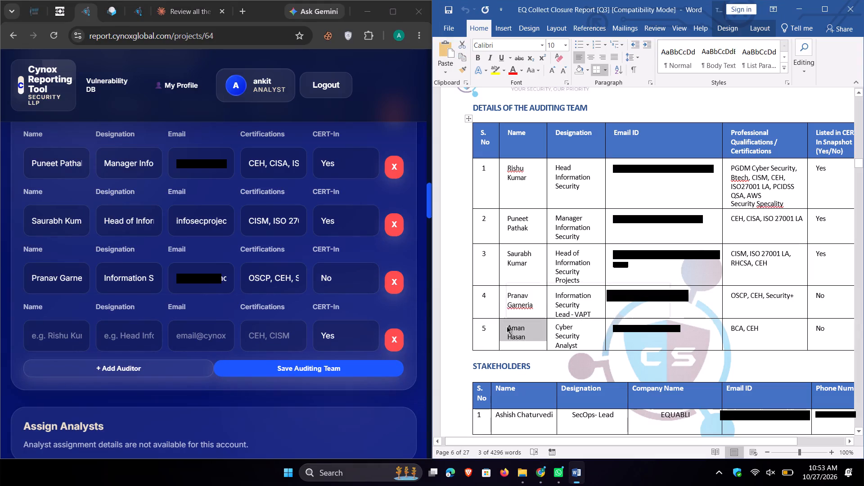
key(ctrl+c)
click(60, 339)
key(ctrl+v)
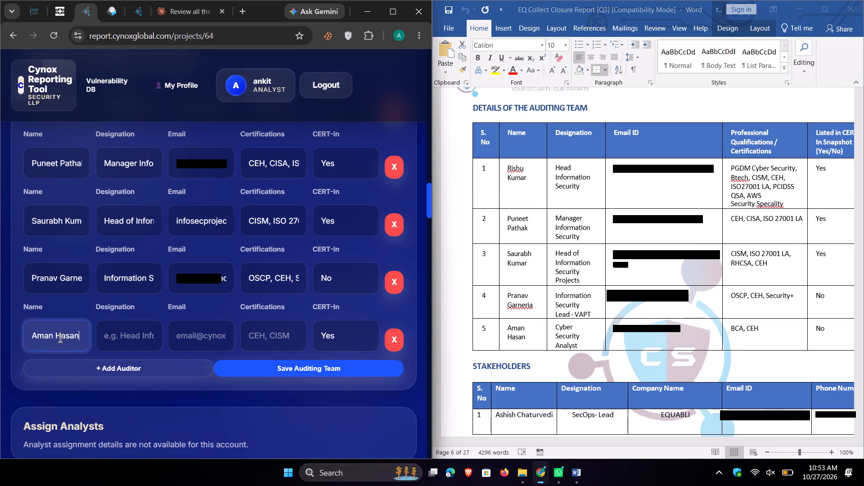
Copy the fifth auditor's designation, Cyber Security Analyst, from the Word table into the fifth row's Designation field.
click(556, 326)
drag(556, 326, 588, 351)
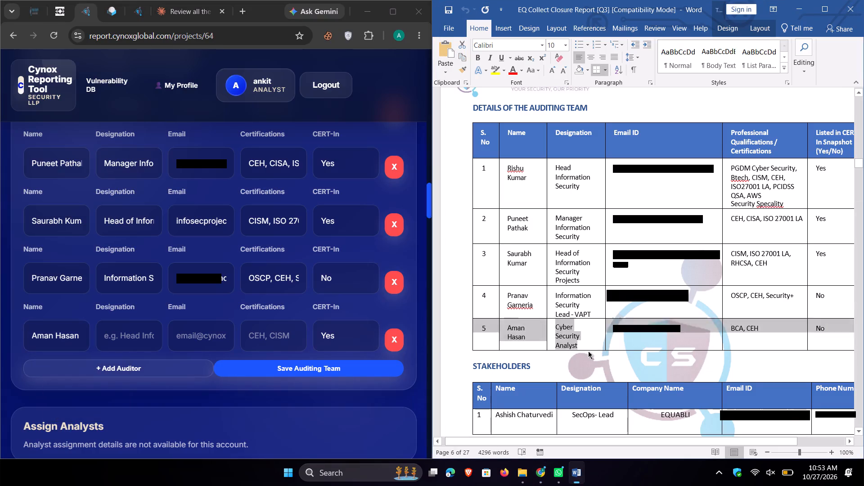
drag(588, 351, 577, 344)
key(ctrl+c)
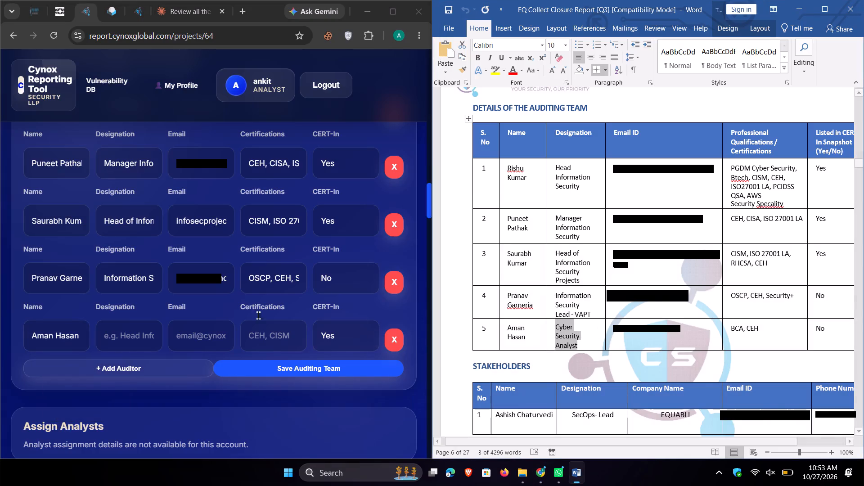
click(140, 332)
key(ctrl+v)
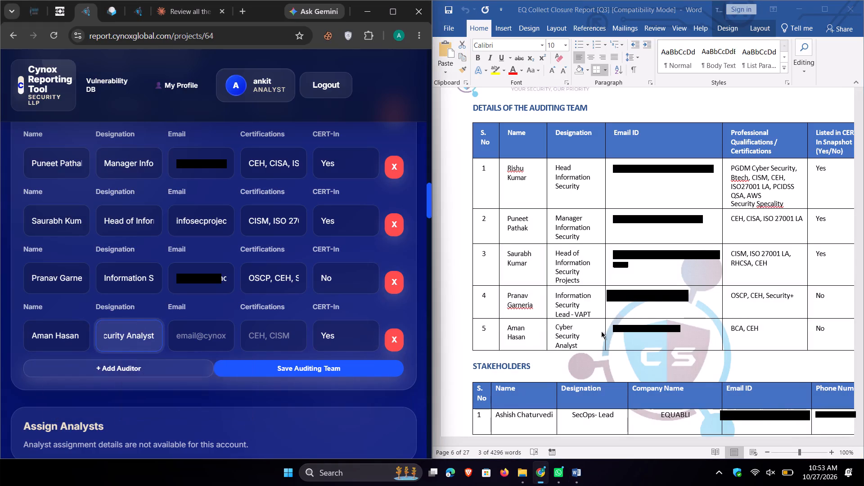
Copy the fifth auditor's e-mail address from the Word table into the fifth row's Email field.
double_click(614, 328)
drag(614, 328, 678, 326)
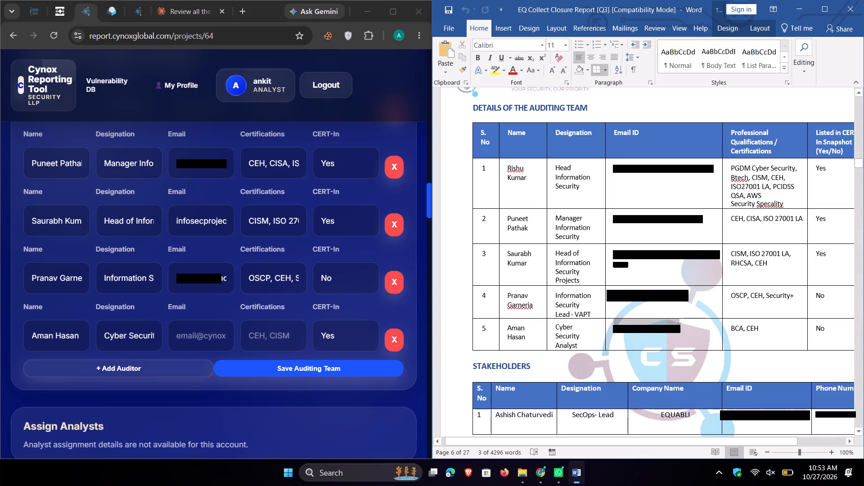
drag(678, 326, 691, 327)
key(ctrl+c)
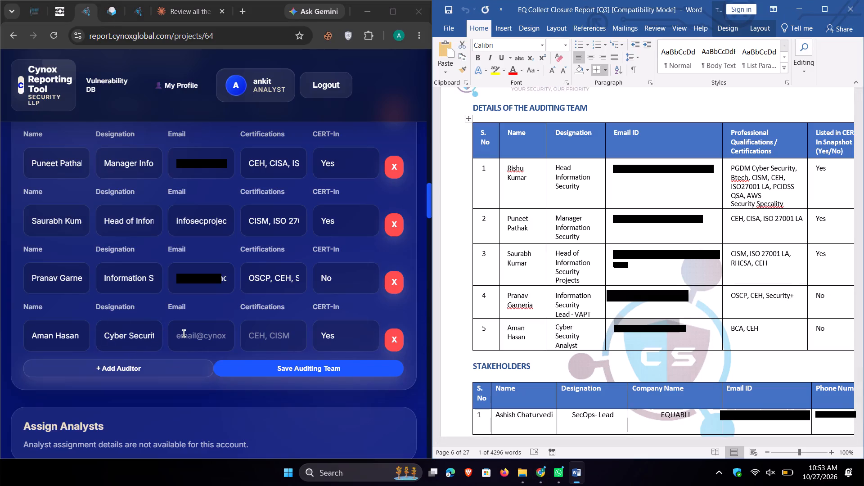
click(184, 333)
key(ctrl+v)
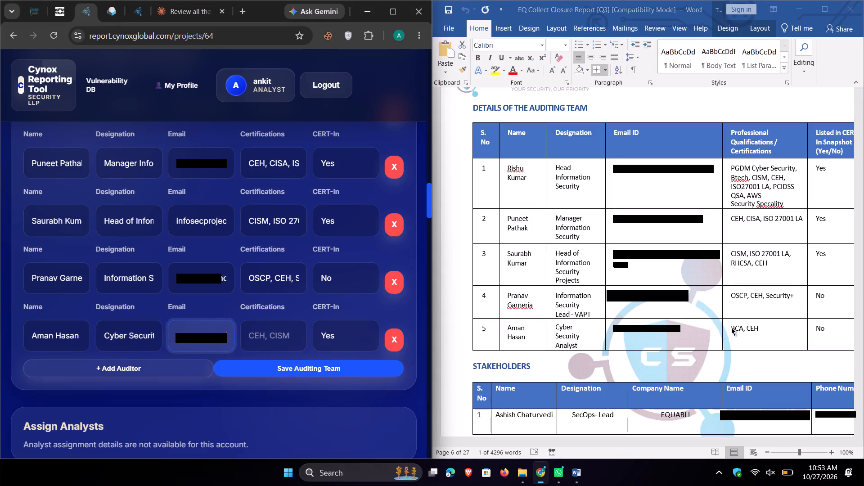
Copy the fifth auditor's certifications, BCA, CEH, from the Word table into the fifth row's Certifications field.
click(731, 328)
drag(731, 328, 766, 330)
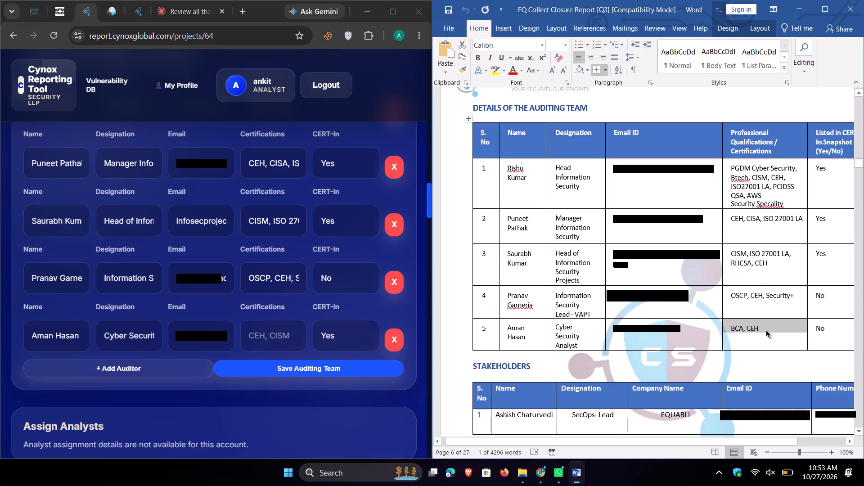
key(ctrl+c)
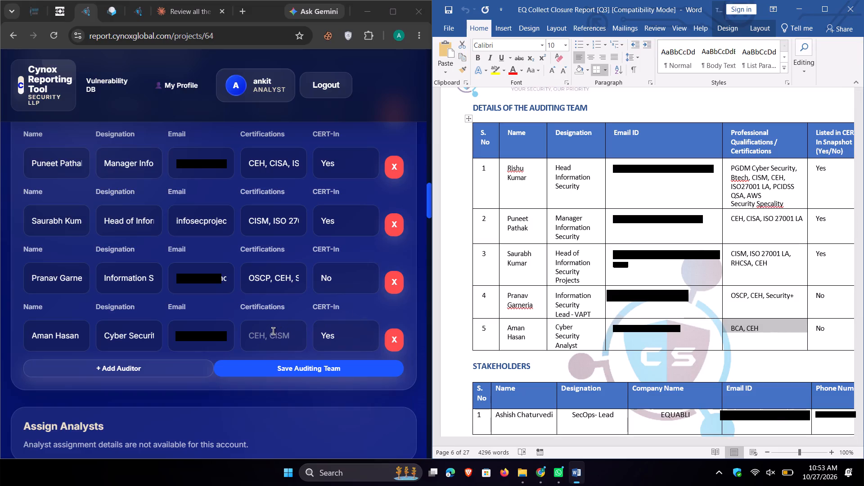
click(273, 331)
key(ctrl+v)
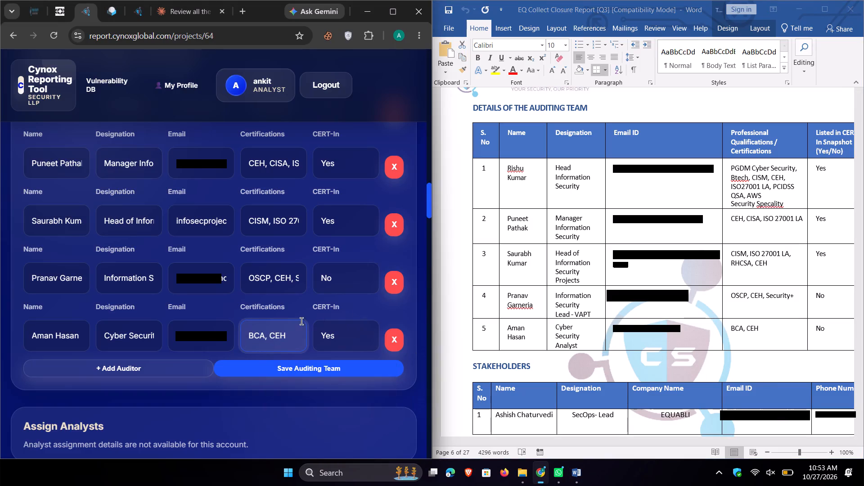
Set the fifth auditor's CERT-In value to No.
click(326, 327)
click(330, 377)
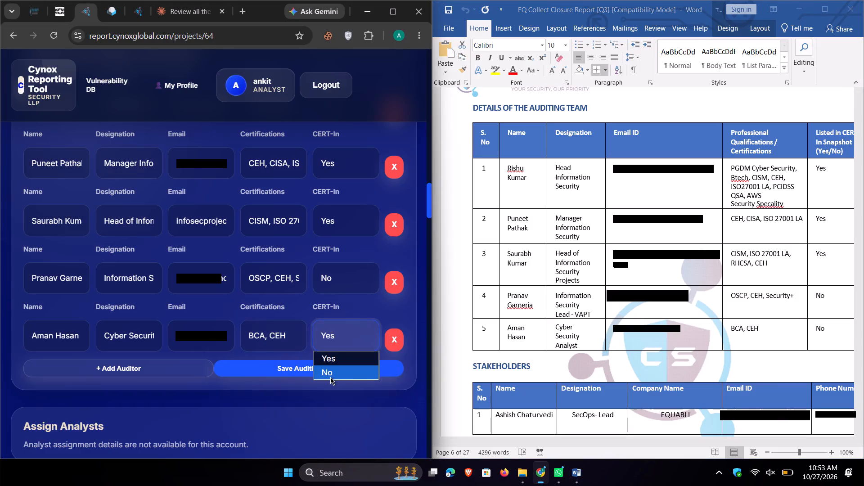
Save the auditing team, removing the stray space from the domain of the third auditor's e-mail address.
click(327, 375)
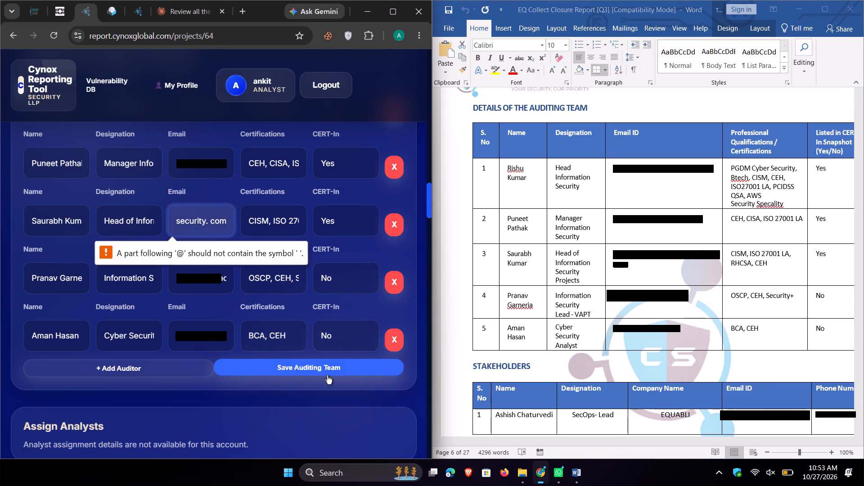
click(211, 220)
key(BackSpace)
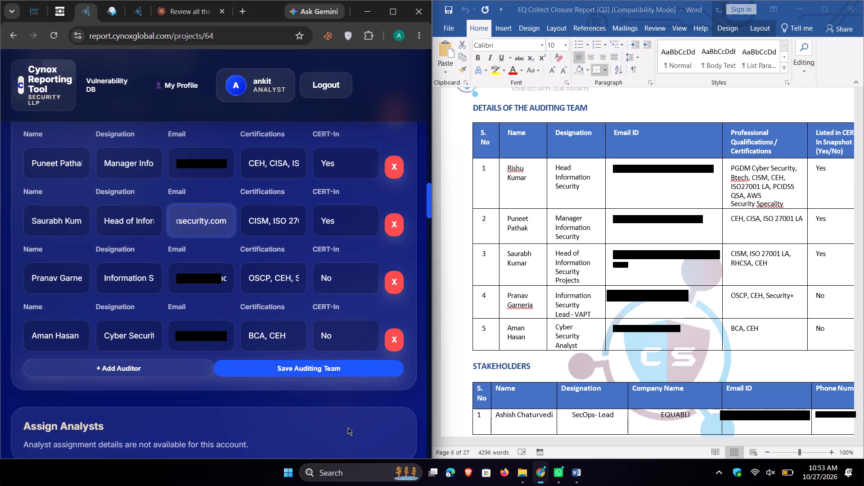
click(329, 368)
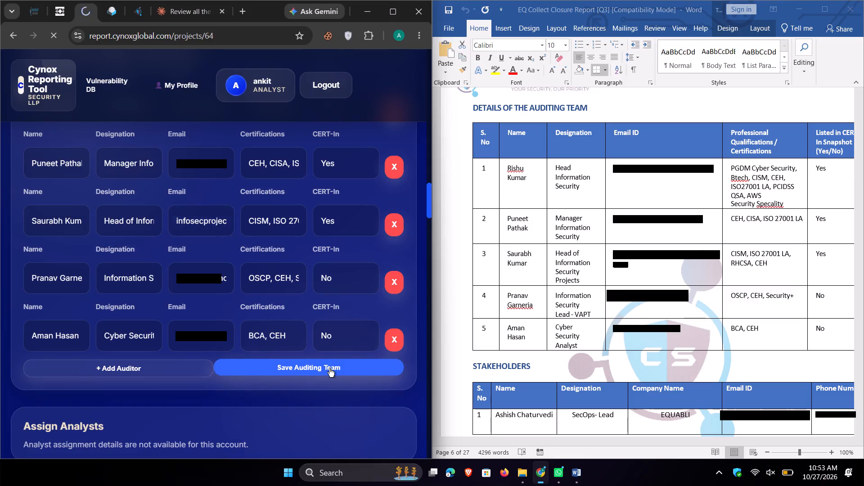
Download the EQ Collect project's final report as a DOCX file.
scroll(257, 333, down, 4)
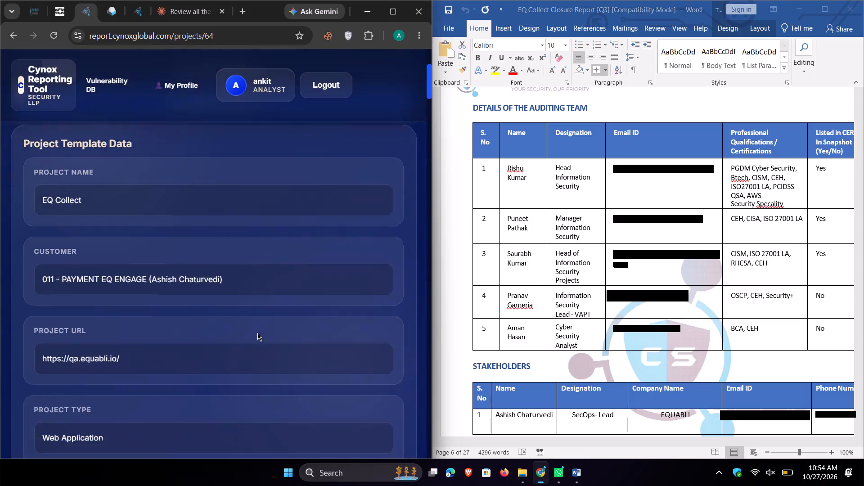
scroll(257, 333, down, 9)
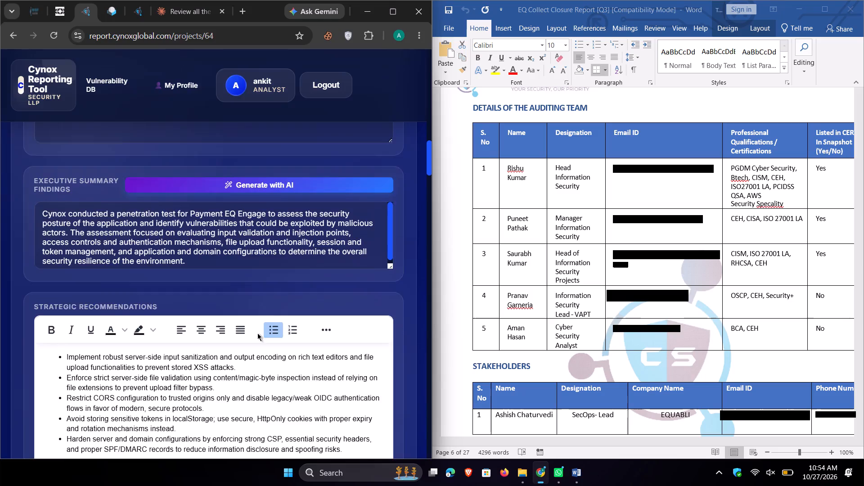
scroll(257, 333, down, 5)
click(231, 322)
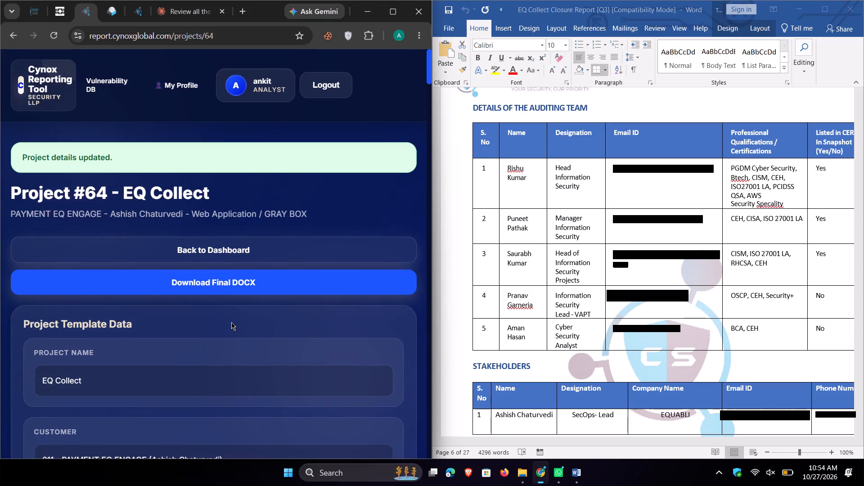
click(232, 279)
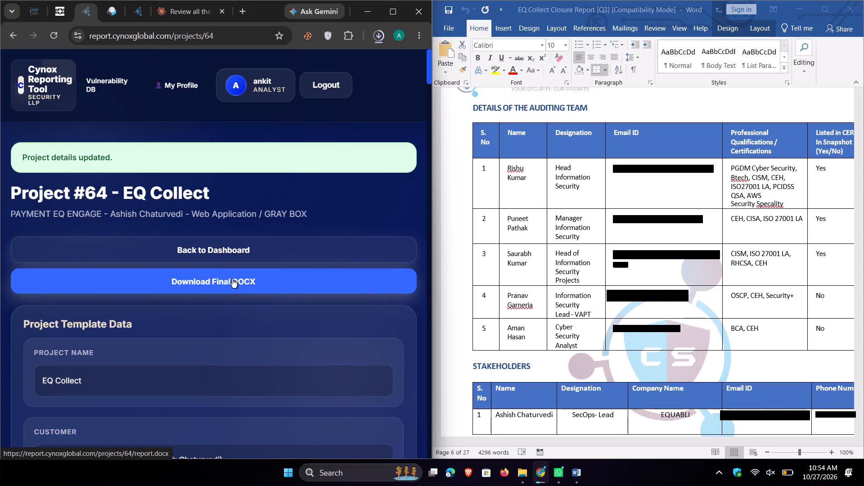
Look over the Word closure report's cover page, including its date, testing type and document ID.
scroll(704, 217, up, 20)
scroll(704, 217, up, 19)
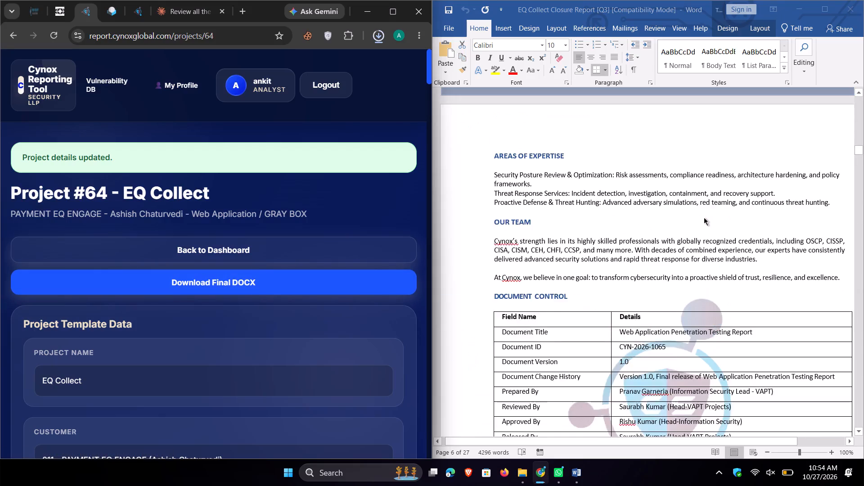
scroll(704, 217, up, 16)
scroll(704, 217, up, 11)
scroll(704, 217, up, 12)
ctrl+scroll(704, 217, up, 1)
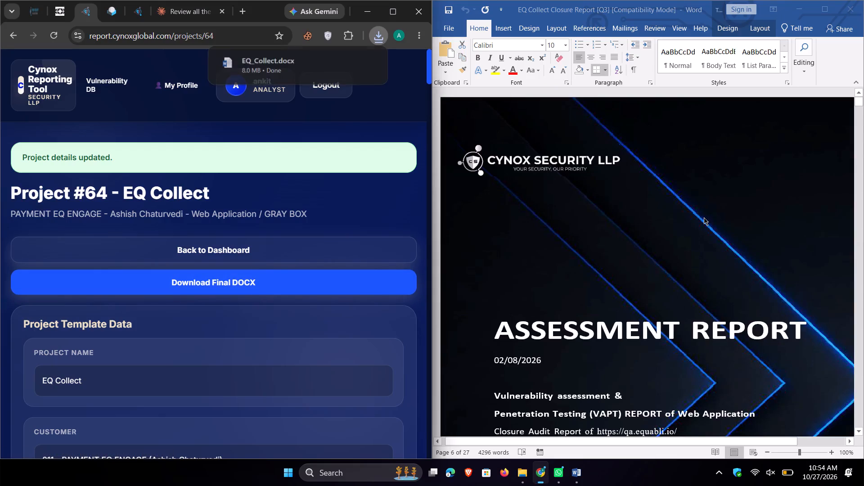
scroll(588, 310, down, 4)
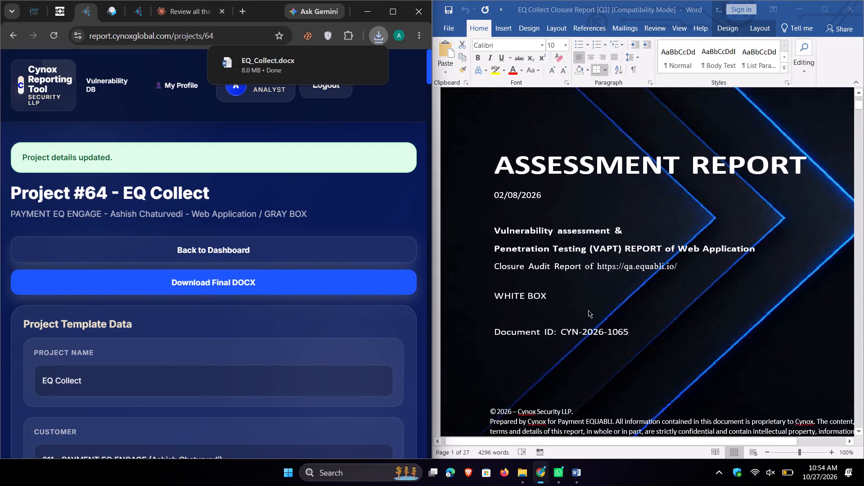
scroll(588, 310, down, 1)
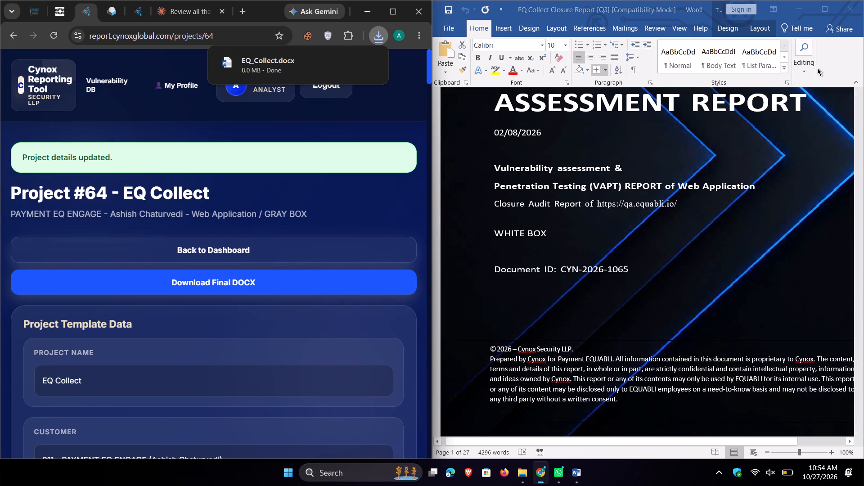
Put the closure report window away, maximize the browser and open the downloaded EQ_Collect.docx in Word.
click(801, 9)
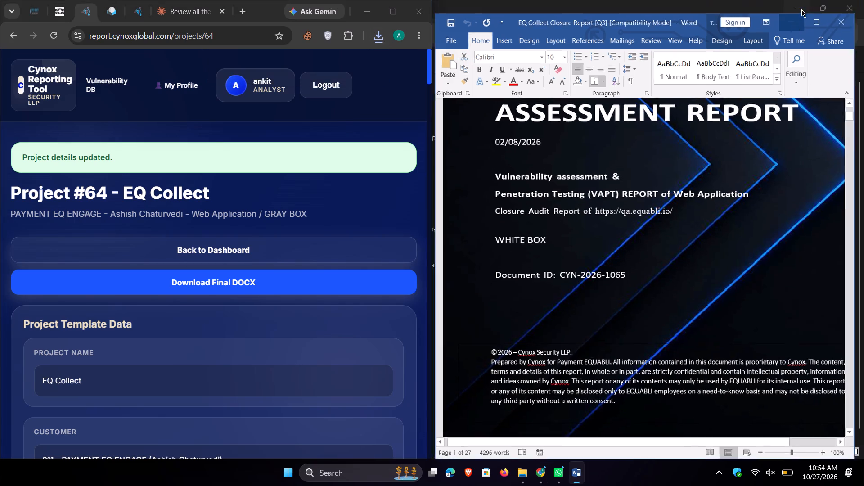
click(394, 5)
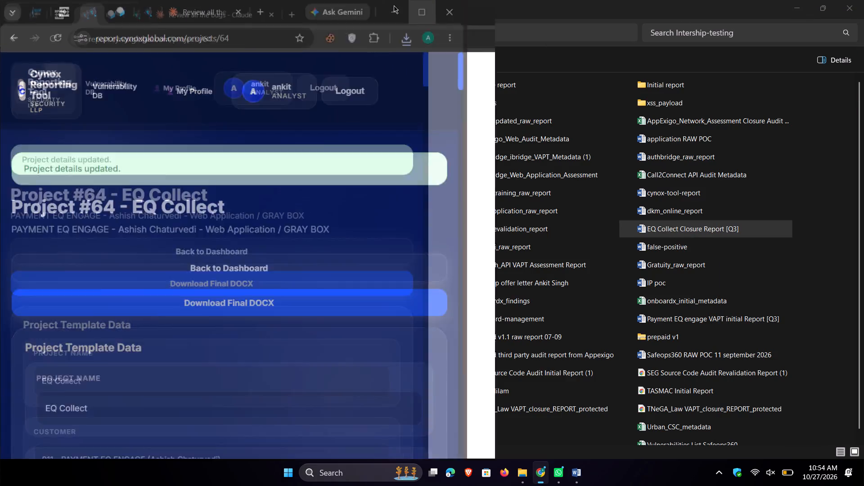
click(803, 31)
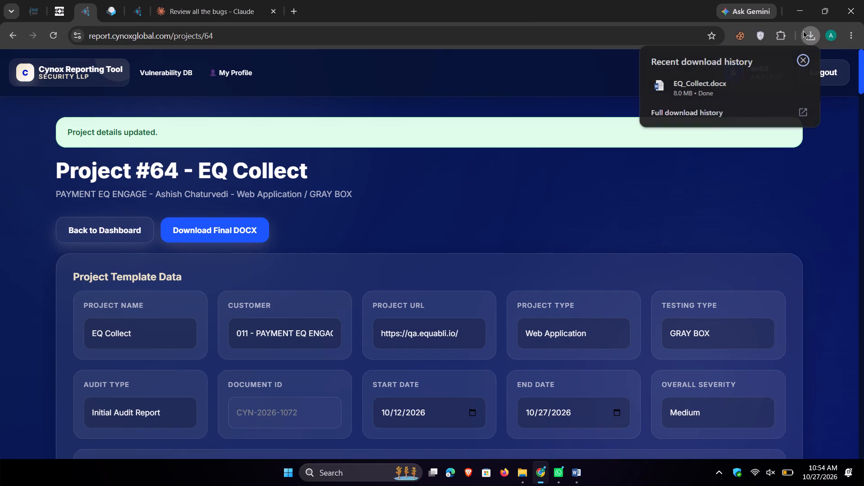
click(738, 84)
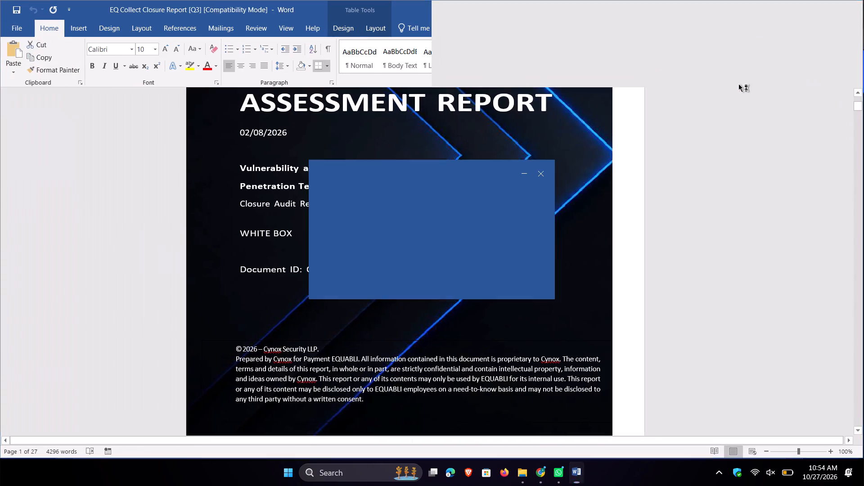
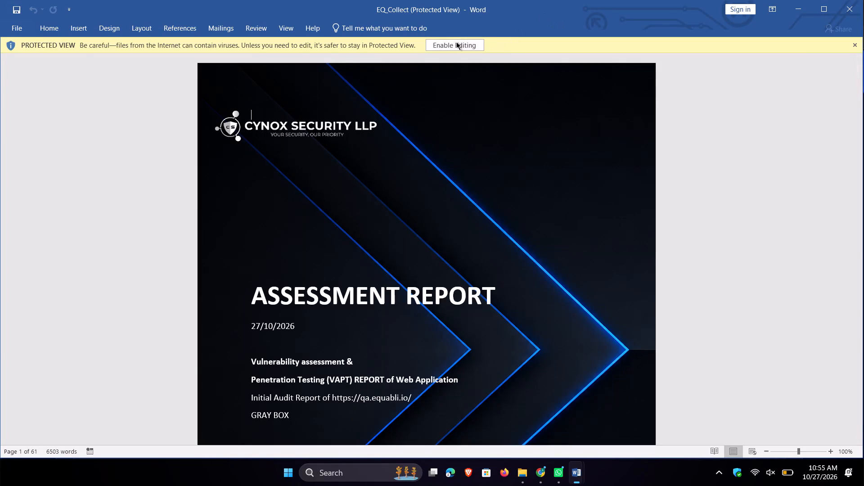
Enable editing of the report and change "final" to "Initial" before "Web Application VAPT Assessment Report" in the submission letter.
click(456, 42)
scroll(615, 238, down, 1)
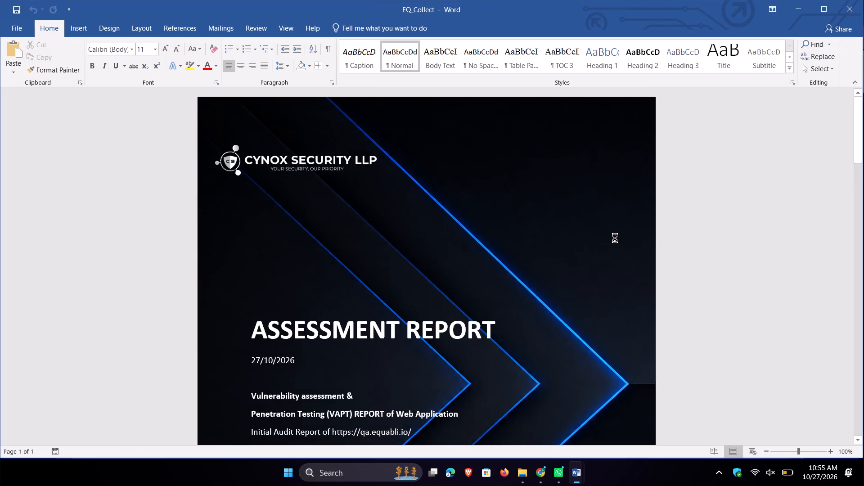
scroll(615, 238, down, 7)
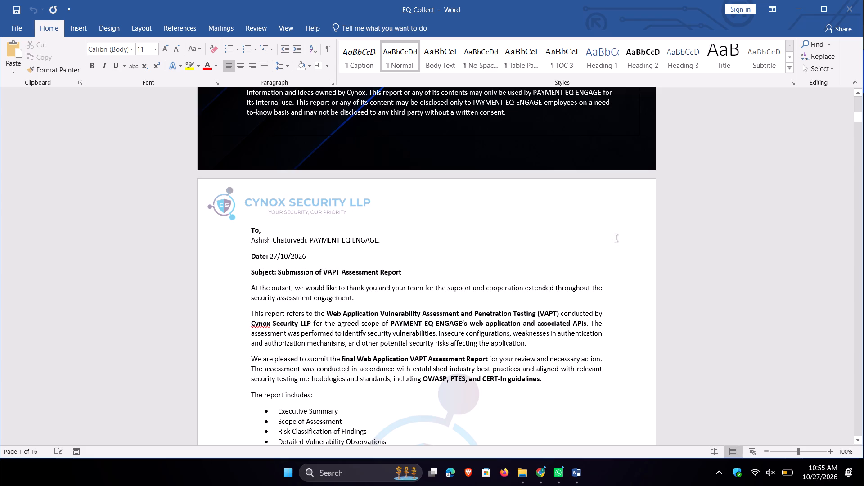
scroll(615, 238, down, 2)
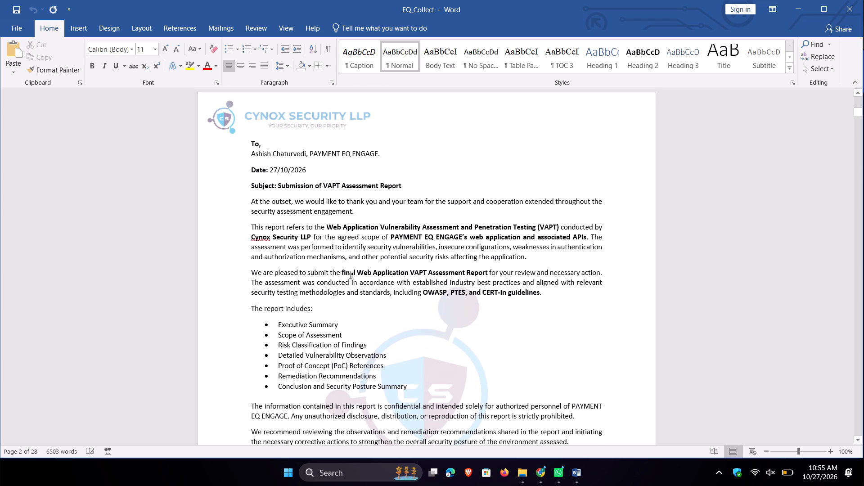
triple_click(351, 275)
click(351, 275)
click(351, 275)
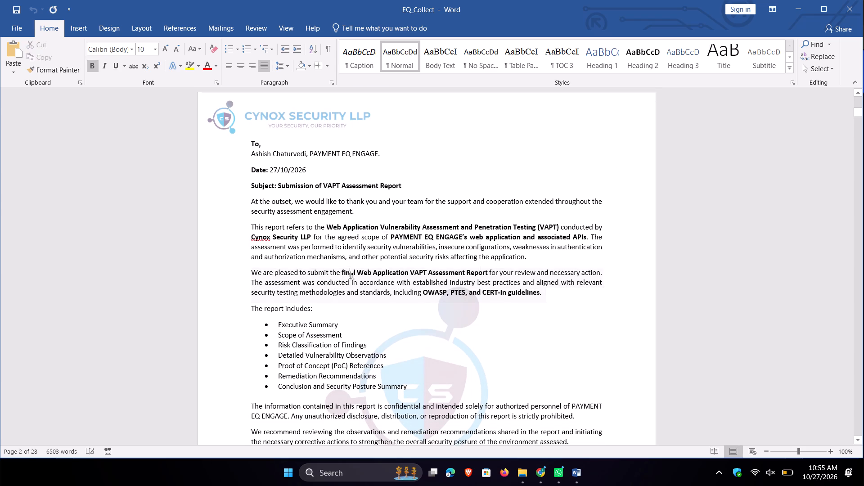
triple_click(351, 275)
text(Initial)
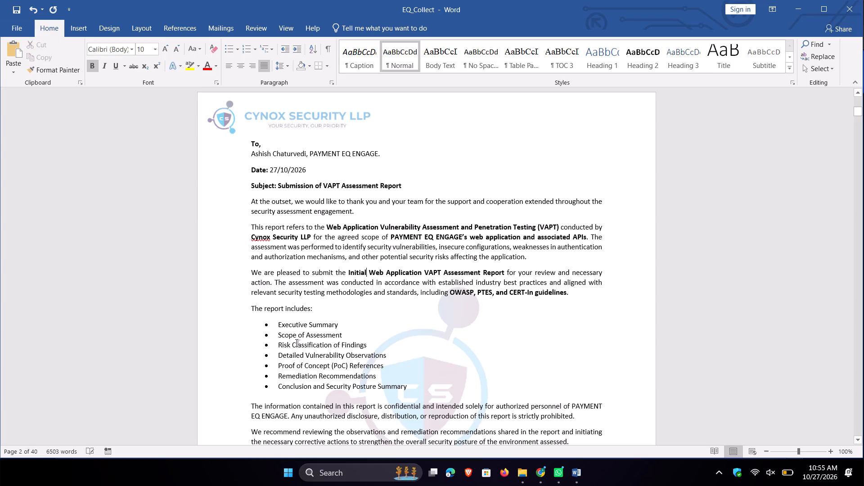
Look through the report's front sections, from the letter's signature and table of contents to document control, auditing team, stakeholders and tools.
scroll(379, 337, down, 10)
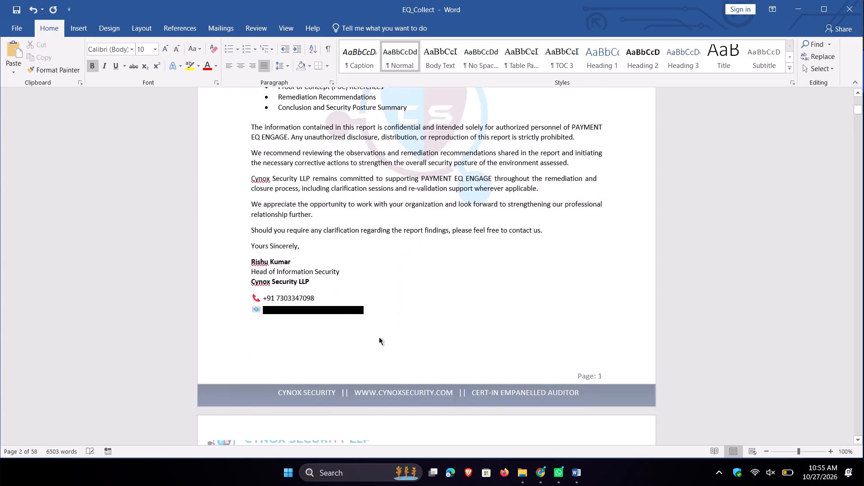
scroll(379, 337, down, 4)
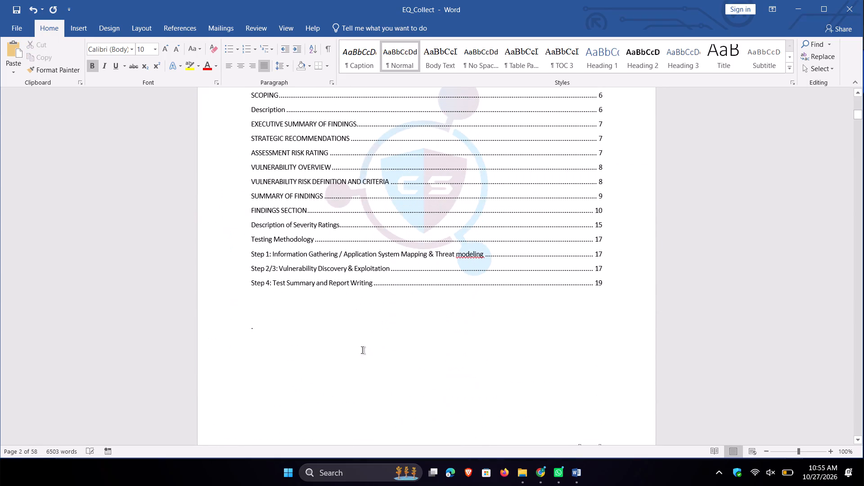
scroll(481, 303, down, 2)
ctrl+scroll(481, 303, up, 1)
ctrl+scroll(481, 303, down, 2)
scroll(478, 318, down, 5)
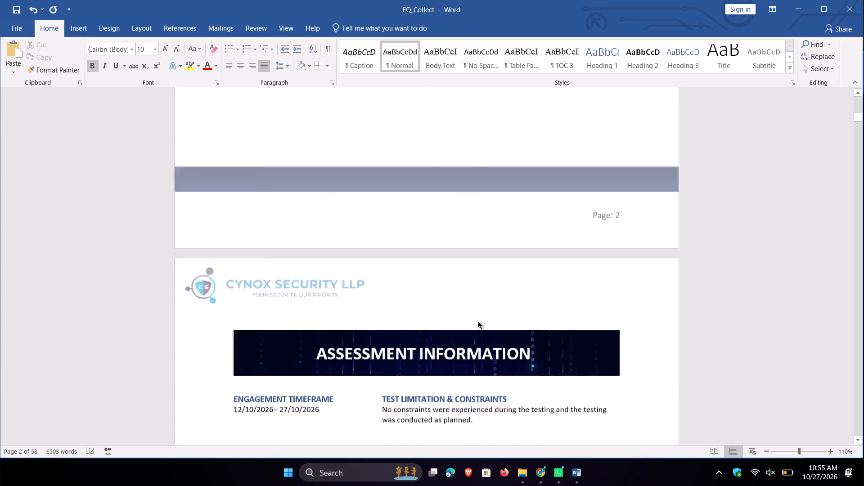
scroll(478, 321, down, 7)
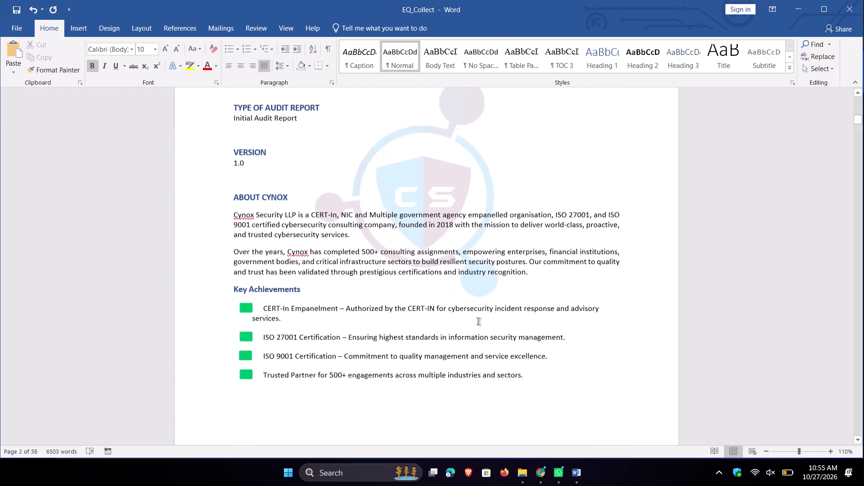
scroll(478, 321, down, 4)
ctrl+scroll(478, 321, up, 1)
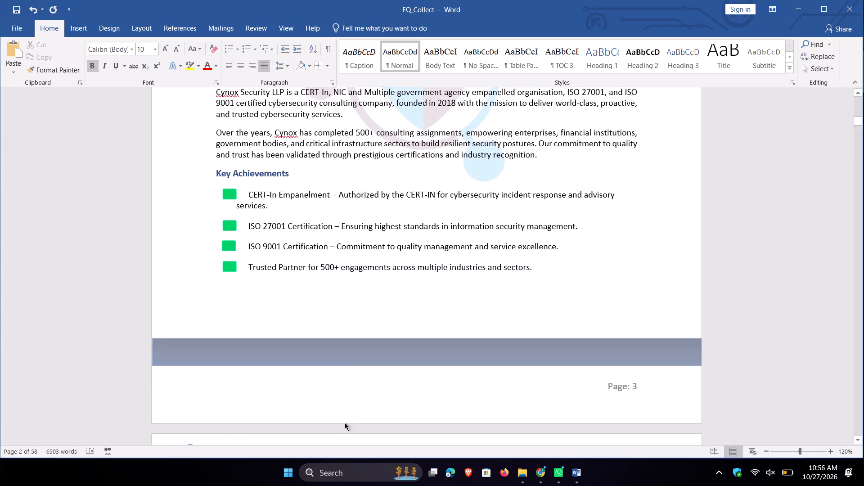
ctrl+scroll(355, 364, down, 3)
scroll(355, 364, down, 5)
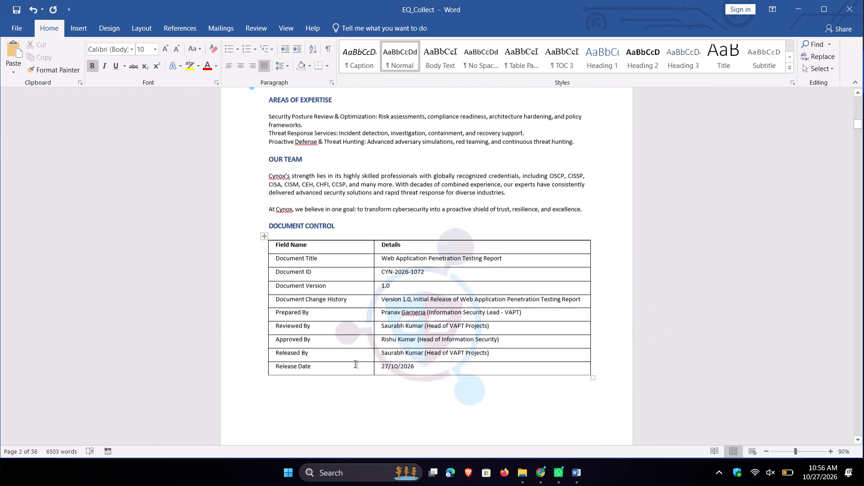
scroll(355, 364, down, 11)
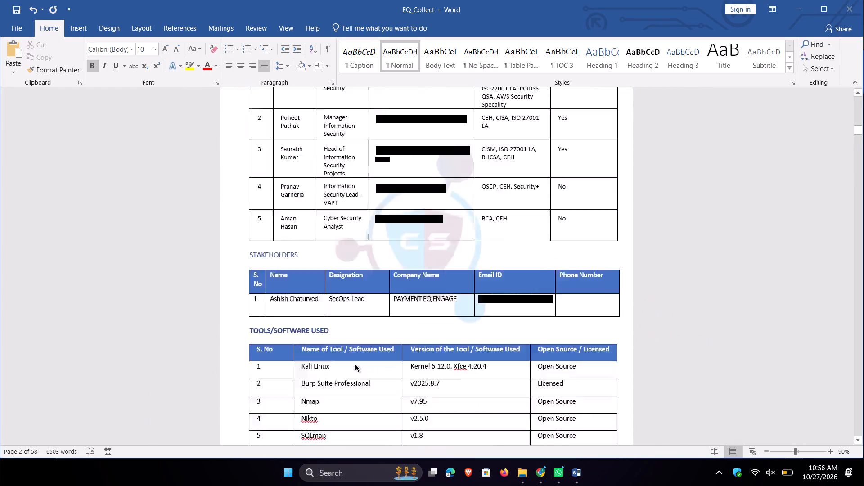
Review the report from the Engagement Overview through Process and Methodology to the Strategic Recommendations and Assessment Risk Rating.
scroll(355, 364, down, 5)
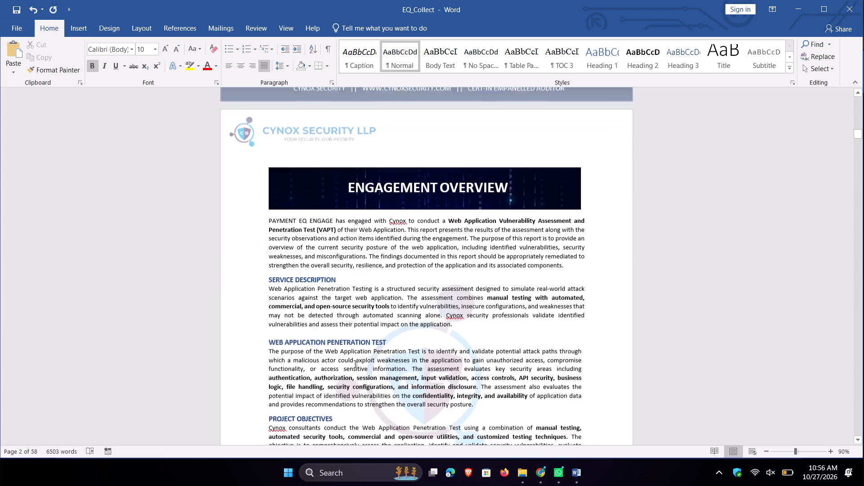
scroll(355, 364, down, 4)
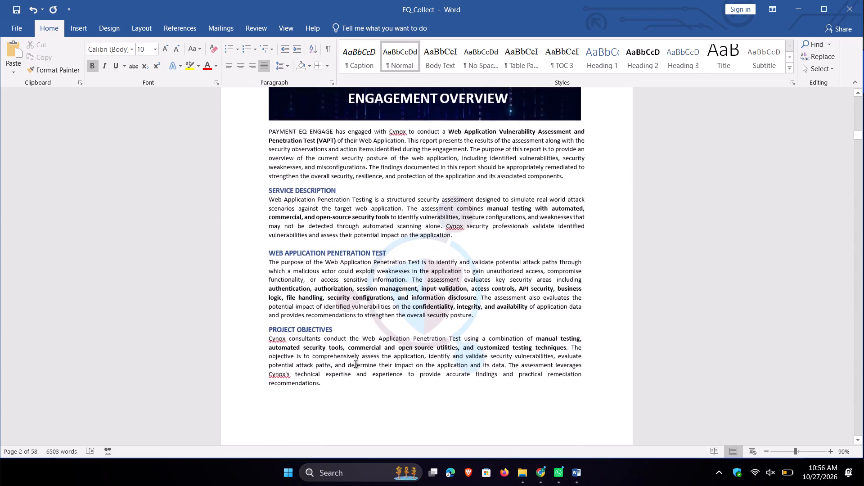
scroll(355, 364, down, 7)
ctrl+scroll(355, 364, up, 1)
ctrl+scroll(355, 364, down, 2)
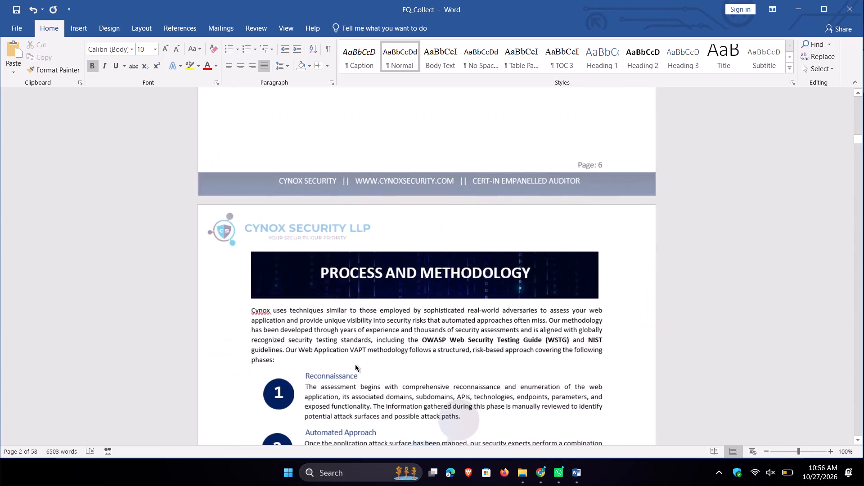
scroll(355, 364, down, 14)
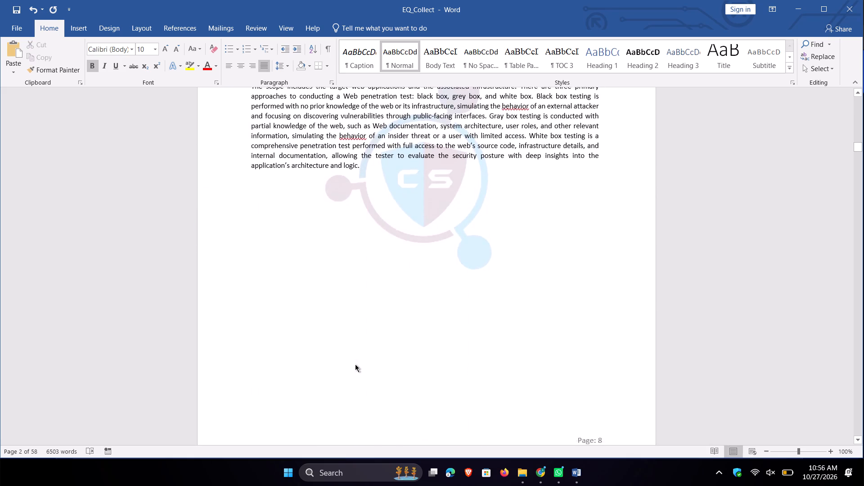
scroll(355, 364, down, 10)
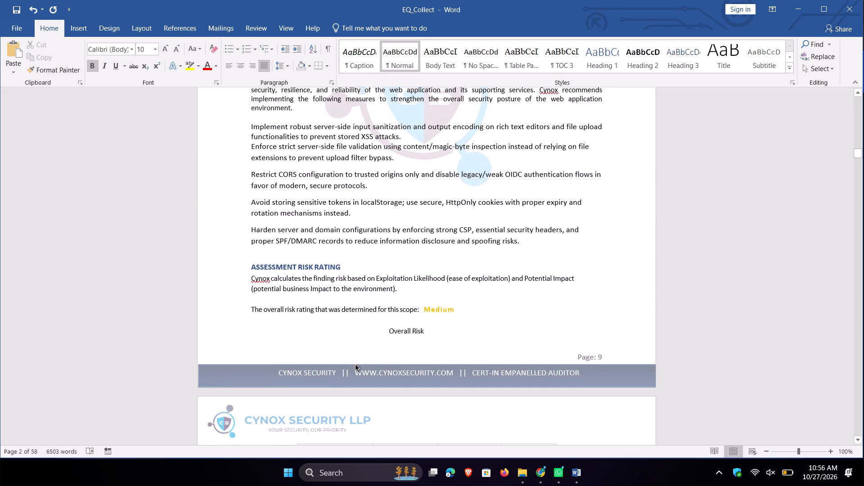
scroll(355, 364, down, 1)
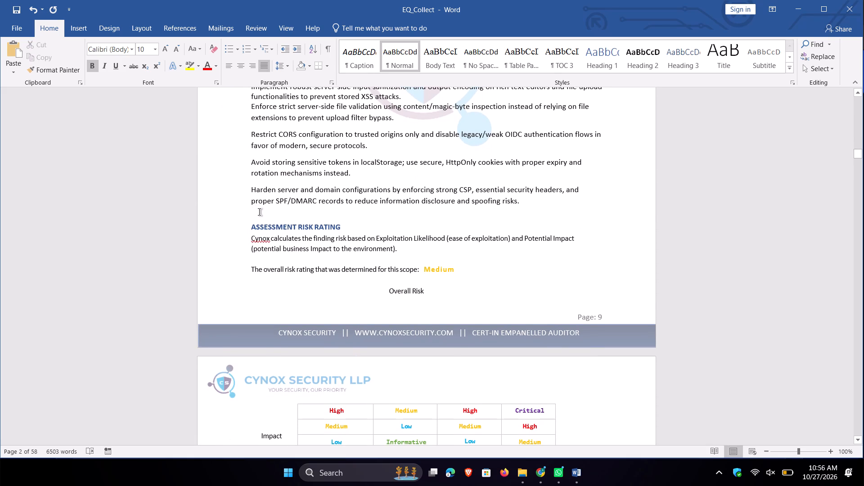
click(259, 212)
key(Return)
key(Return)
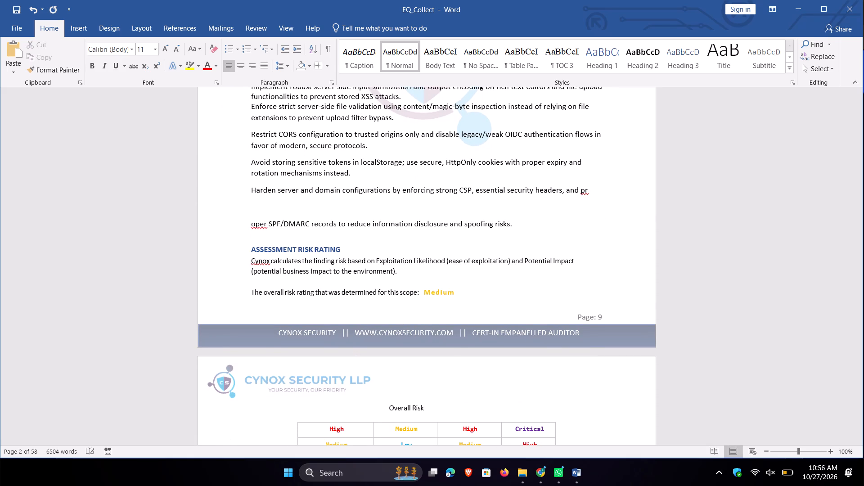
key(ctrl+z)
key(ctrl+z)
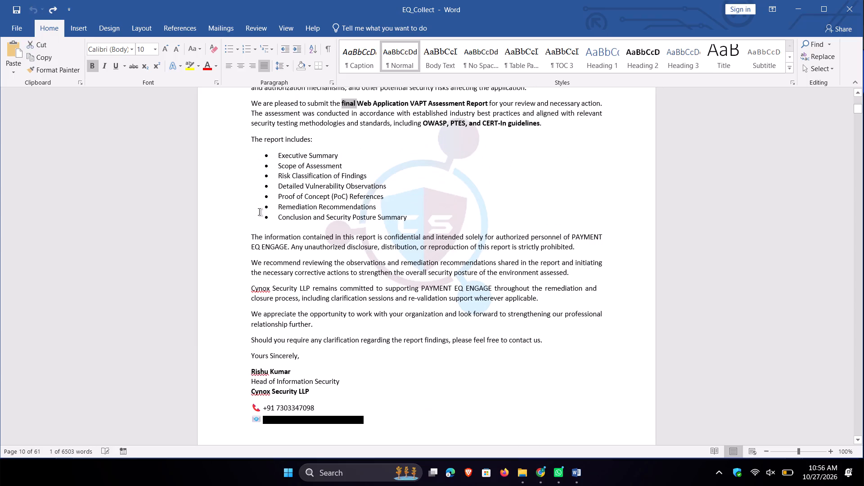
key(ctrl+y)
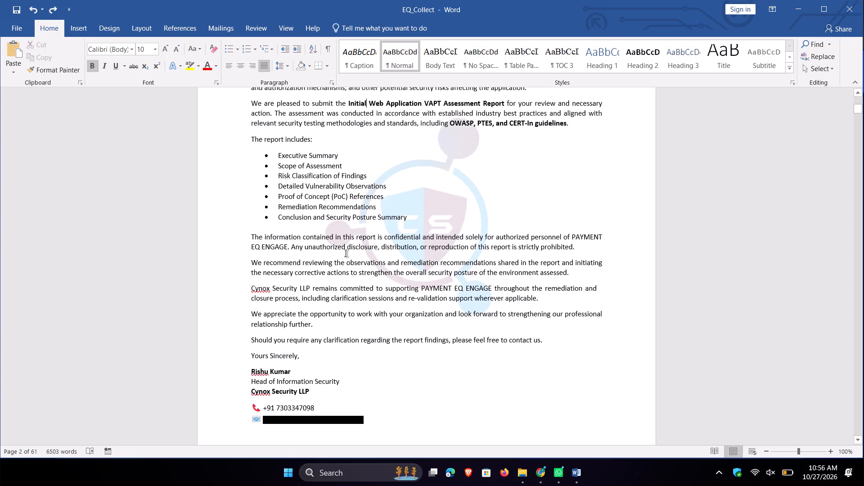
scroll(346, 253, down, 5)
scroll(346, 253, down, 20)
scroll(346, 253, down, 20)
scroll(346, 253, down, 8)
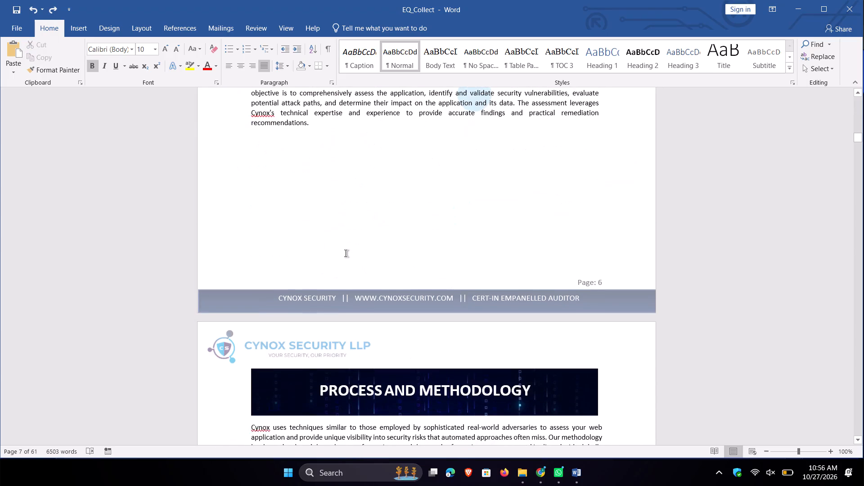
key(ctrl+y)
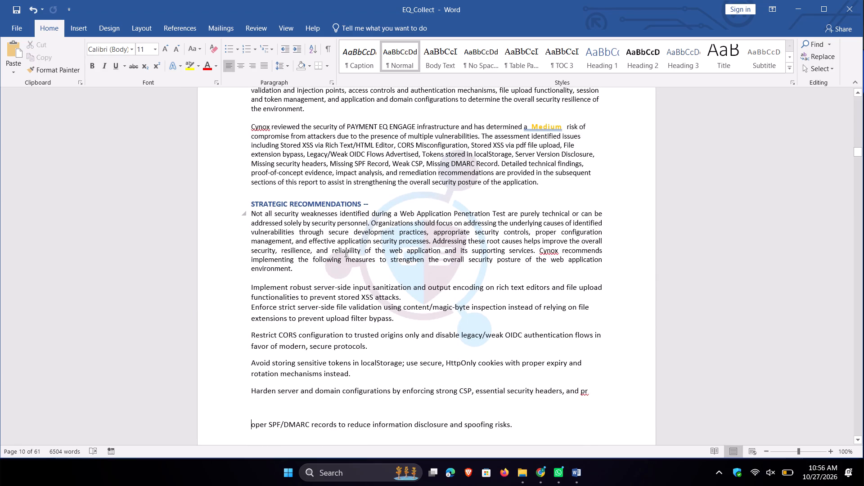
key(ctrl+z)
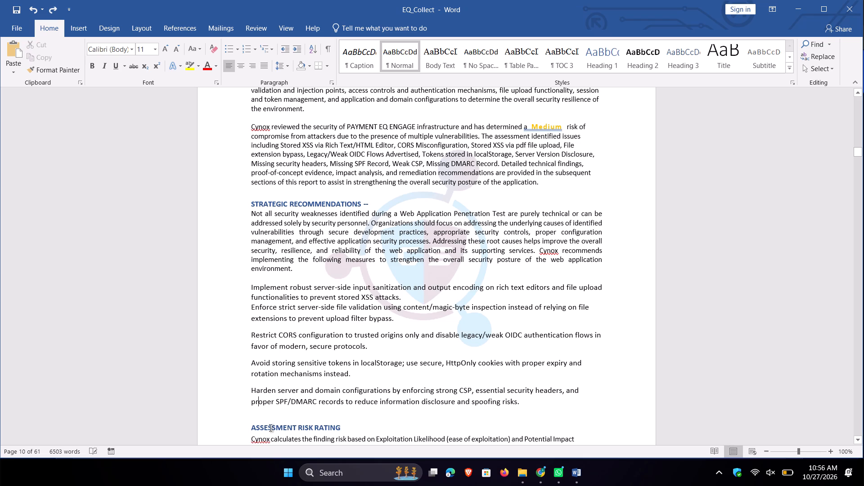
Insert nine blank lines above the ASSESSMENT RISK RATING heading to push it onto the following page.
click(265, 414)
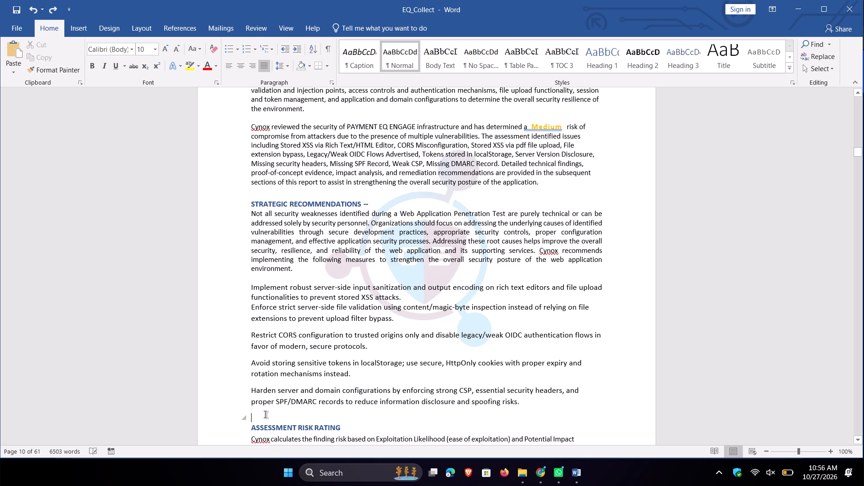
key(Return)
key(Return)
key(Return)
scroll(265, 414, down, 3)
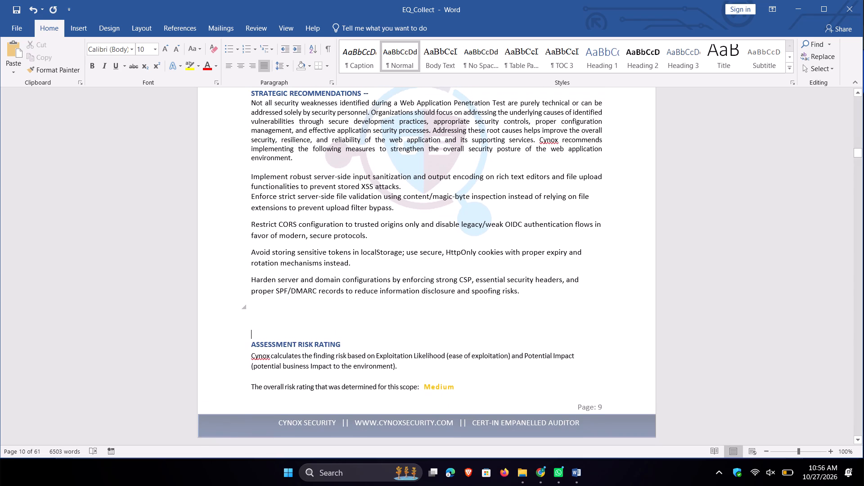
key(Return)
key(Return)
key(Return)
key(Return)
key(Return)
key(Return)
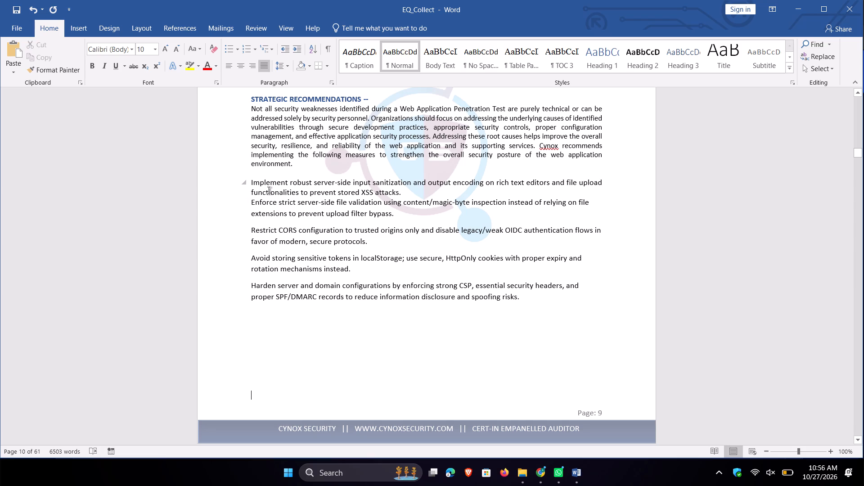
Redo the paragraph breaks before the "Restrict CORS" and "Enforce strict" recommendations to even out their spacing.
click(251, 231)
key(BackSpace)
key(Return)
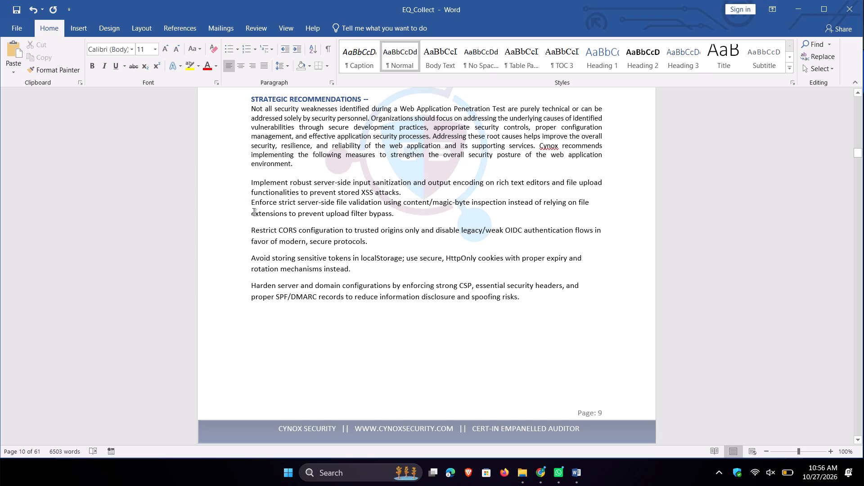
click(251, 202)
key(BackSpace)
key(Return)
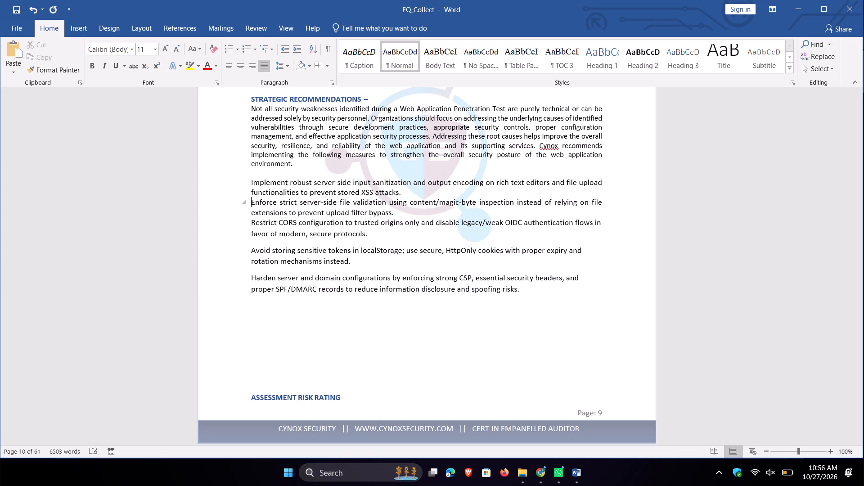
Format the five recommendations under STRATEGIC RECOMMENDATIONS as a bulleted list in Calibri, size 11.
drag(219, 183, 226, 196)
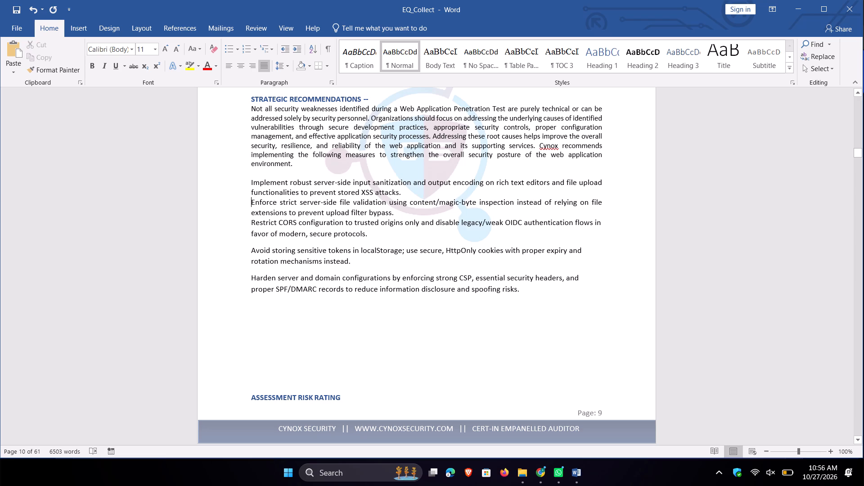
drag(226, 196, 237, 293)
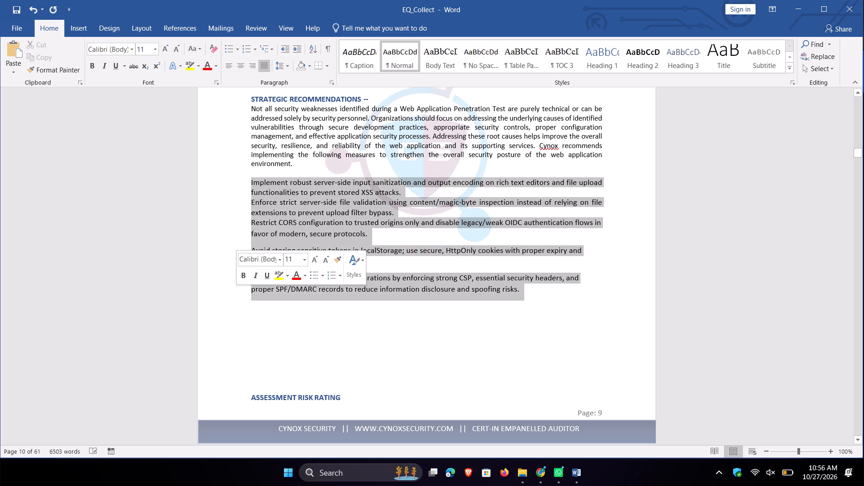
click(226, 50)
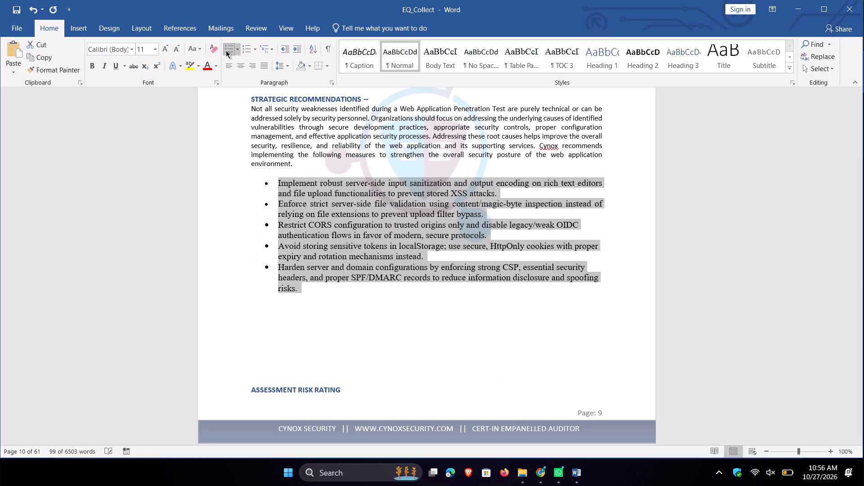
click(178, 52)
click(131, 48)
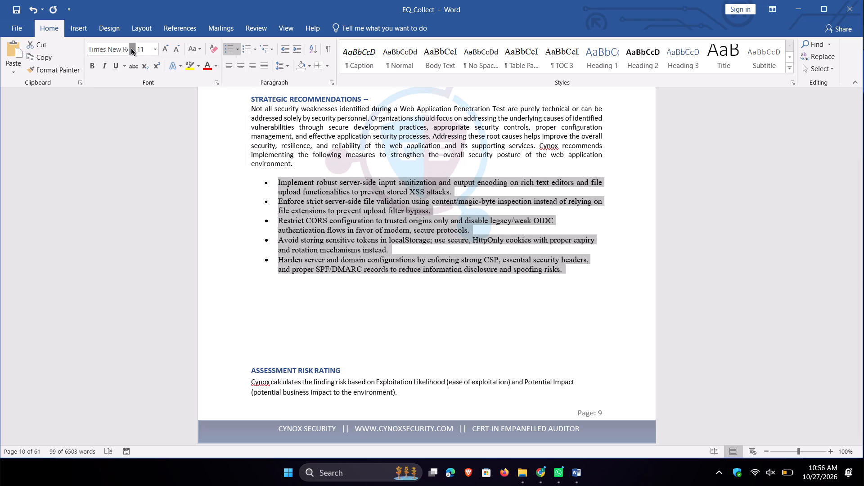
click(122, 88)
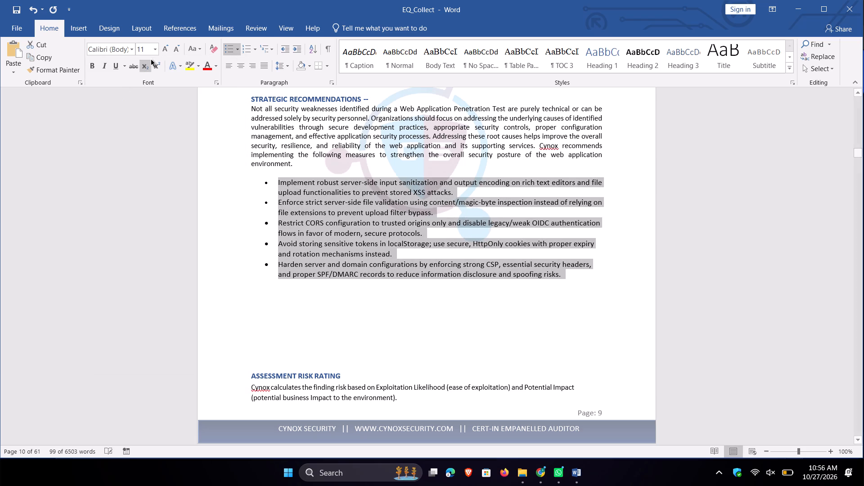
Reduce the font size of the five bulleted recommendations under STRATEGIC RECOMMENDATIONS to 10.
click(175, 44)
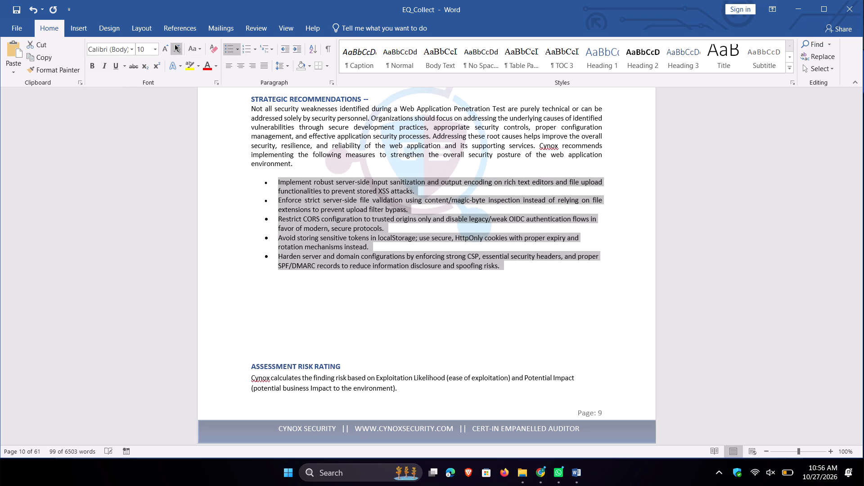
Replace the blank lines above the ASSESSMENT RISK RATING heading with thirteen new ones to push it onto the following page.
click(279, 338)
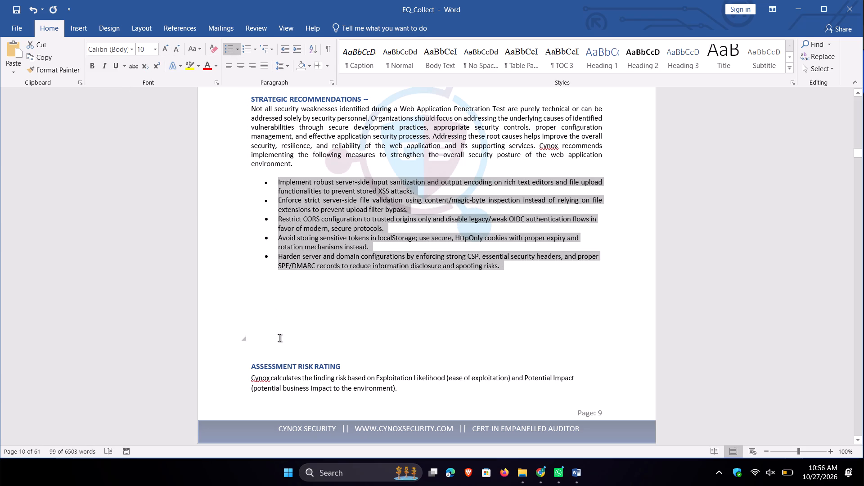
key(BackSpace)
key(BackSpace)
key(BackSpace)
key(BackSpace)
key(BackSpace)
key(BackSpace)
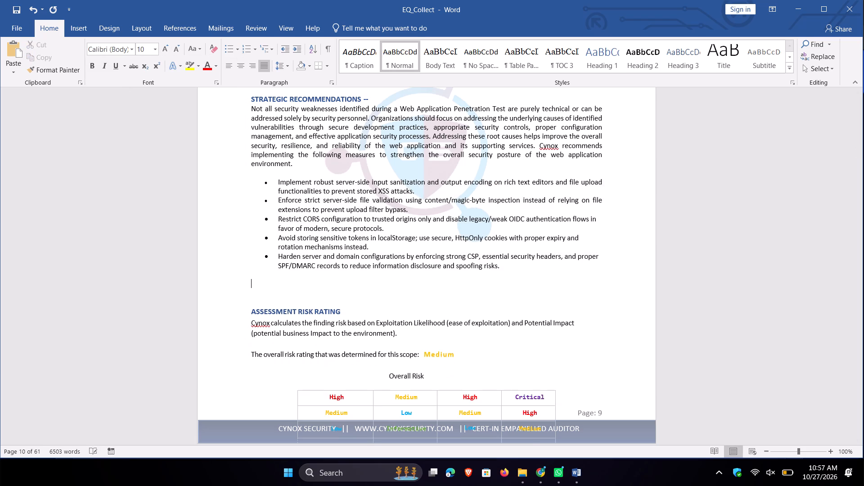
key(BackSpace)
key(BackSpace)
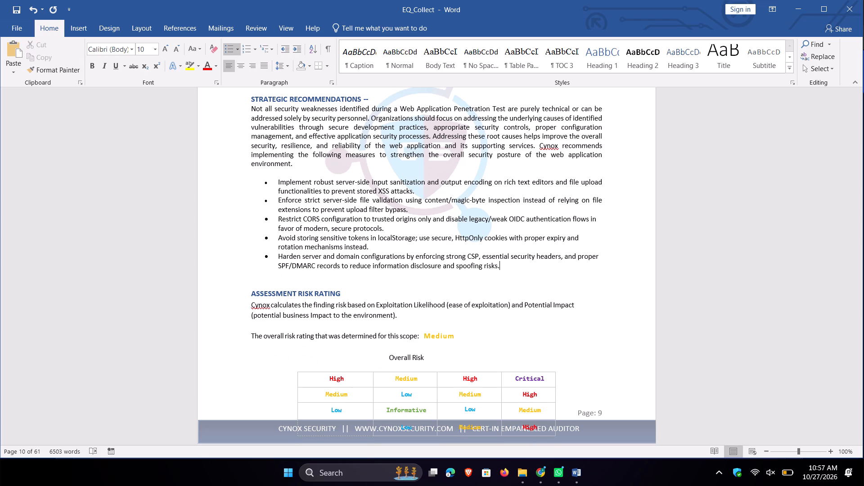
click(262, 287)
key(BackSpace)
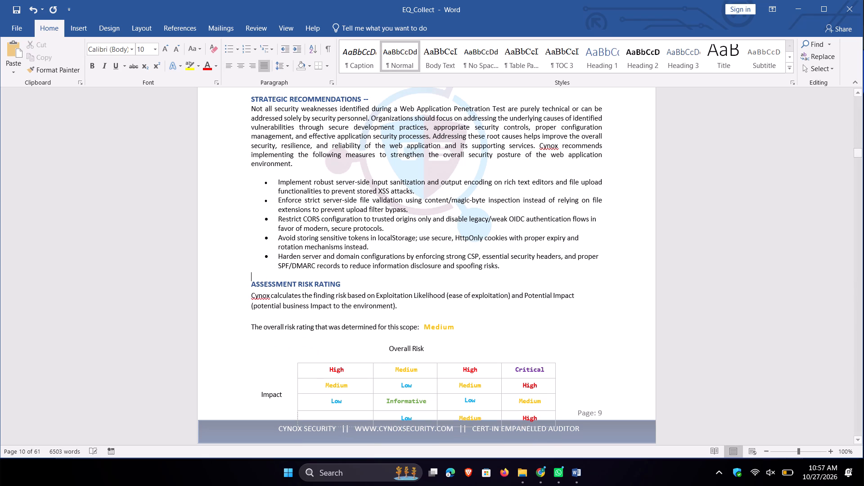
key(Return)
key(Return)
key(Return)
key(Return)
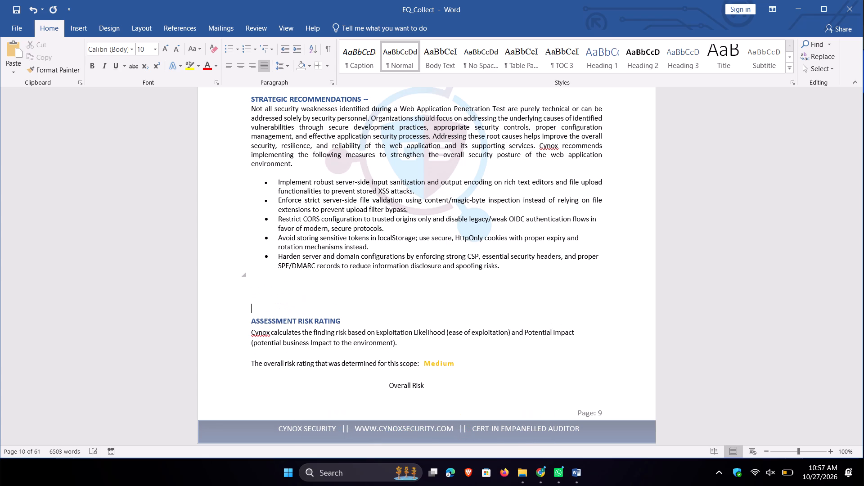
key(Return)
key(Return)
key(Return)
key(Return)
key(Return)
key(Return)
key(Return)
key(Return)
key(Return)
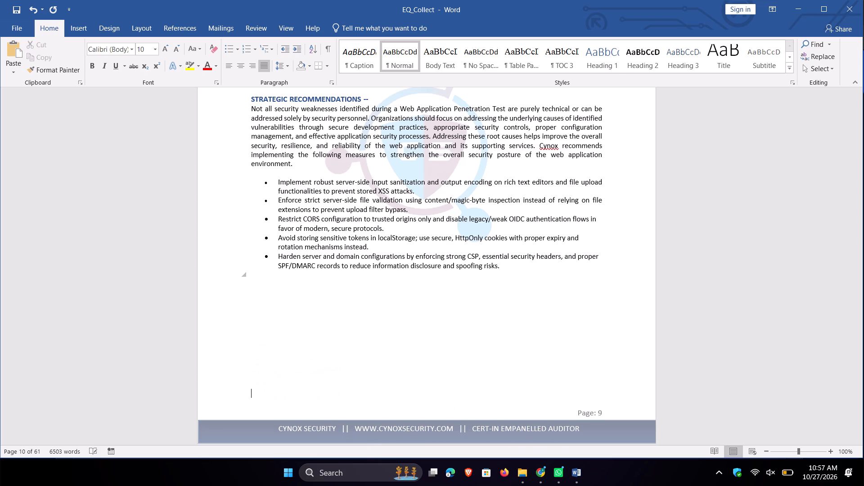
Review the pages from ASSESSMENT RISK RATING through VULNERABILITY OVERVIEW and the risk definitions to SUMMARY OF FINDINGS - INITIAL.
scroll(271, 276, down, 6)
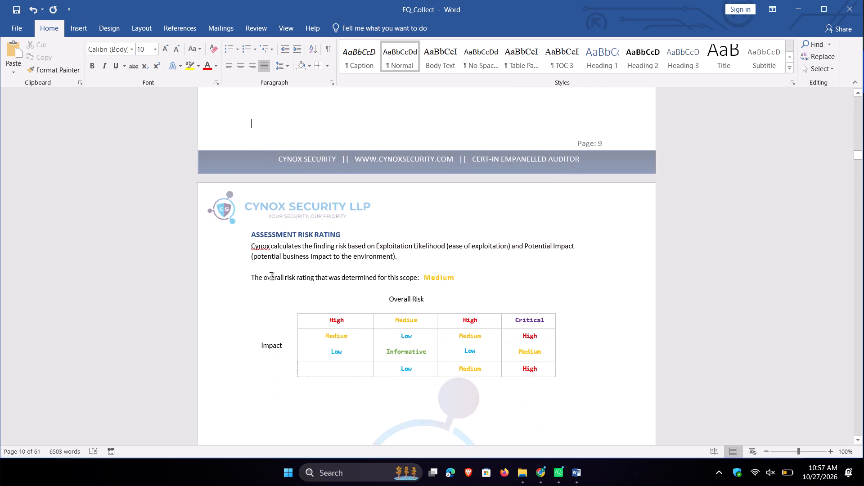
scroll(339, 189, up, 4)
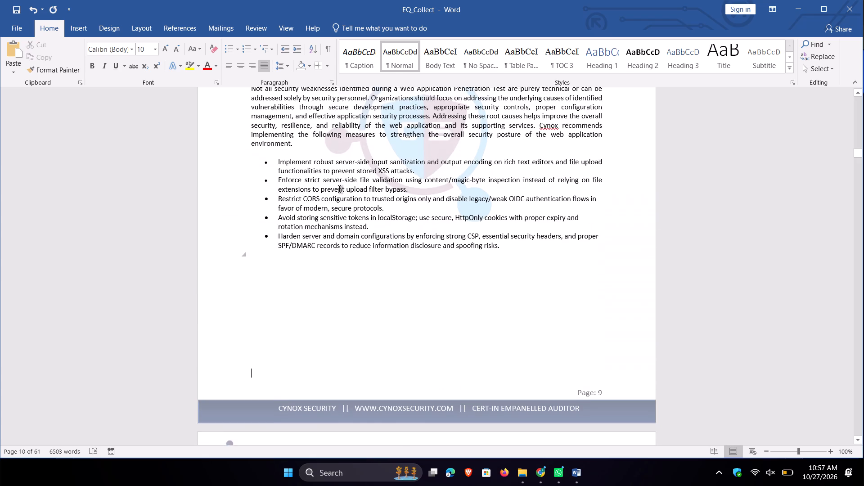
scroll(339, 189, down, 3)
ctrl+scroll(339, 189, up, 1)
ctrl+scroll(339, 189, down, 1)
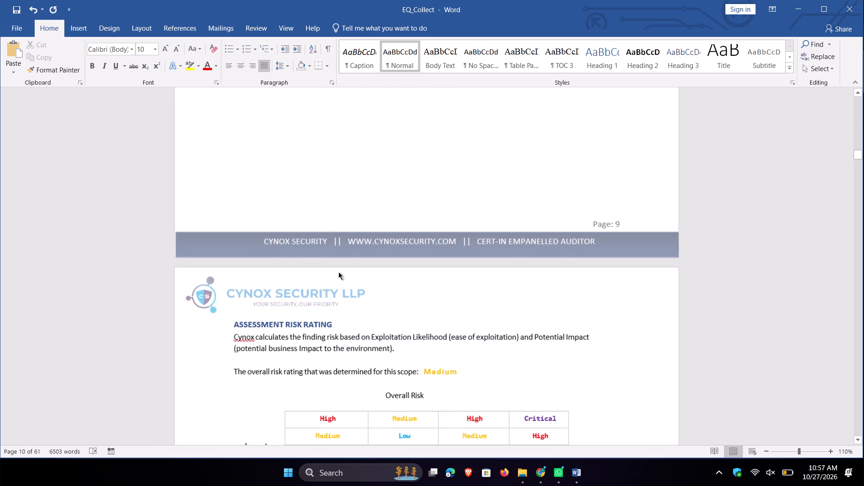
scroll(340, 278, down, 13)
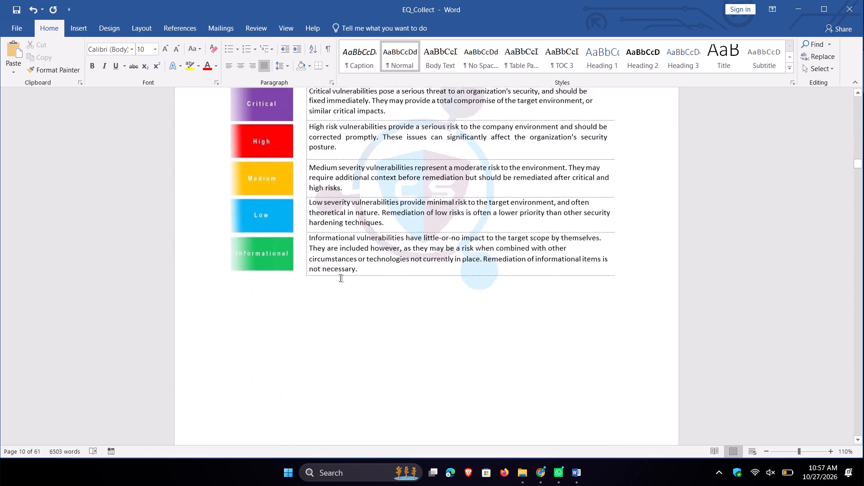
scroll(340, 278, down, 1)
scroll(340, 278, up, 3)
scroll(340, 278, down, 3)
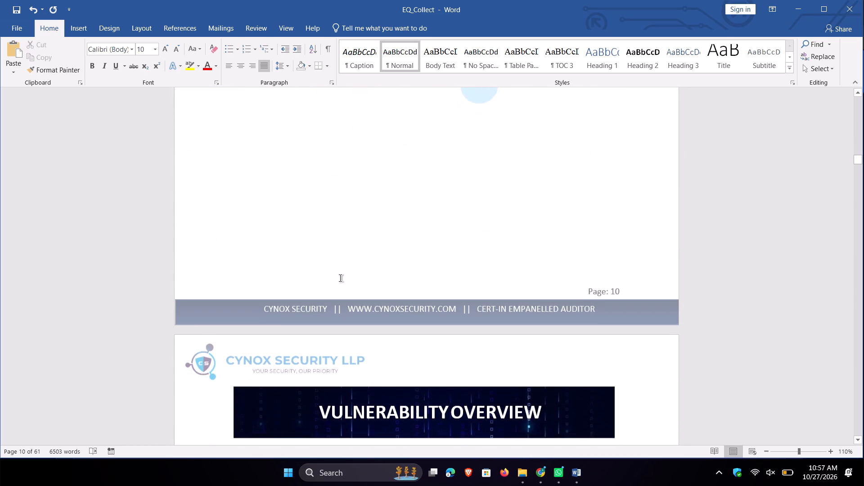
ctrl+scroll(340, 278, up, 1)
scroll(331, 324, down, 2)
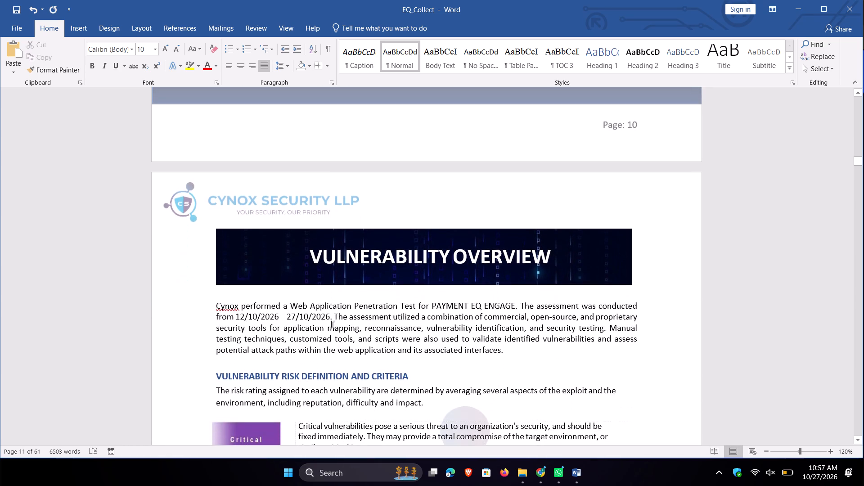
ctrl+scroll(331, 324, down, 3)
scroll(331, 324, down, 7)
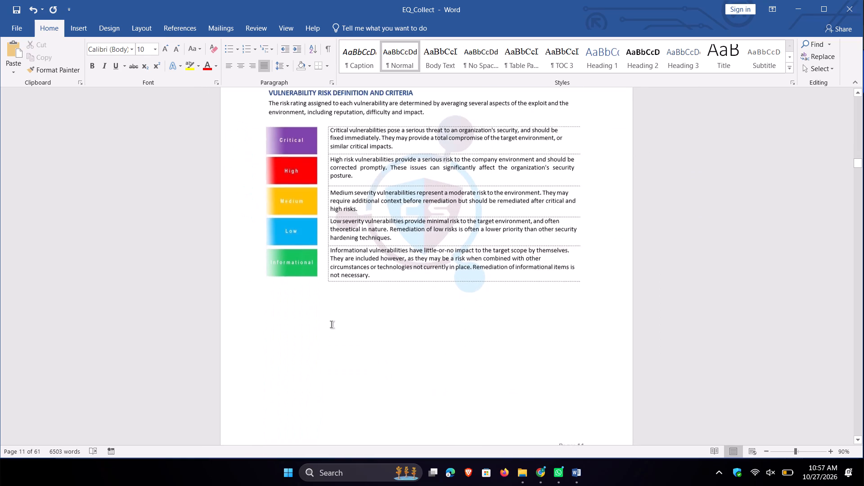
scroll(331, 324, down, 3)
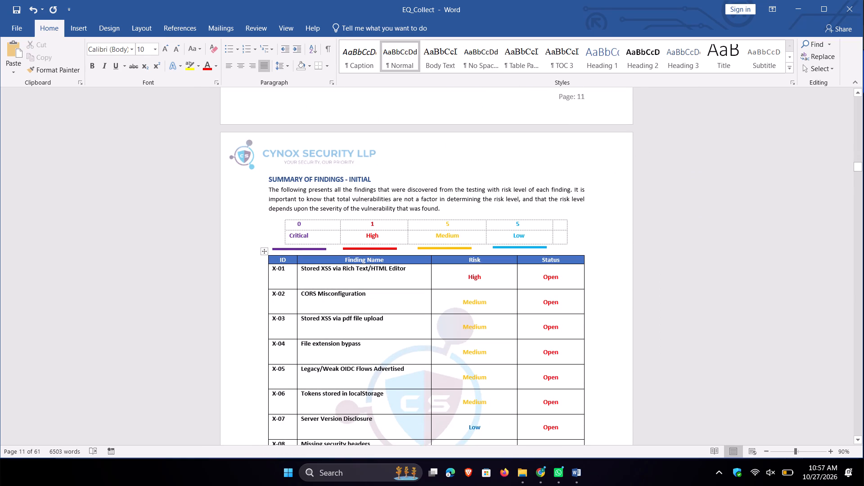
Copy the whole findings table under SUMMARY OF FINDINGS - INITIAL, and look over the SUMMARY OF FINDINGS VS OWASP AND CWE table.
click(265, 252)
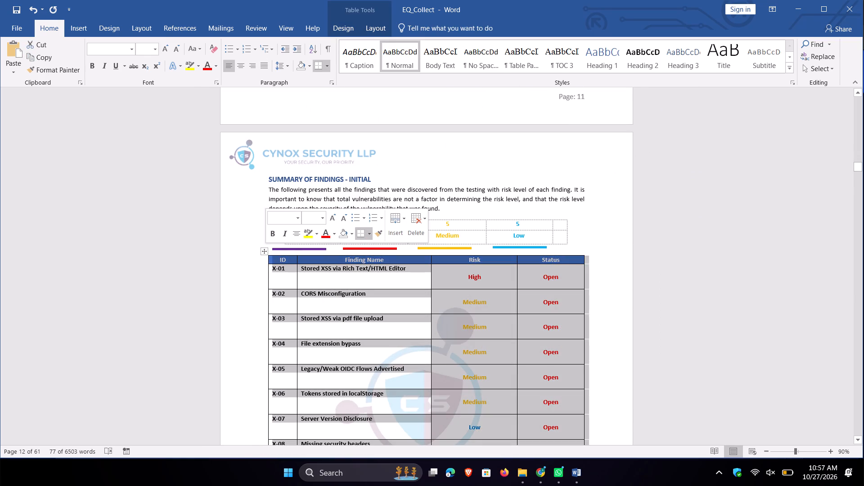
key(ctrl+c)
scroll(265, 252, down, 6)
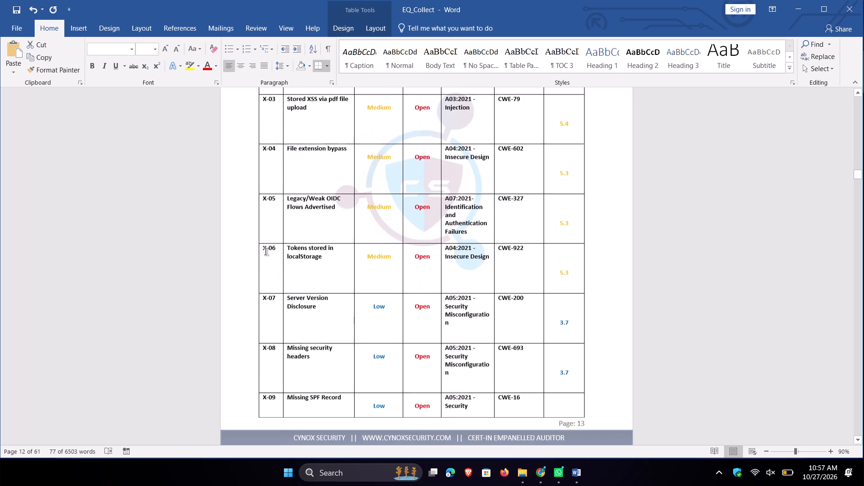
scroll(265, 252, up, 6)
scroll(265, 252, down, 1)
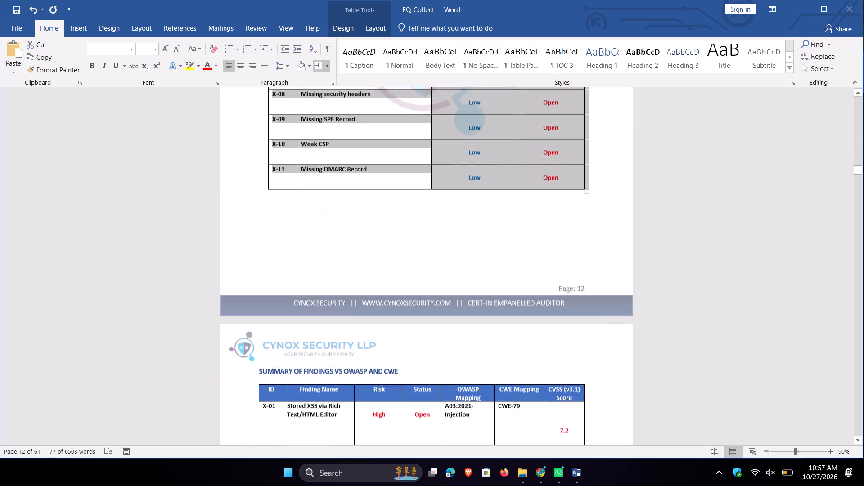
scroll(265, 252, down, 1)
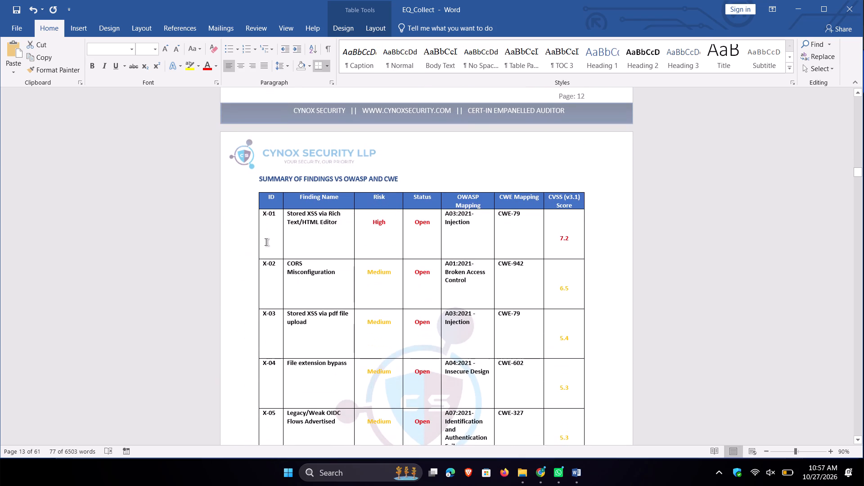
scroll(266, 242, up, 6)
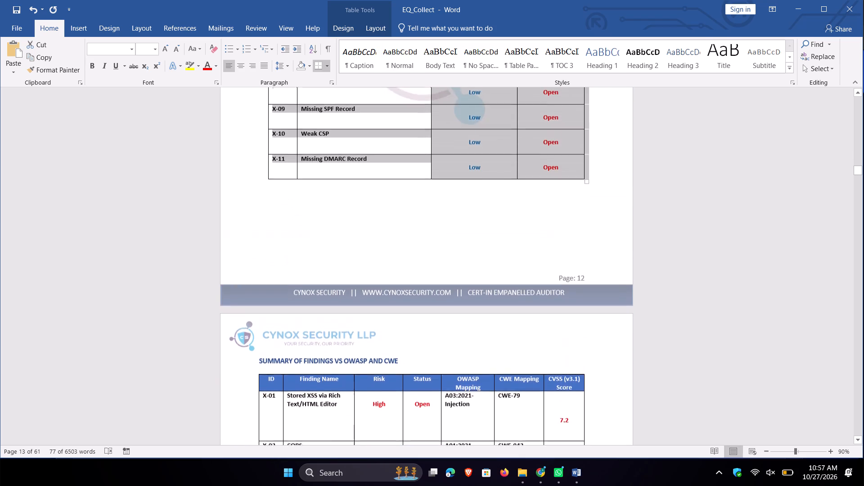
scroll(266, 242, up, 2)
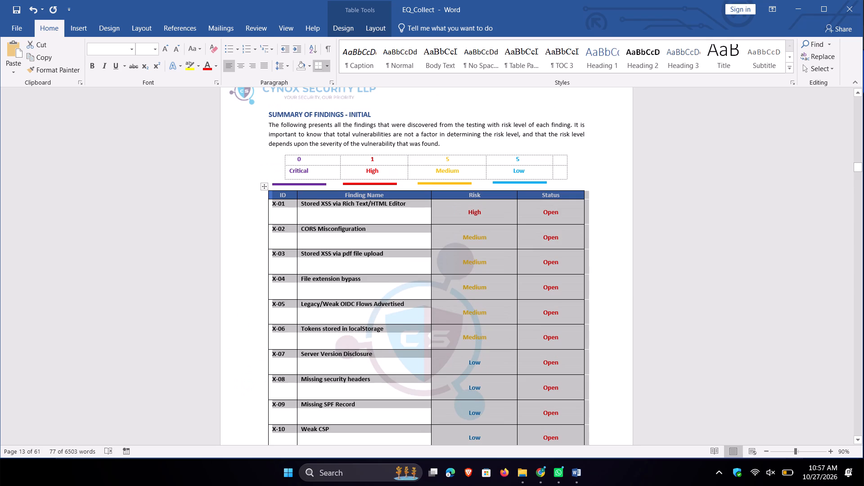
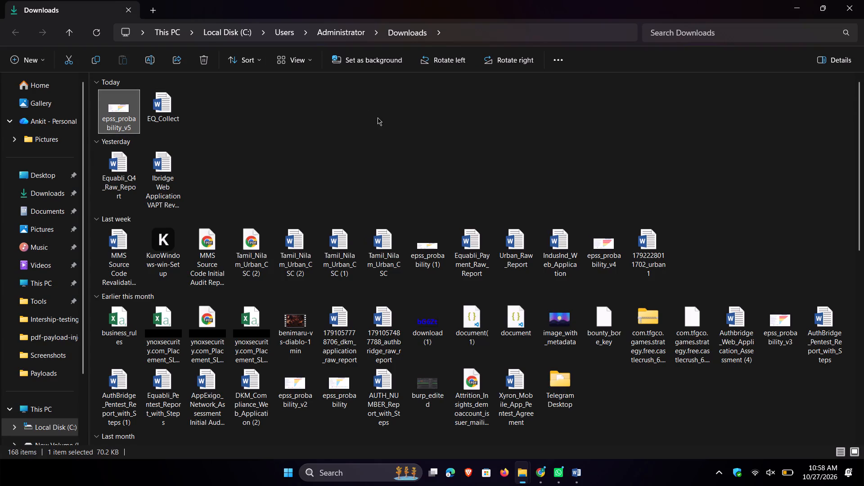
key(ctrl+c)
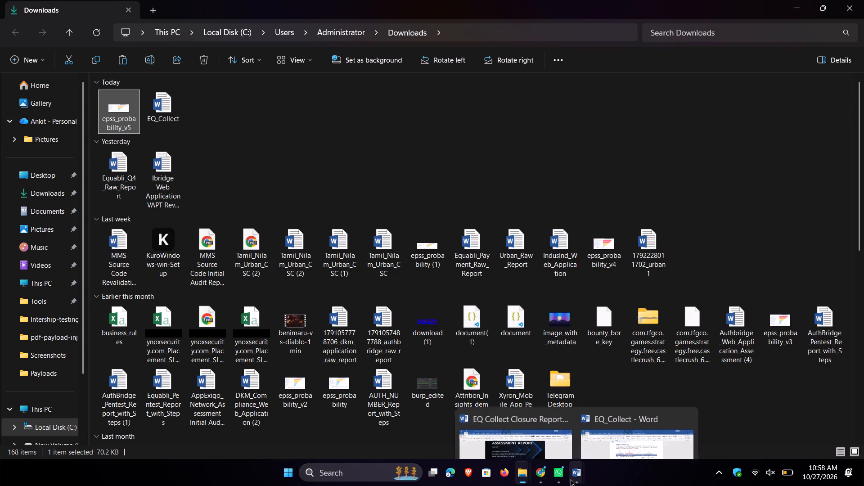
Switch to the EQ_Collect document in Word and paste the chart below the X-11 entry of SUMMARY OF FINDINGS VS EPSS.
click(571, 479)
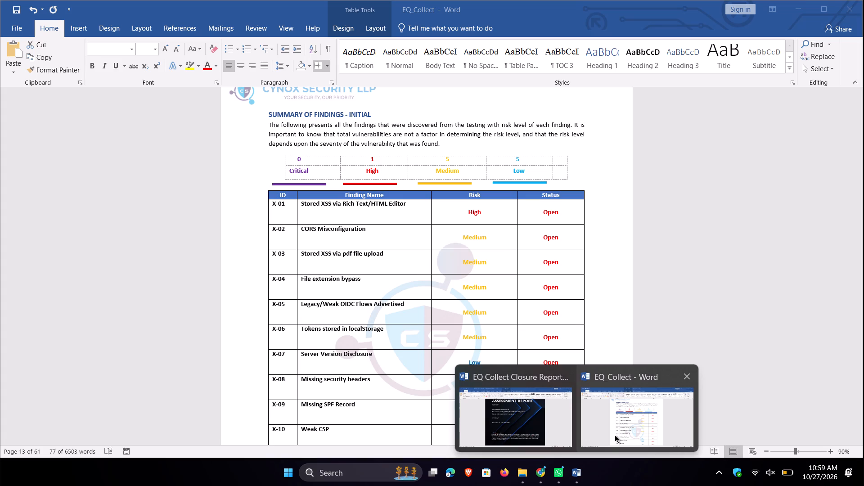
click(615, 435)
scroll(562, 338, down, 8)
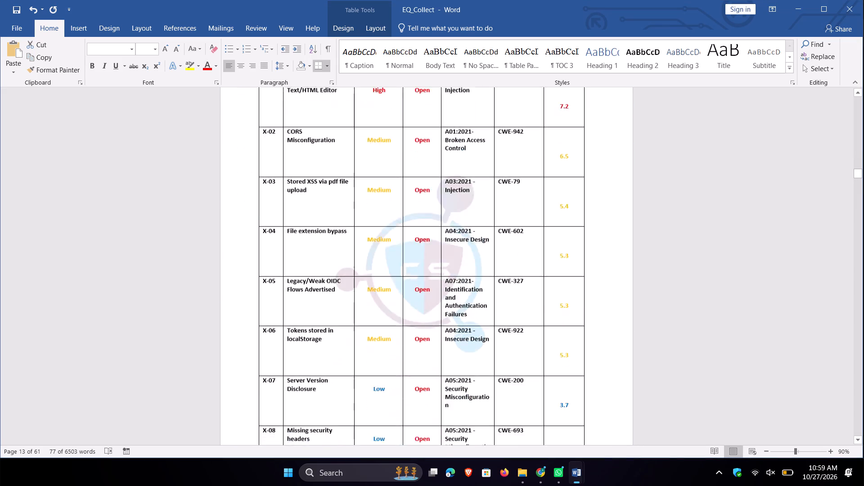
scroll(562, 338, down, 13)
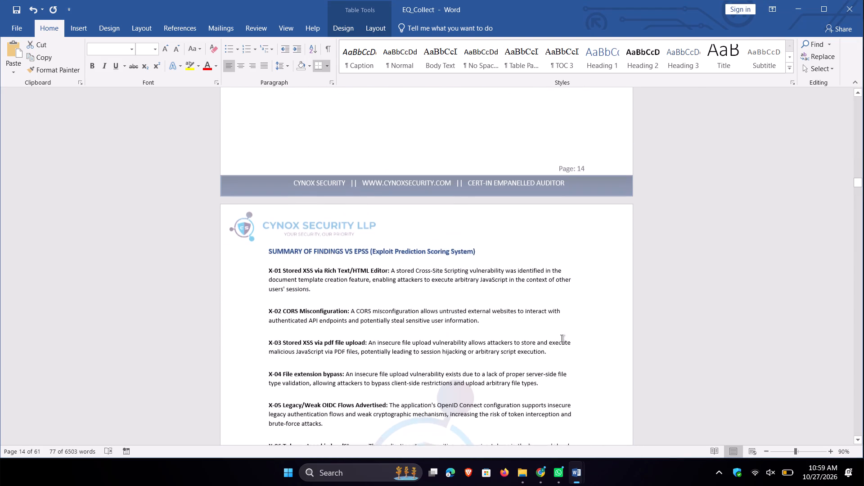
ctrl+scroll(562, 338, down, 2)
scroll(481, 368, down, 3)
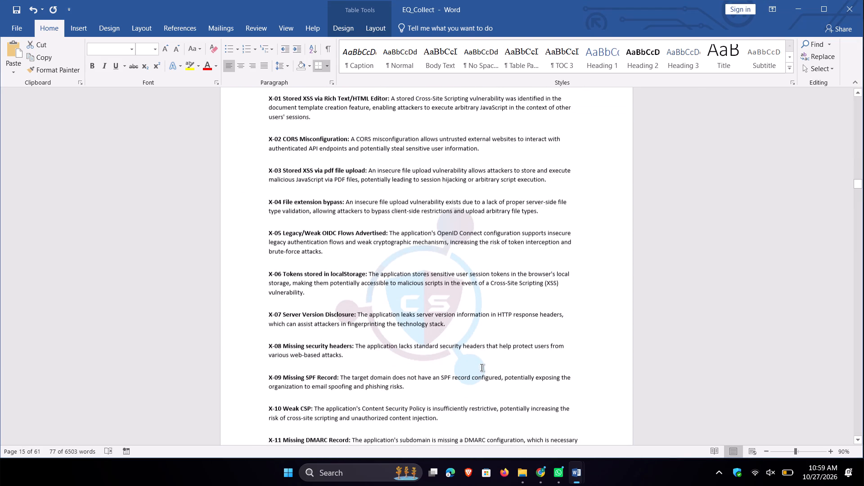
scroll(481, 368, down, 3)
click(441, 335)
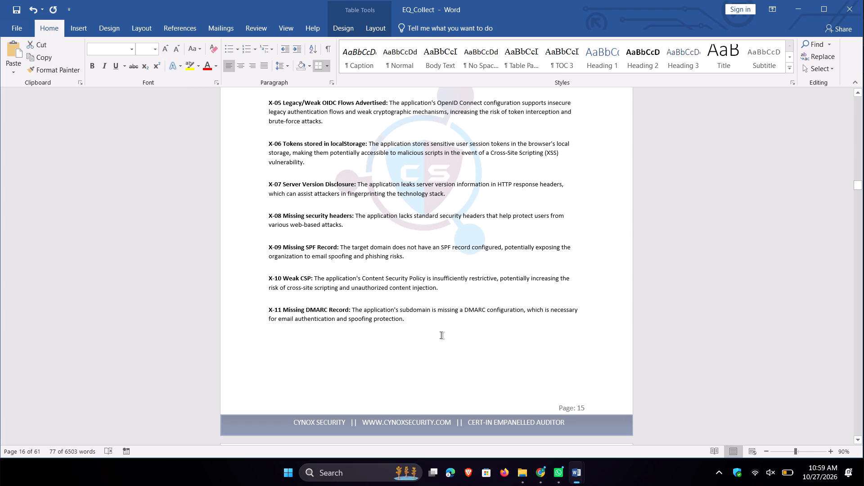
click(395, 331)
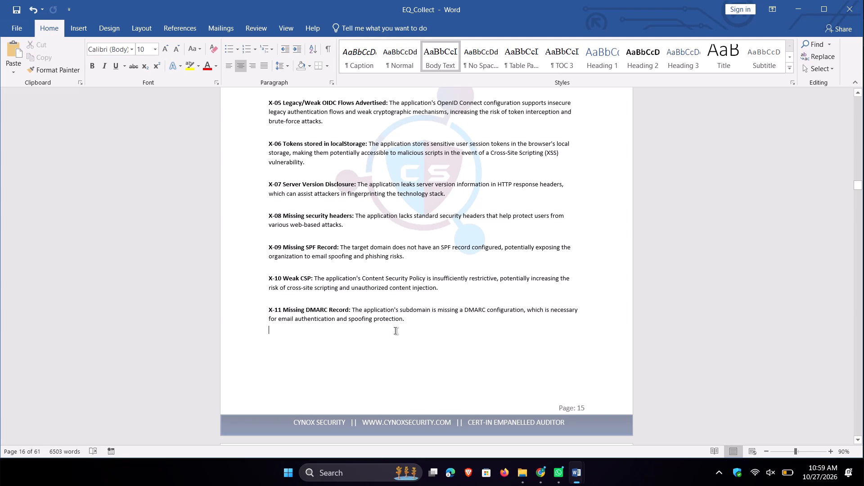
key(ctrl+v)
Remove the extra blank line above the Observation and Impact headings of finding X-01 Stored XSS via Rich Text/HTML Editor.
scroll(395, 331, down, 6)
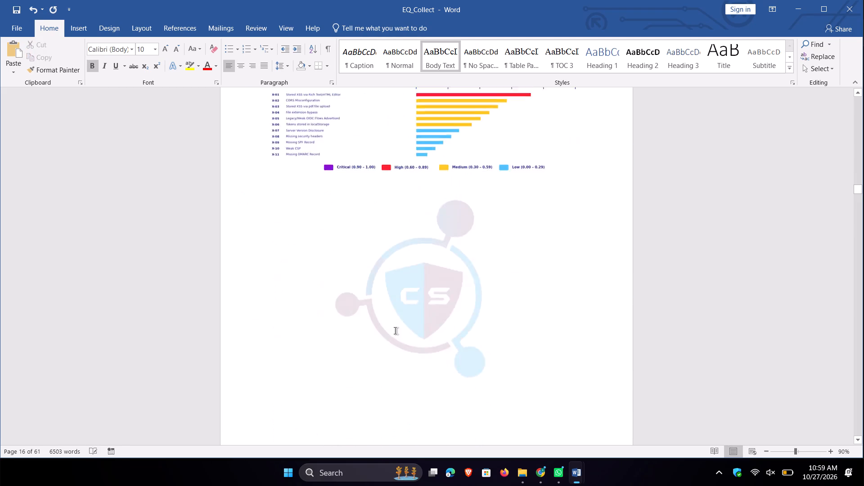
scroll(395, 331, down, 6)
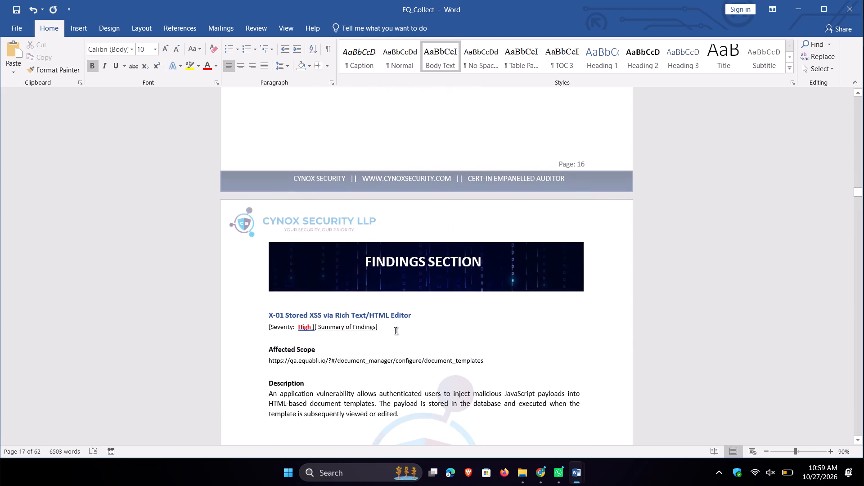
scroll(395, 331, down, 1)
scroll(354, 369, down, 2)
scroll(337, 313, down, 2)
click(302, 309)
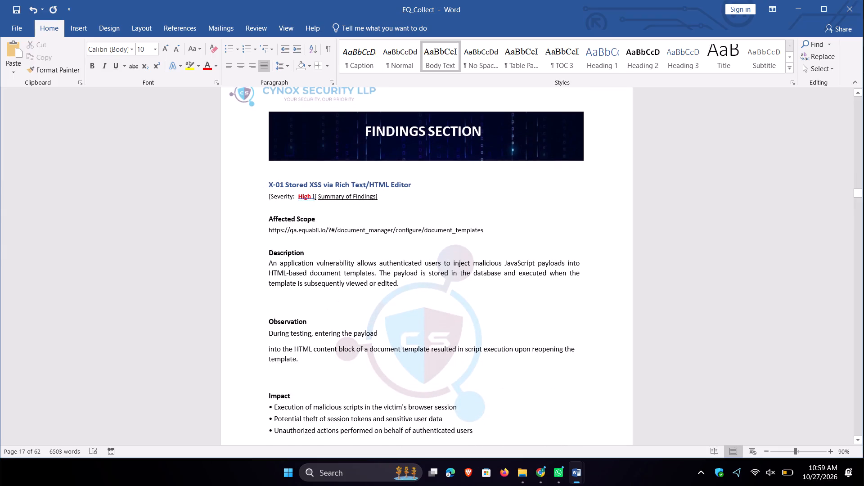
key(BackSpace)
click(278, 374)
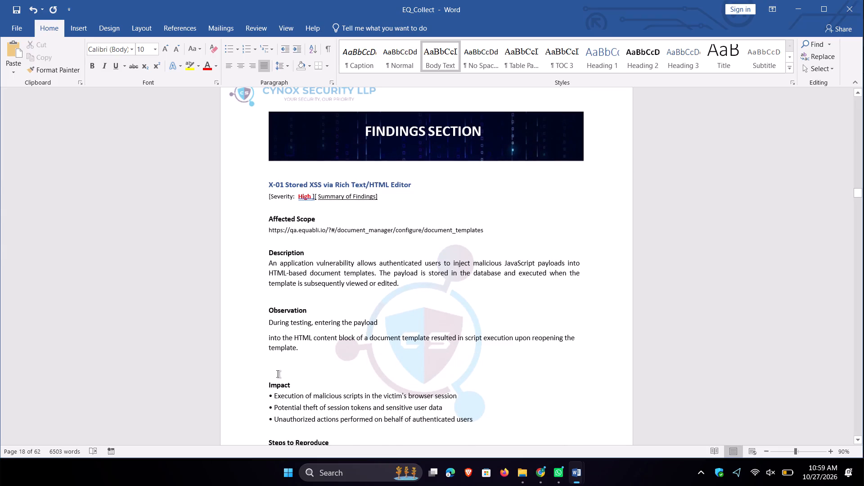
key(BackSpace)
Replace every "[endif]" in the document with nothing, copying the search text from Step 1 of X-01.
scroll(278, 374, down, 4)
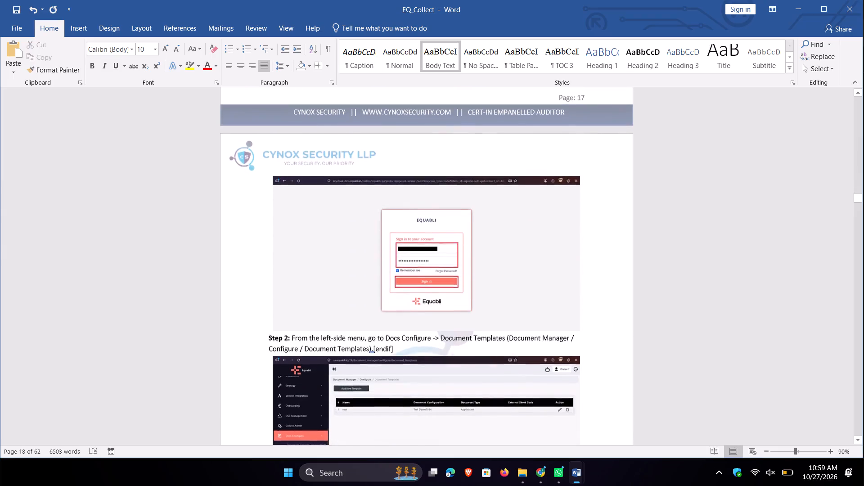
scroll(278, 374, up, 4)
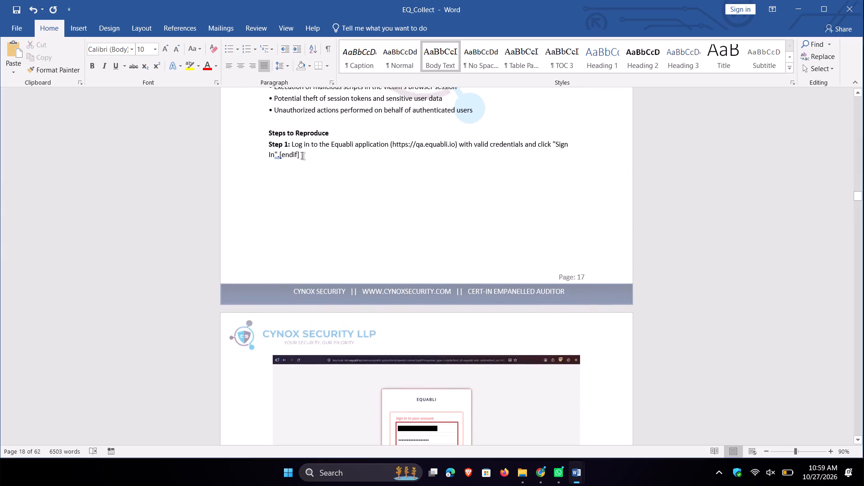
drag(302, 156, 283, 156)
drag(283, 156, 279, 156)
key(ctrl+c)
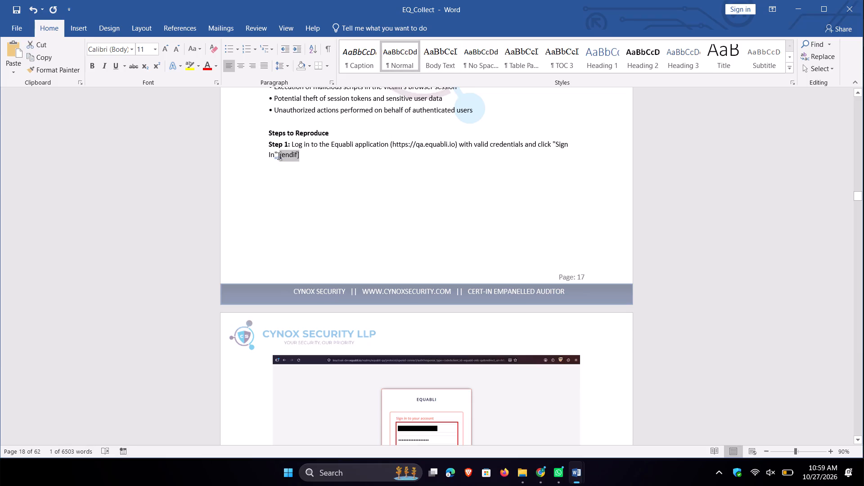
key(ctrl+g)
click(309, 37)
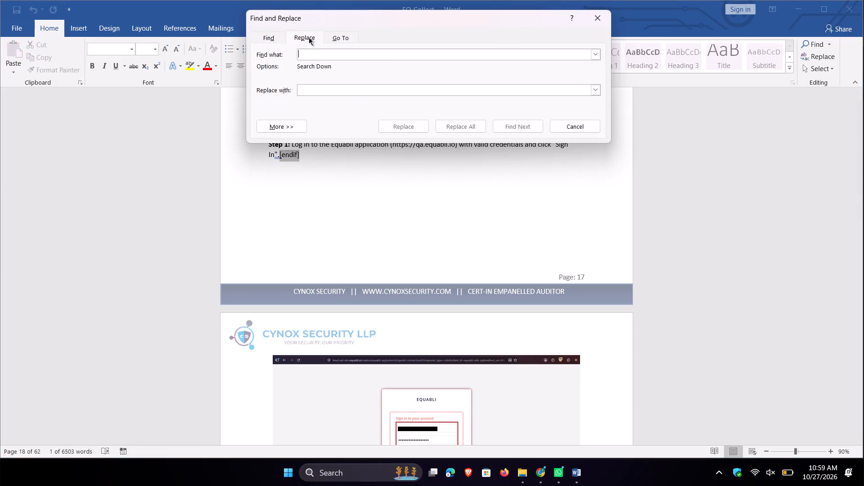
click(336, 55)
key(ctrl+v)
click(460, 124)
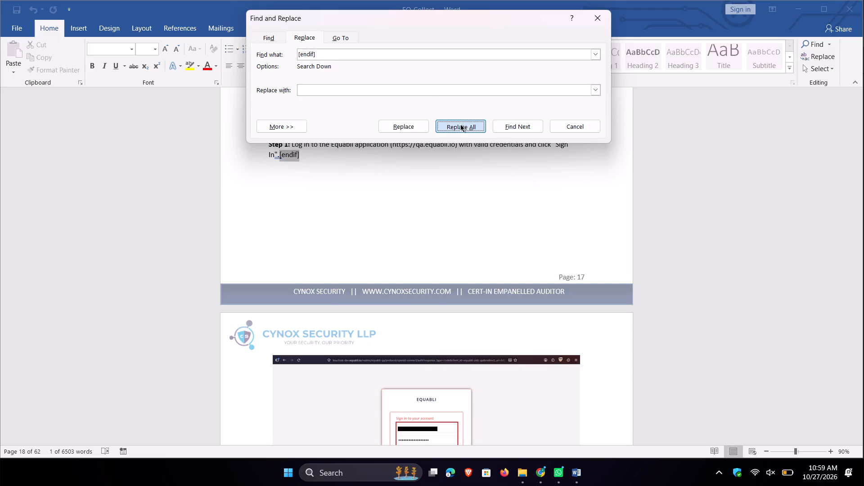
click(409, 271)
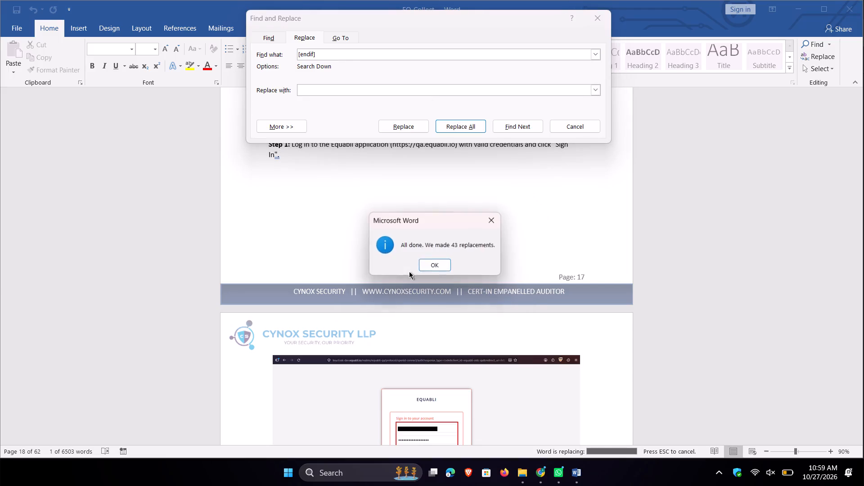
click(433, 265)
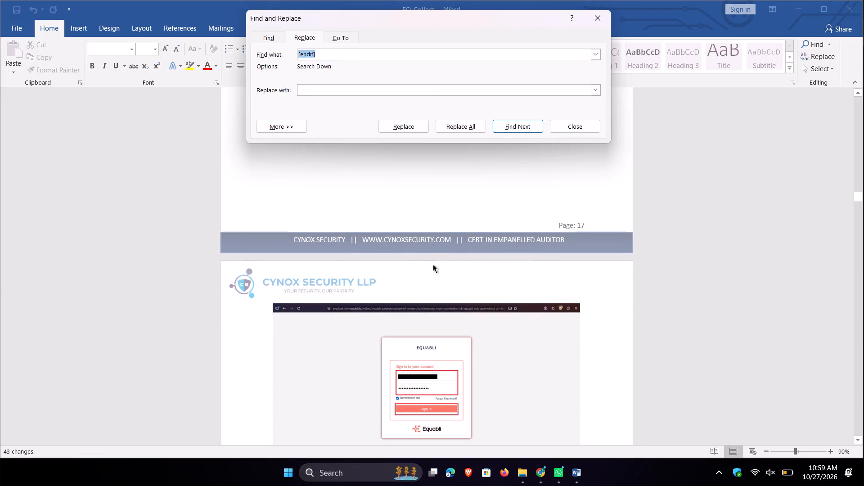
click(571, 122)
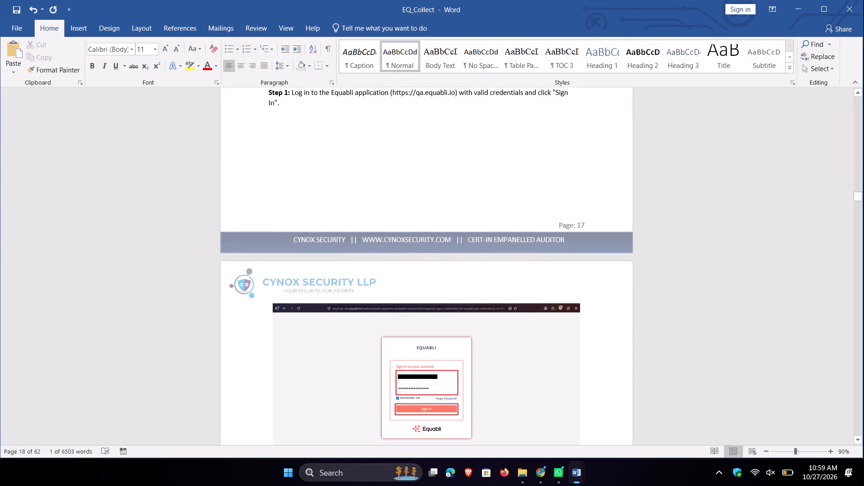
Review the X-01 steps to reproduce with their screenshots, and its Recommendation and Reference sections.
scroll(447, 225, down, 6)
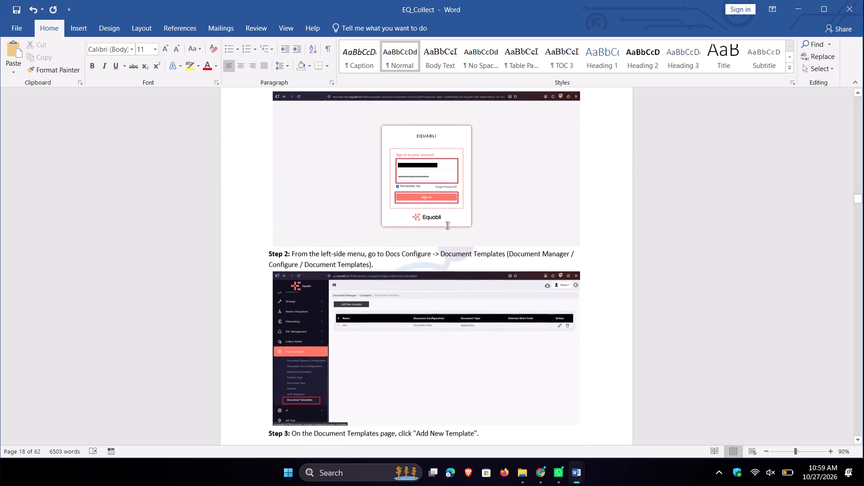
scroll(447, 225, down, 13)
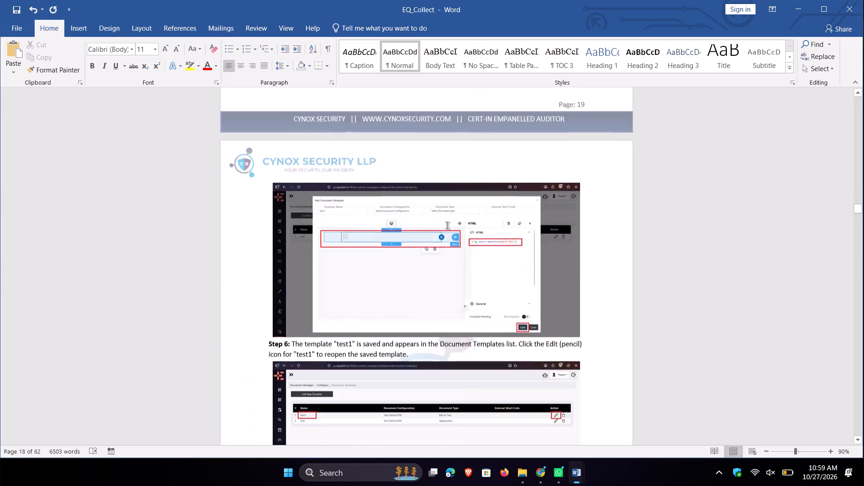
scroll(447, 225, down, 1)
ctrl+scroll(447, 225, up, 1)
ctrl+scroll(447, 225, down, 1)
scroll(409, 284, down, 1)
ctrl+scroll(409, 284, up, 1)
ctrl+scroll(409, 284, down, 2)
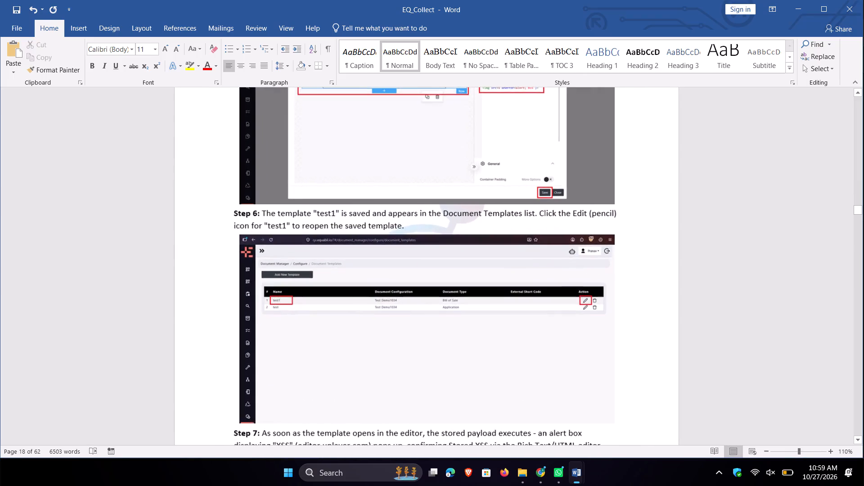
ctrl+scroll(409, 284, down, 3)
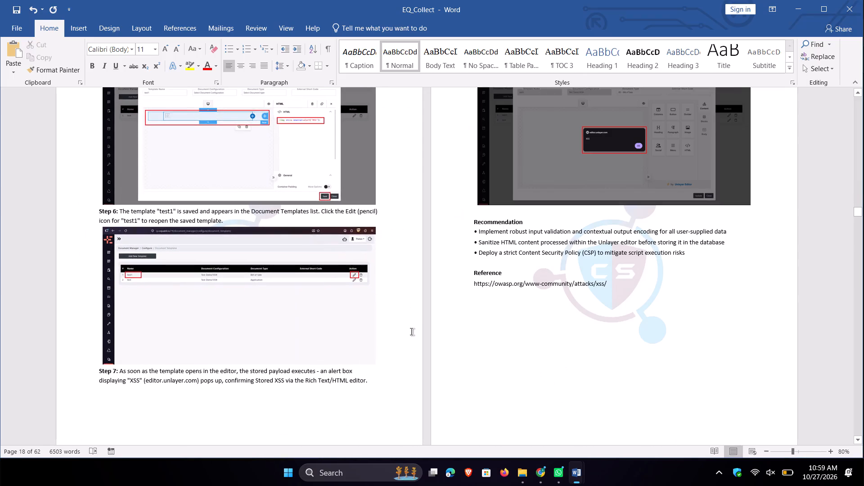
scroll(411, 332, down, 1)
ctrl+scroll(411, 332, up, 1)
ctrl+scroll(411, 332, down, 1)
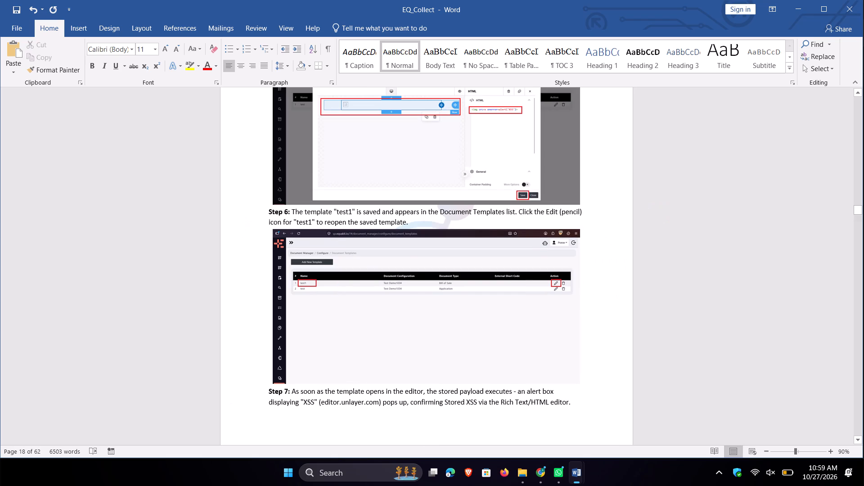
ctrl+scroll(572, 338, down, 1)
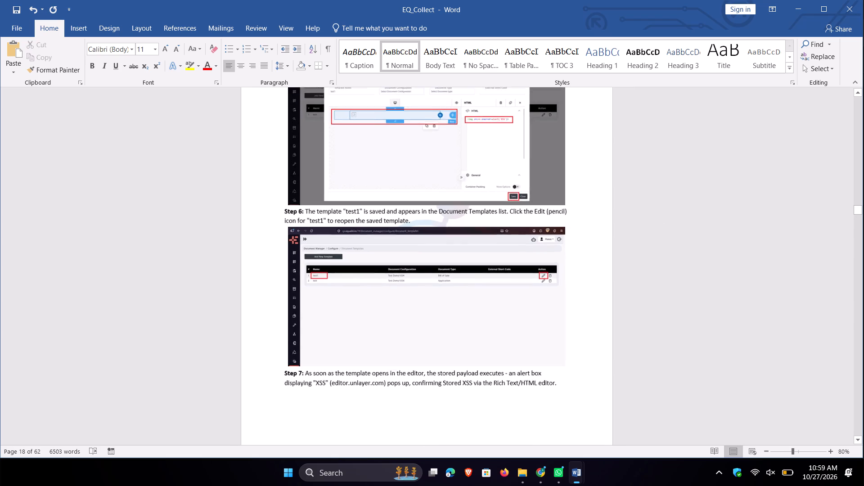
ctrl+scroll(572, 338, down, 1)
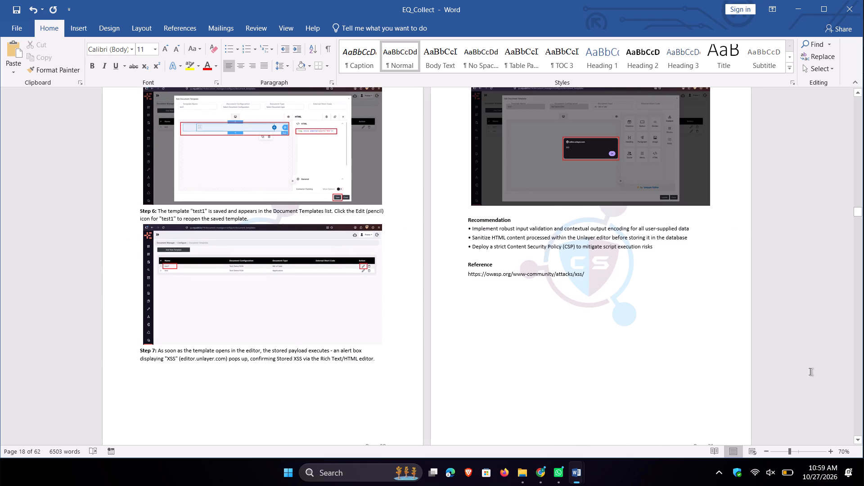
Delete the blank lines above the X-02 CORS Misconfiguration heading so it starts at the top of its page.
click(858, 442)
click(858, 442)
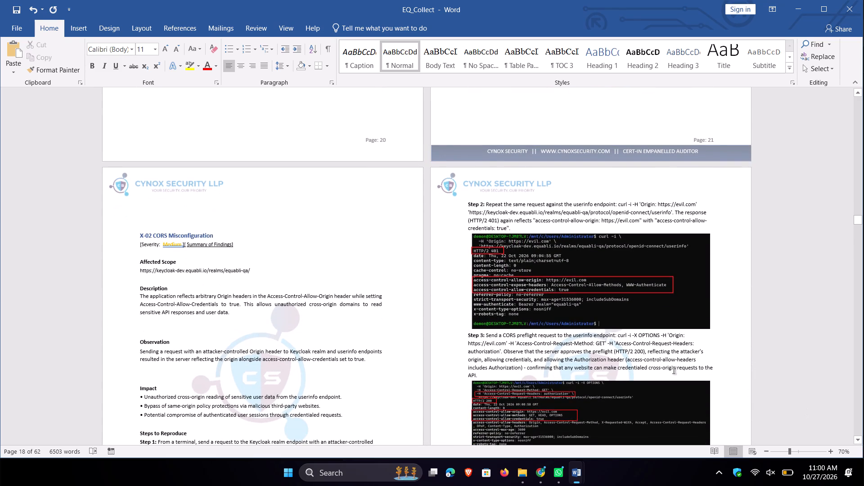
click(150, 225)
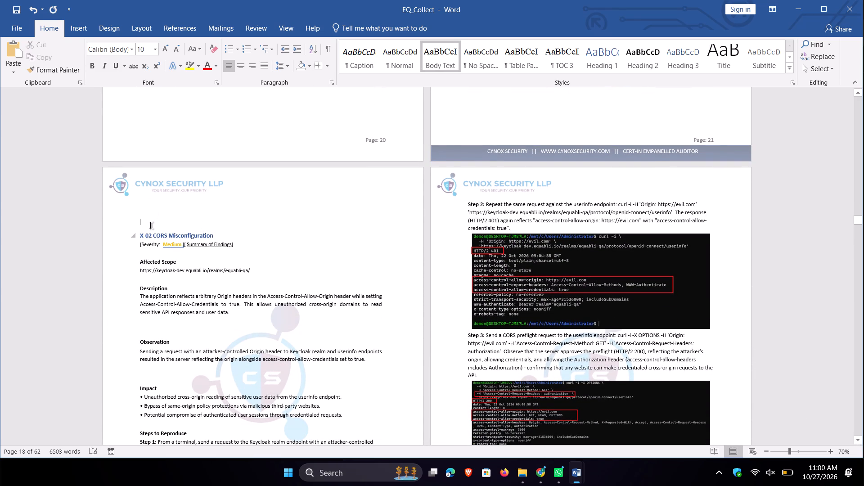
key(BackSpace)
key(BackSpace)
key(BackSpace)
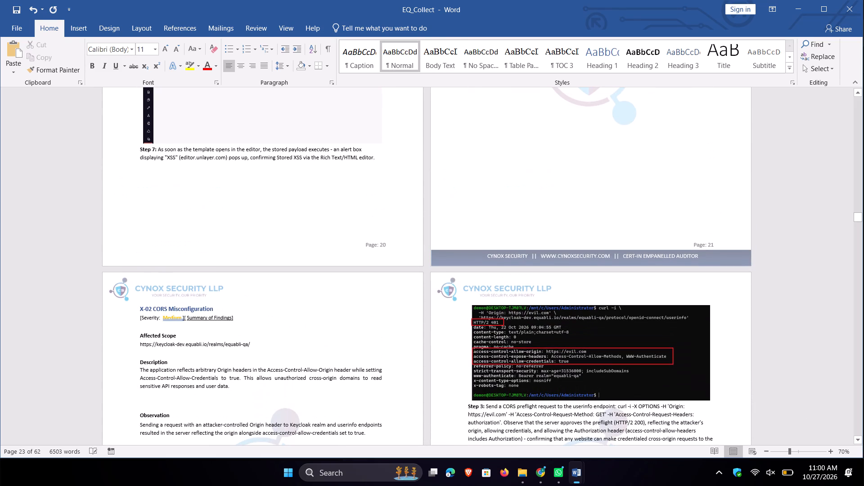
Remove the extra blank line above the Observation and Impact headings of finding X-02 CORS Misconfiguration.
click(152, 406)
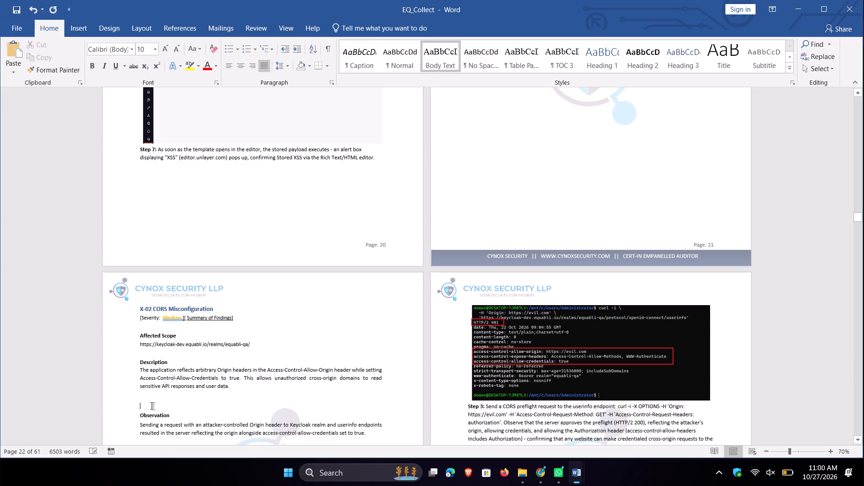
key(BackSpace)
scroll(152, 406, down, 3)
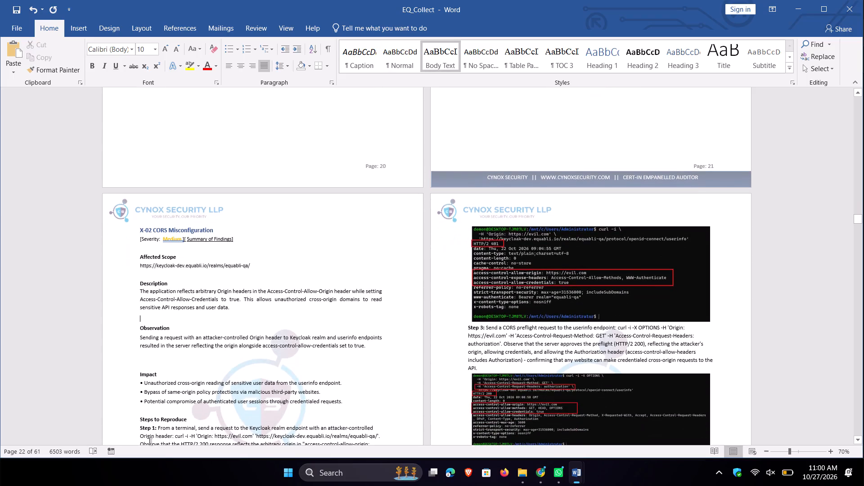
click(145, 365)
key(BackSpace)
Delete the blank lines above the X-03 Stored XSS via pdf file upload heading, keeping the heading text intact.
scroll(145, 365, down, 1)
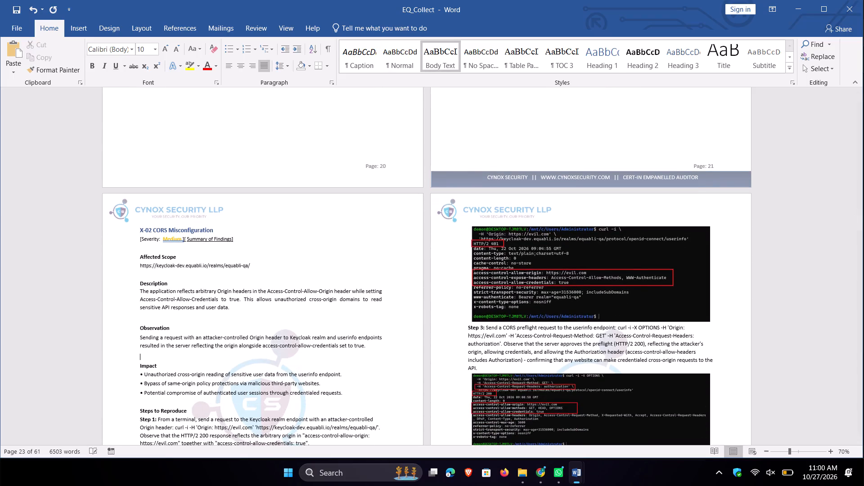
scroll(145, 365, down, 3)
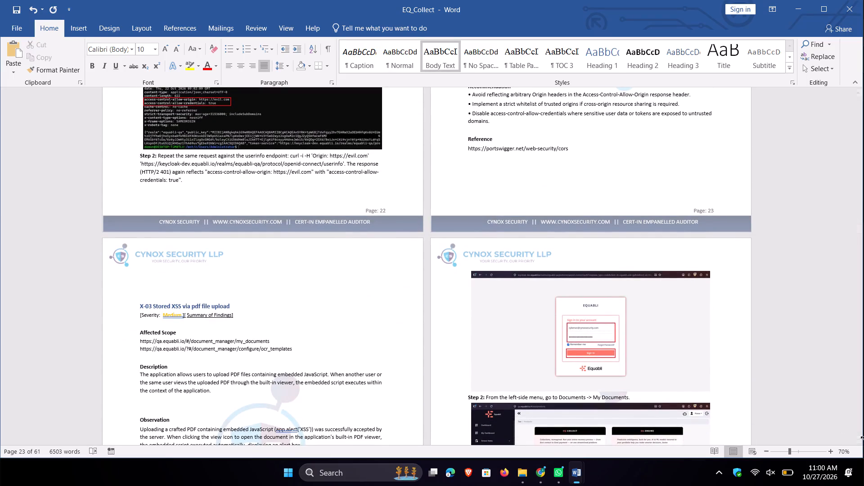
click(144, 298)
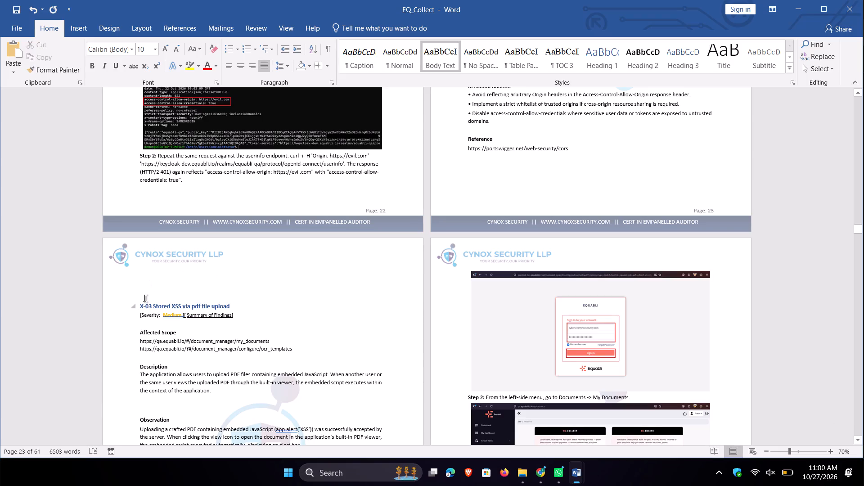
key(BackSpace)
key(ctrl+z)
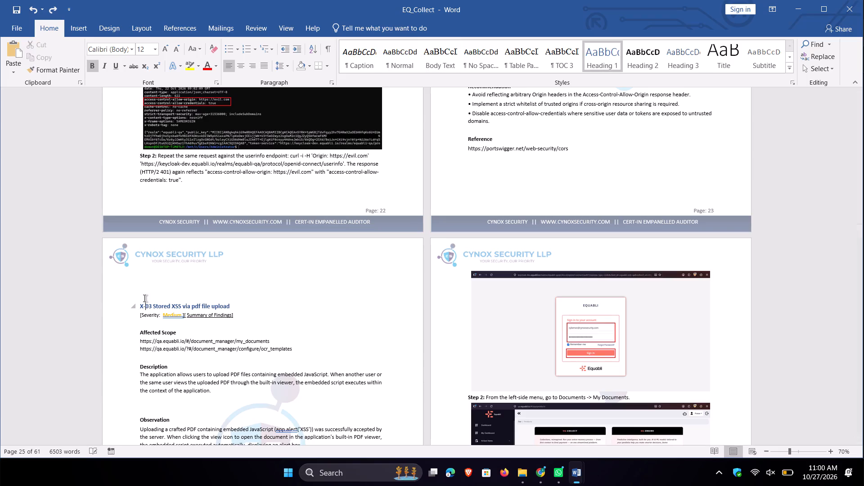
key(Up)
key(BackSpace)
key(BackSpace)
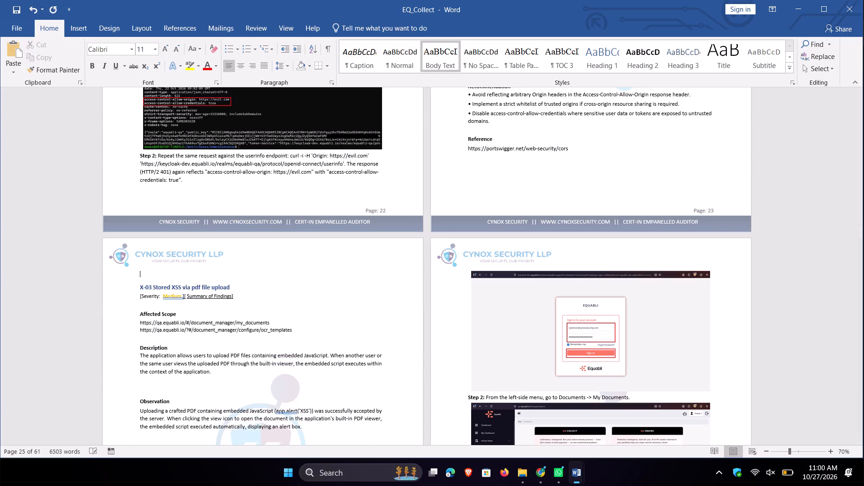
key(BackSpace)
Remove the extra blank line above the Observation and Impact headings of finding X-03 Stored XSS via pdf file upload.
click(149, 379)
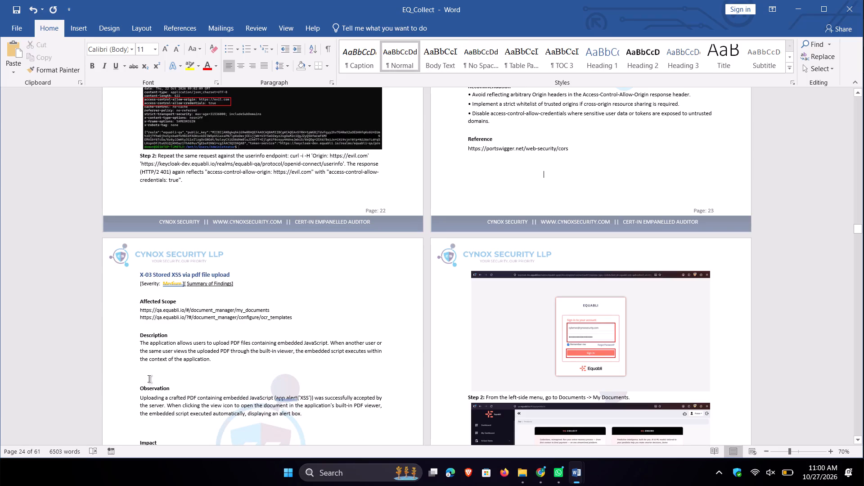
key(BackSpace)
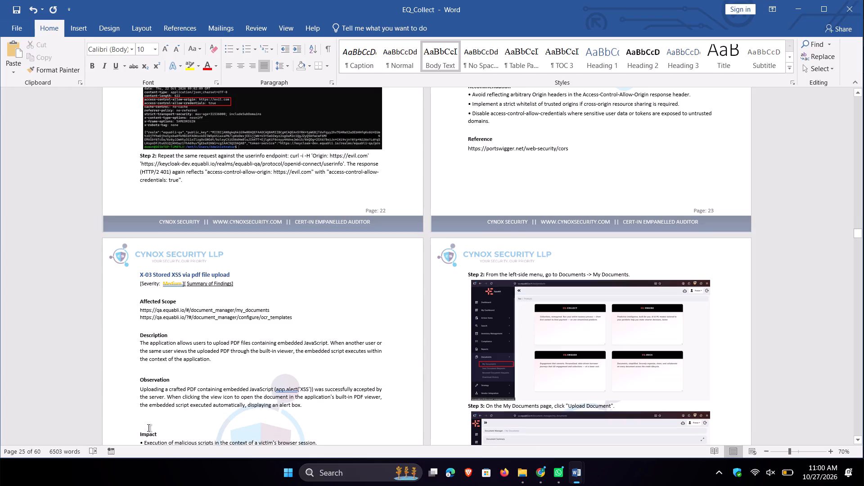
click(147, 423)
key(BackSpace)
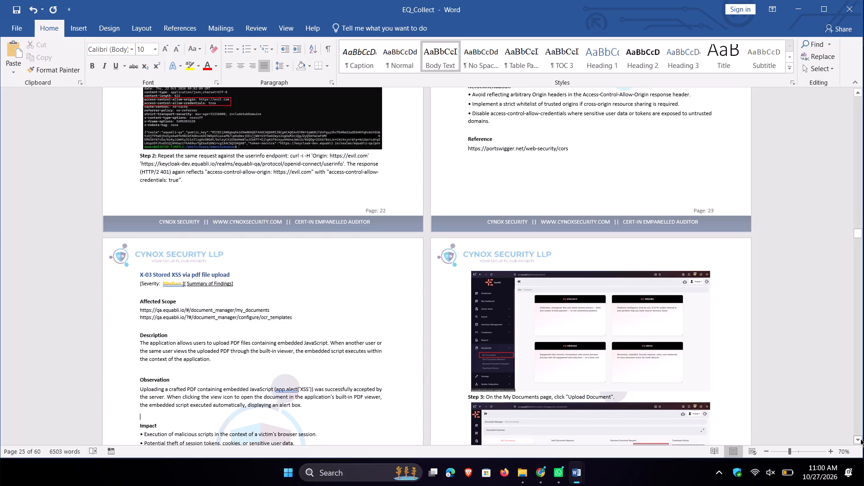
Delete the blank lines above the X-04 File extension bypass heading so it starts at the top of its page.
double_click(860, 439)
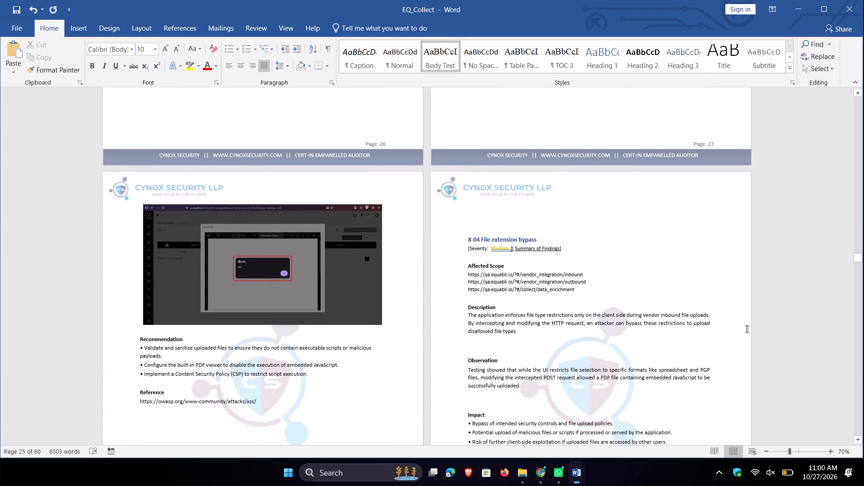
click(477, 234)
key(Up)
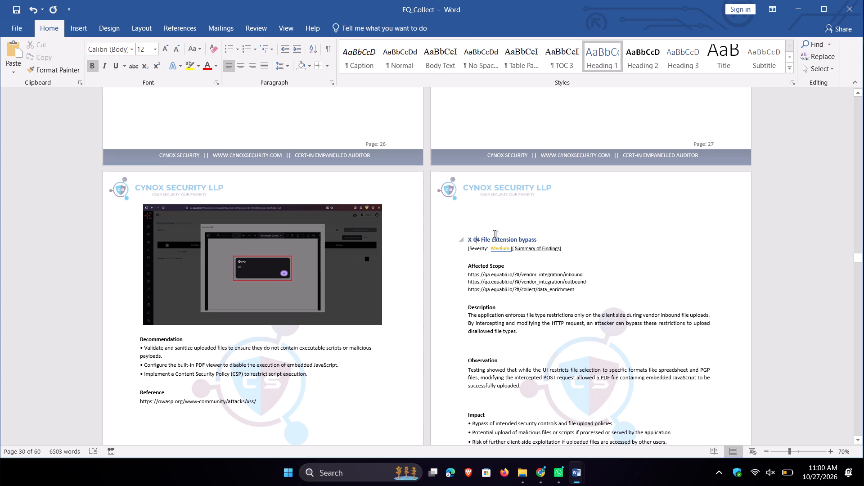
key(BackSpace)
key(BackSpace)
key(BackSpace)
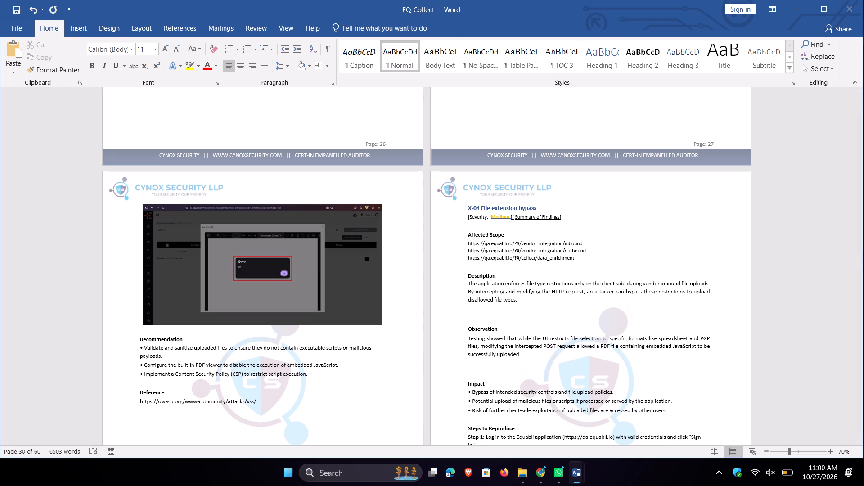
Remove the extra blank line above the Observation and Impact headings of finding X-04 File extension bypass.
click(481, 320)
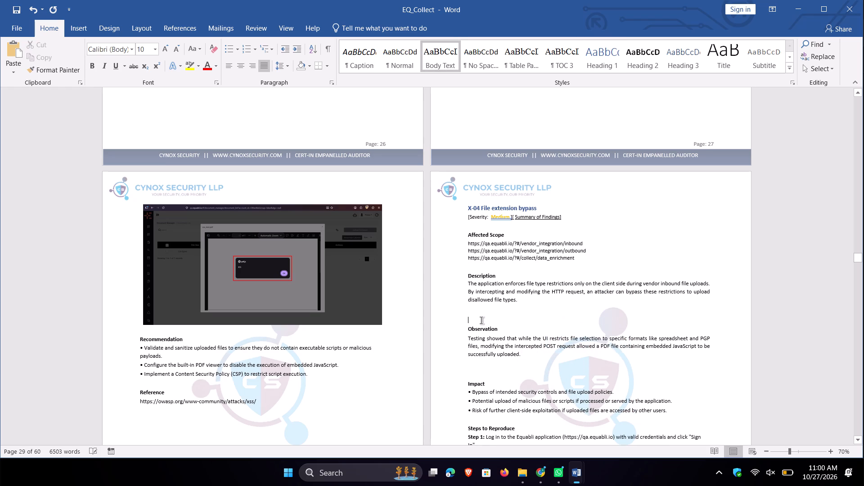
key(BackSpace)
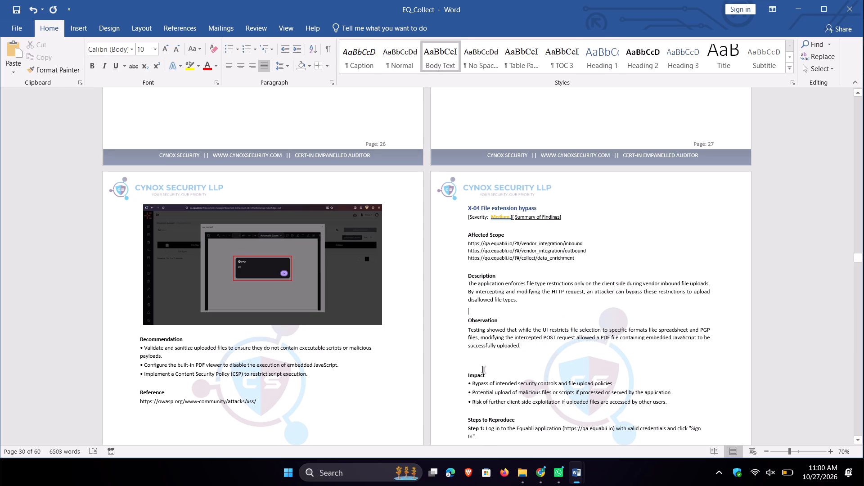
click(482, 369)
key(BackSpace)
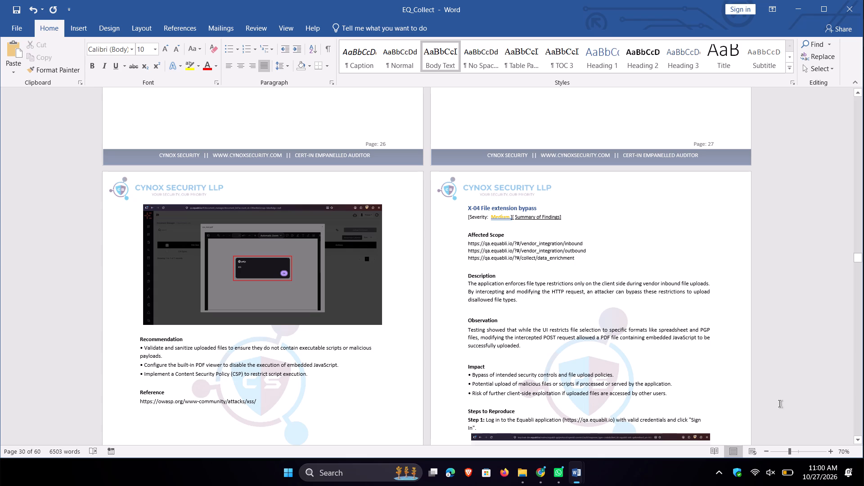
Delete the blank lines above the X-05 Legacy/Weak OIDC Flows Advertised heading so it starts at the top of its page.
double_click(857, 442)
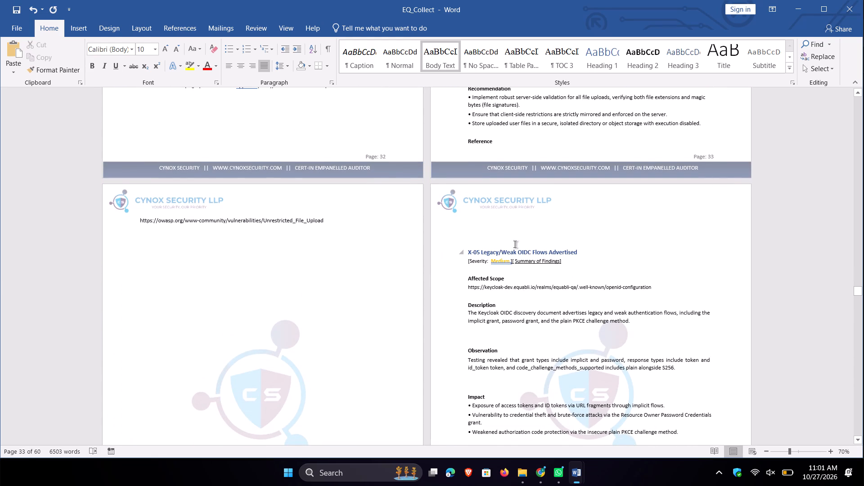
click(477, 238)
key(BackSpace)
key(BackSpace)
key(BackSpace)
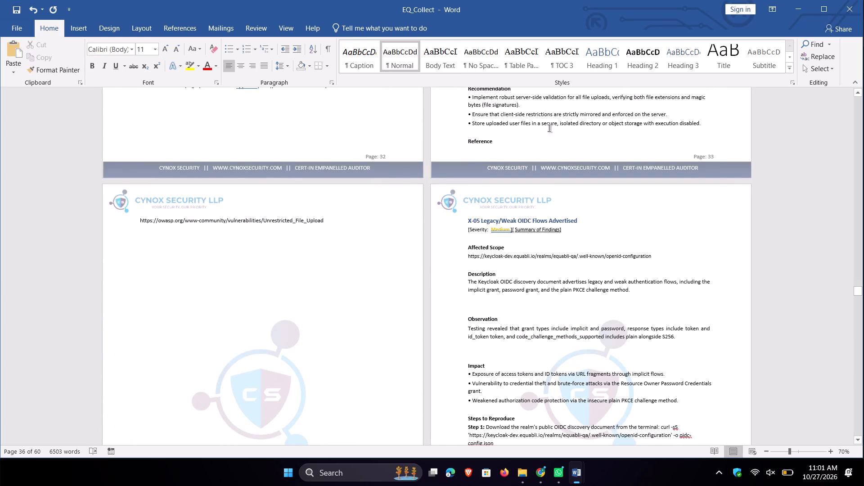
Insert a blank line above X-04's Reference heading to move it onto the next page with its link.
click(478, 133)
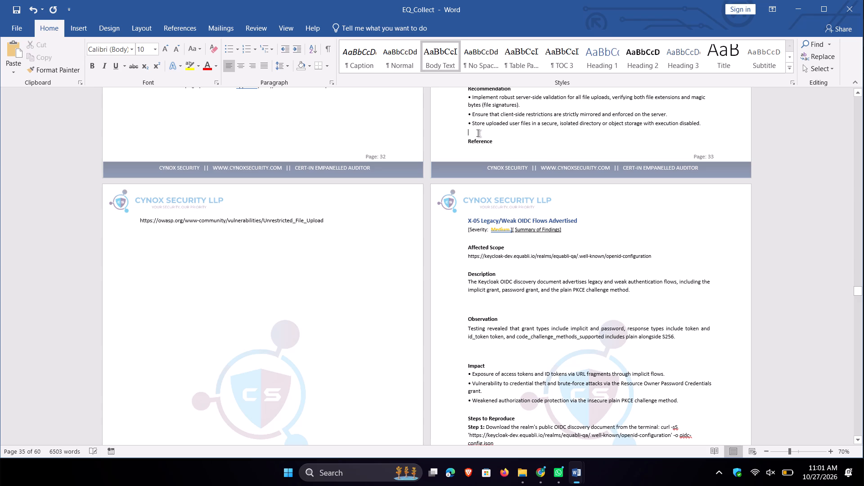
key(Return)
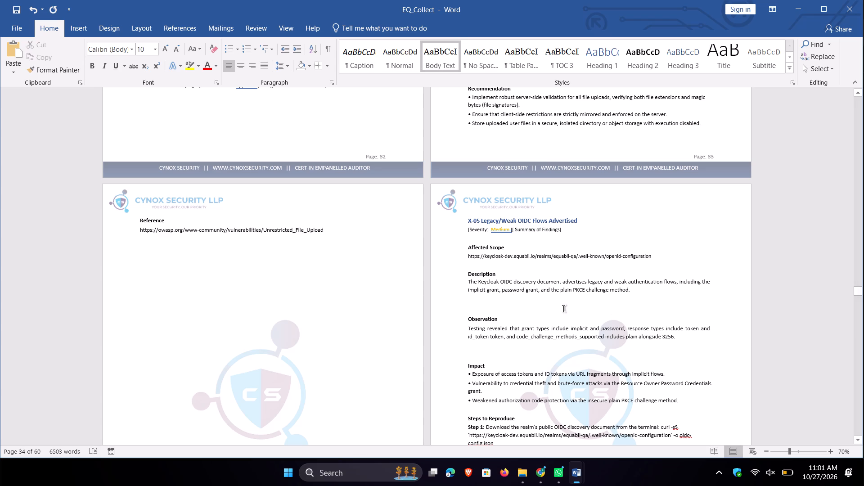
Remove the extra blank line above the Observation and Impact headings of finding X-05 Legacy/Weak OIDC Flows Advertised.
click(477, 311)
key(BackSpace)
click(471, 348)
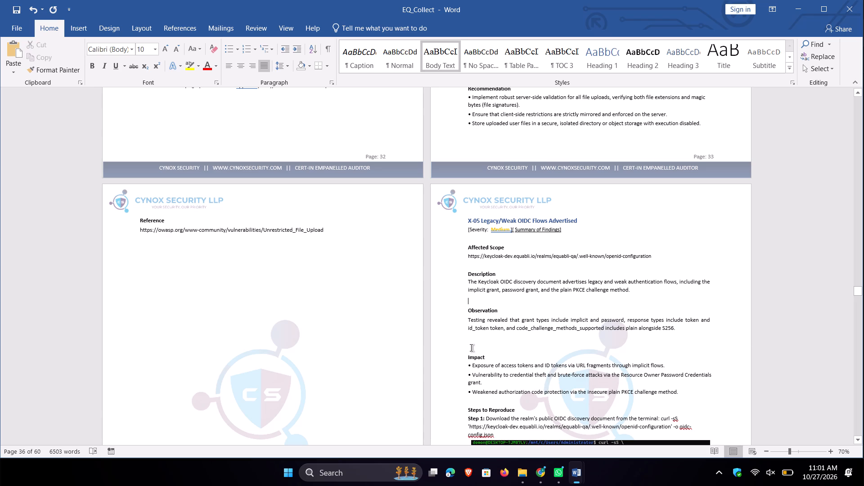
key(BackSpace)
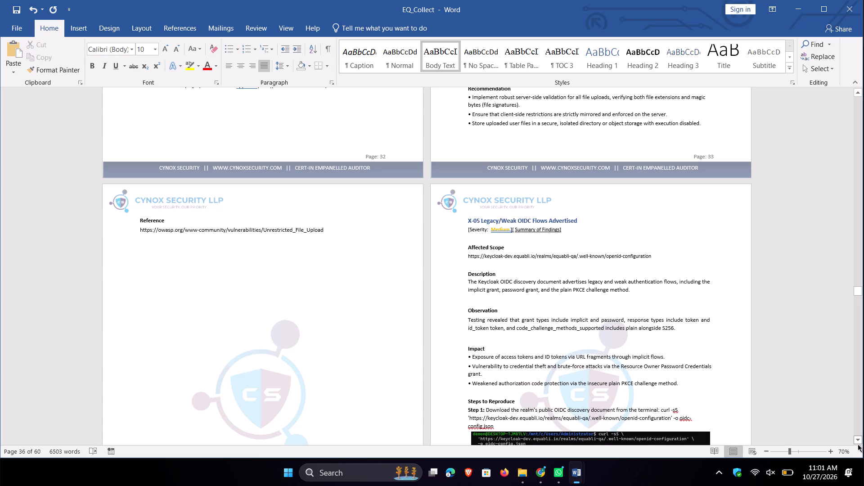
Insert a blank line above X-05's Recommendation heading, below the Step 3 screenshot, to push the heading onto the next page.
click(858, 440)
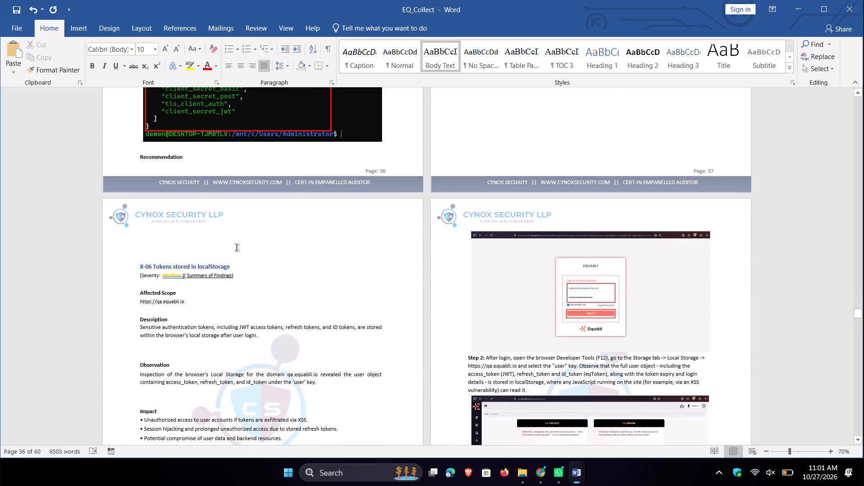
click(148, 148)
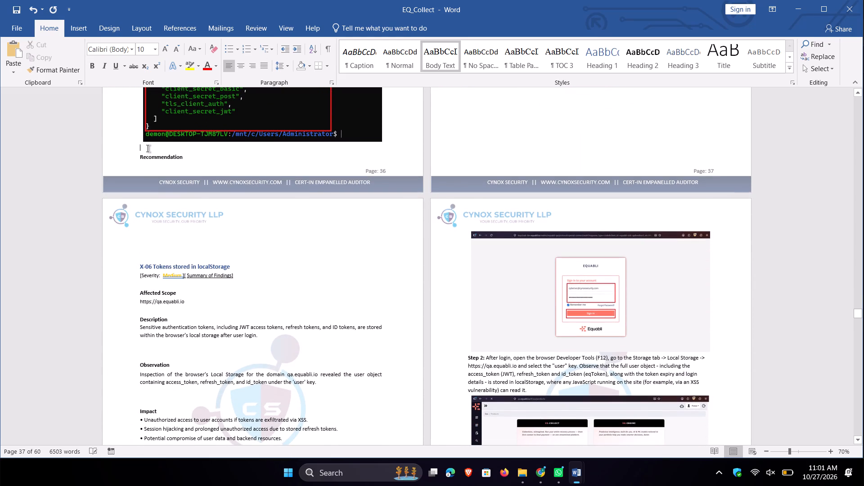
key(Return)
Delete the blank lines above the X-06 Tokens stored in localStorage heading so it starts at the top of its page.
scroll(148, 148, up, 3)
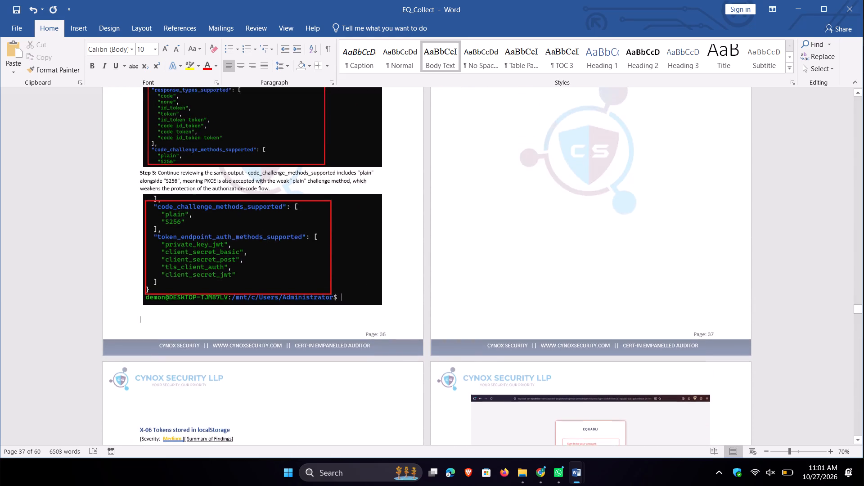
scroll(148, 148, up, 6)
scroll(148, 148, down, 5)
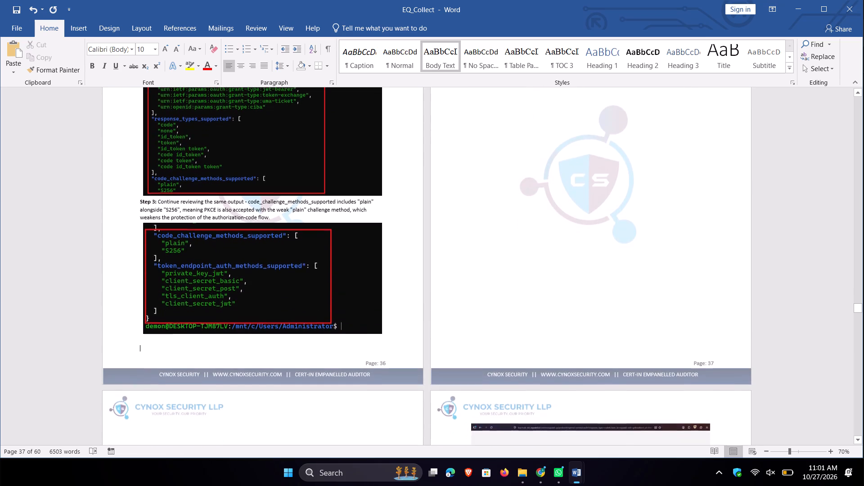
scroll(148, 148, down, 1)
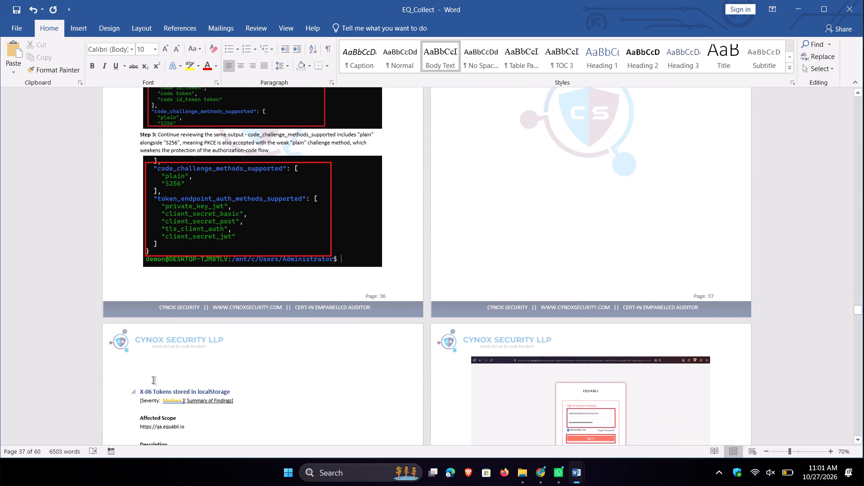
click(152, 378)
key(BackSpace)
key(BackSpace)
key(BackSpace)
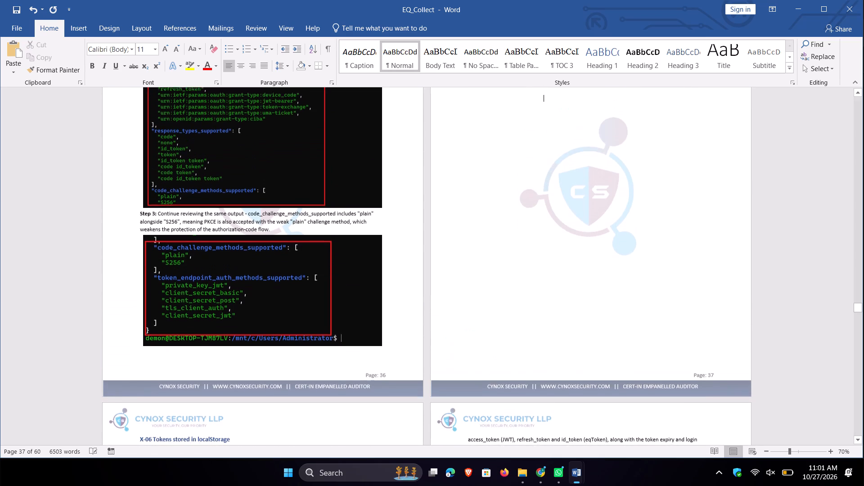
Remove the extra blank line above the Observation and Impact headings of finding X-06 Tokens stored in localStorage.
click(858, 441)
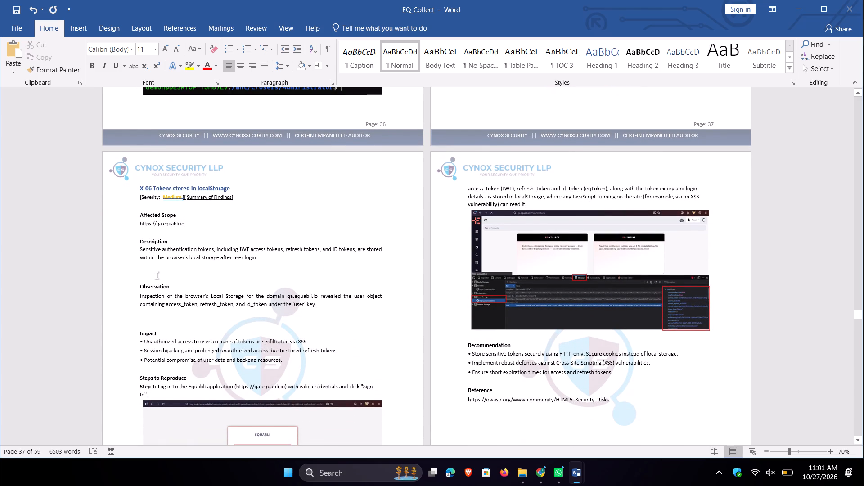
click(154, 274)
key(BackSpace)
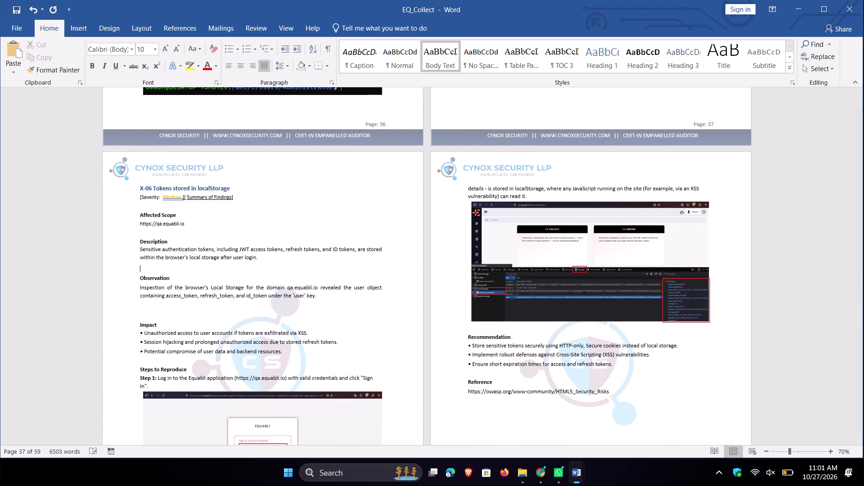
click(149, 315)
key(BackSpace)
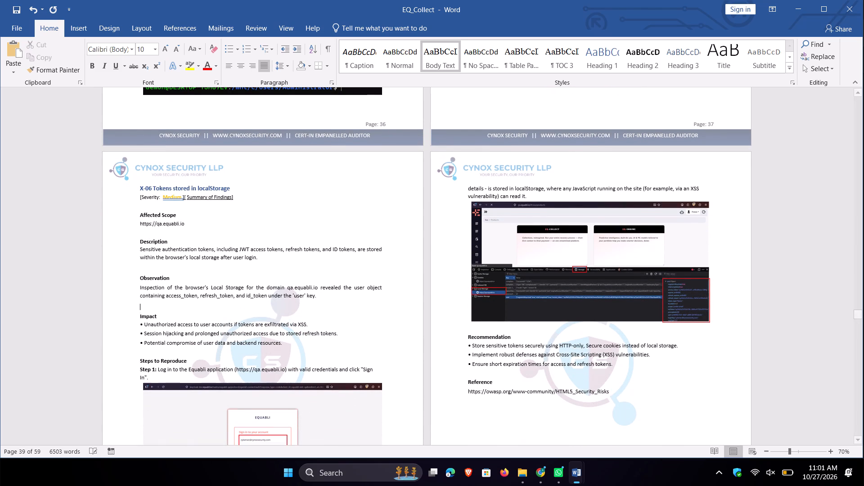
Delete the blank lines above the X-07 Server Version Disclosure heading so it starts at the top of its page.
click(858, 443)
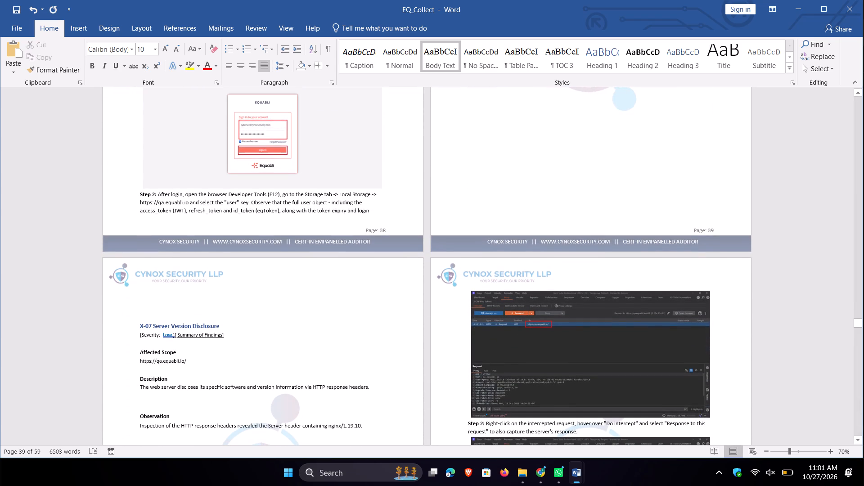
click(173, 303)
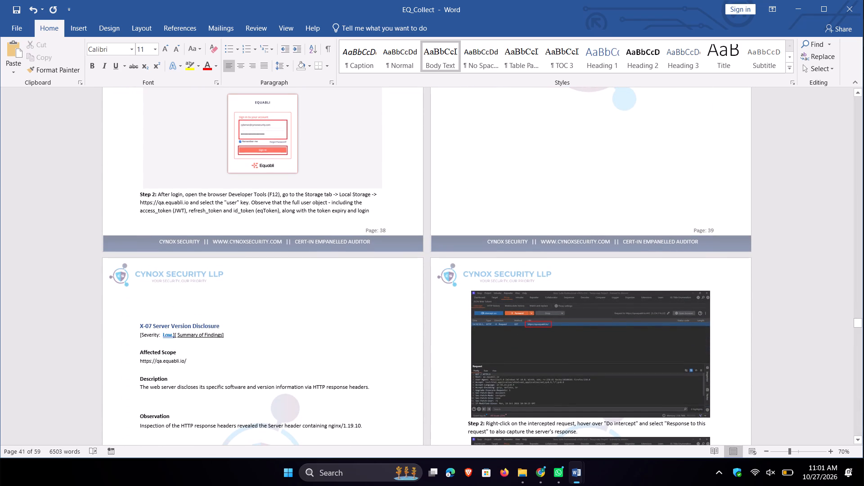
click(170, 314)
key(Down)
key(Up)
key(BackSpace)
key(BackSpace)
key(BackSpace)
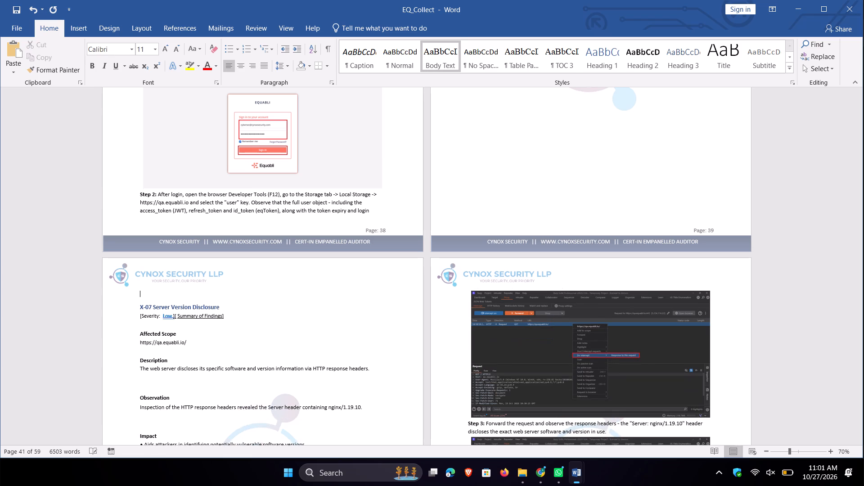
Remove the extra blank line above the Observation and Impact headings of finding X-07 Server Version Disclosure.
click(143, 378)
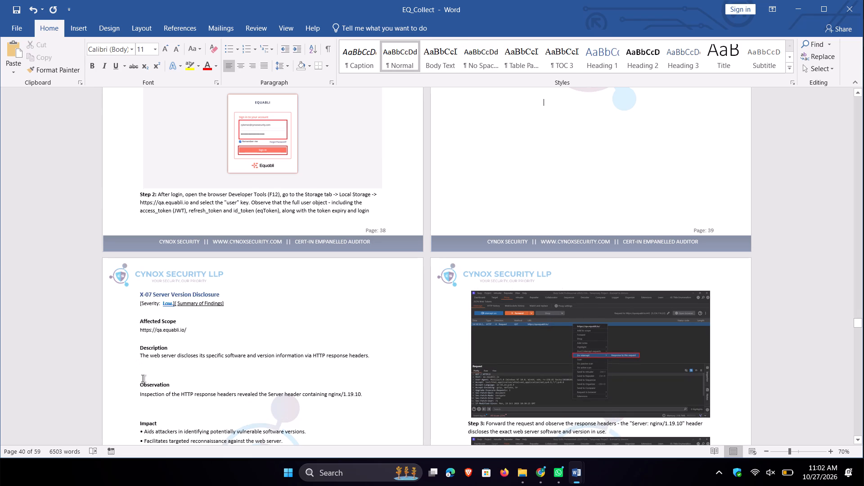
key(BackSpace)
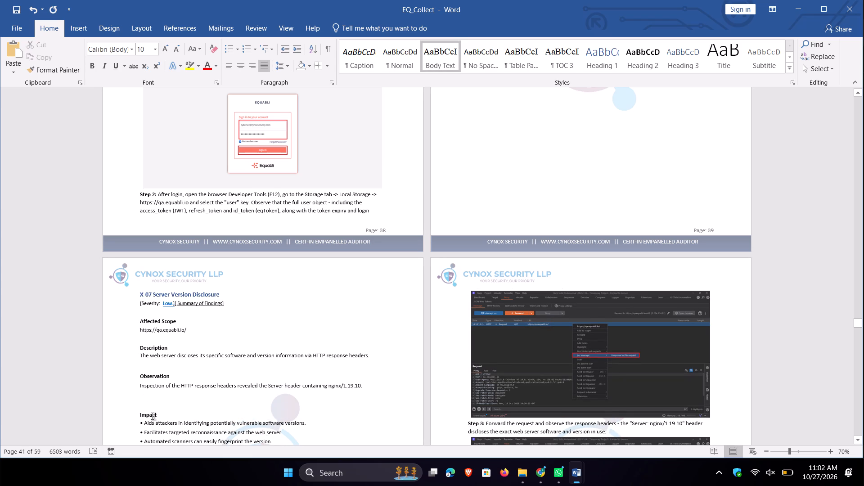
click(147, 405)
key(BackSpace)
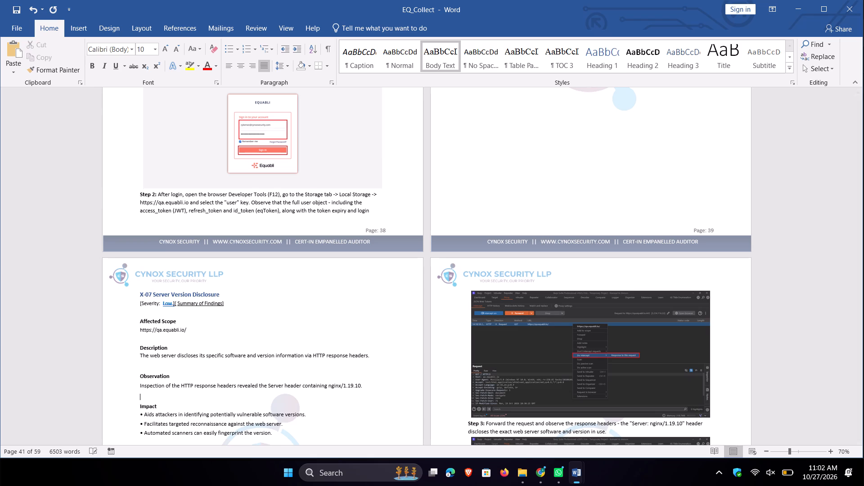
Insert three blank lines above X-07's Reference heading to move it onto the next page with its link.
click(856, 437)
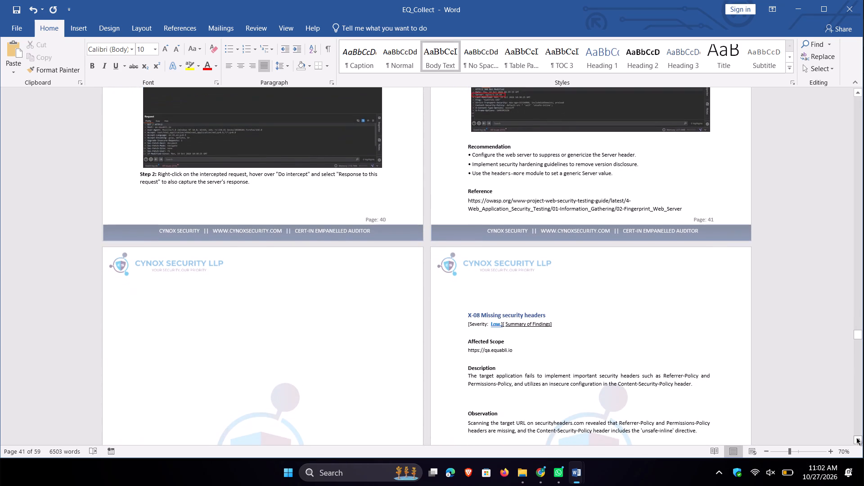
click(475, 185)
key(Return)
key(Return)
key(Return)
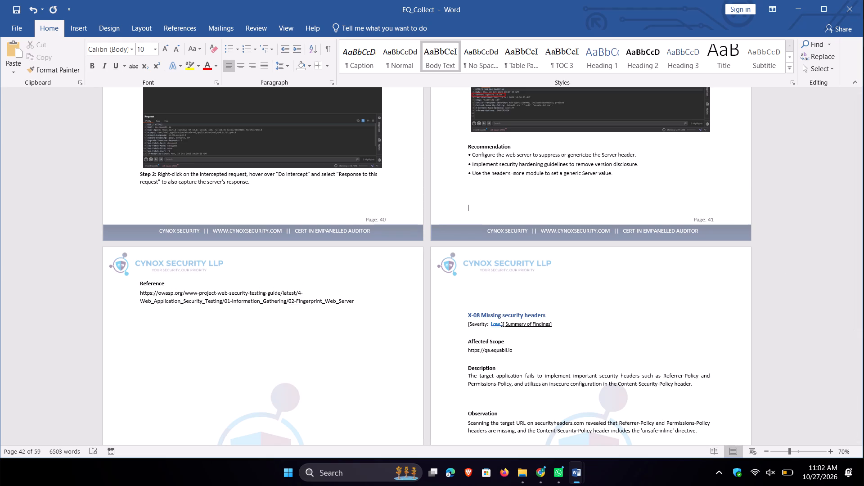
Delete the blank lines above the X-08 Missing security headers heading so it starts at the top of its page.
click(483, 301)
key(BackSpace)
key(BackSpace)
key(BackSpace)
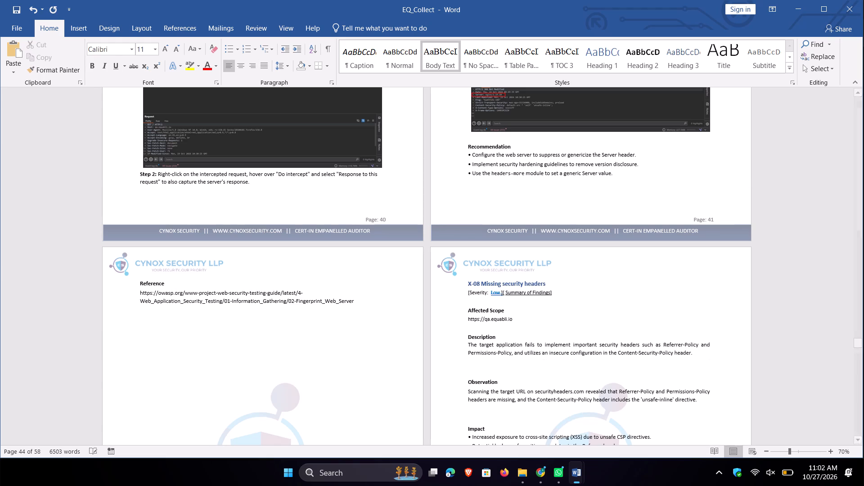
Remove the extra blank line above the Observation and Impact headings of finding X-08 Missing security headers.
click(488, 374)
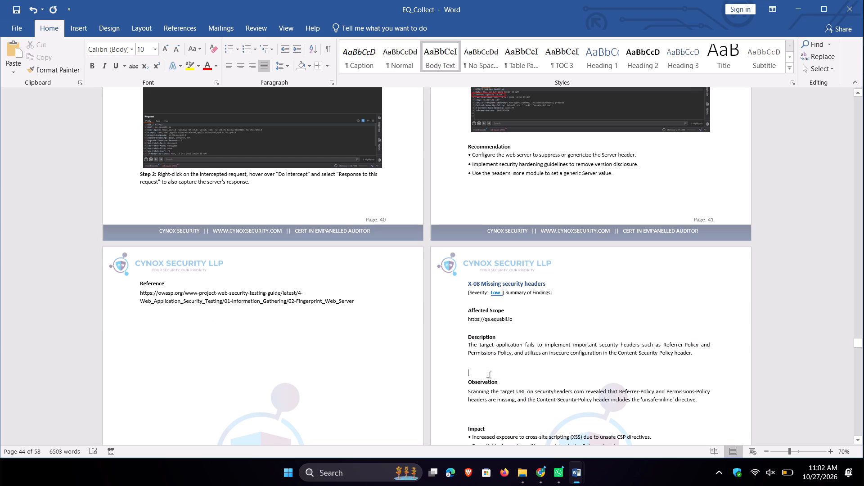
key(BackSpace)
click(478, 409)
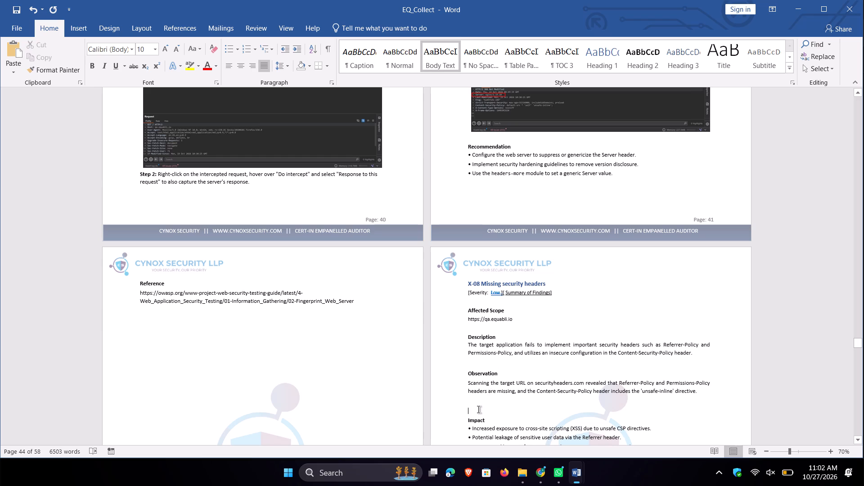
key(BackSpace)
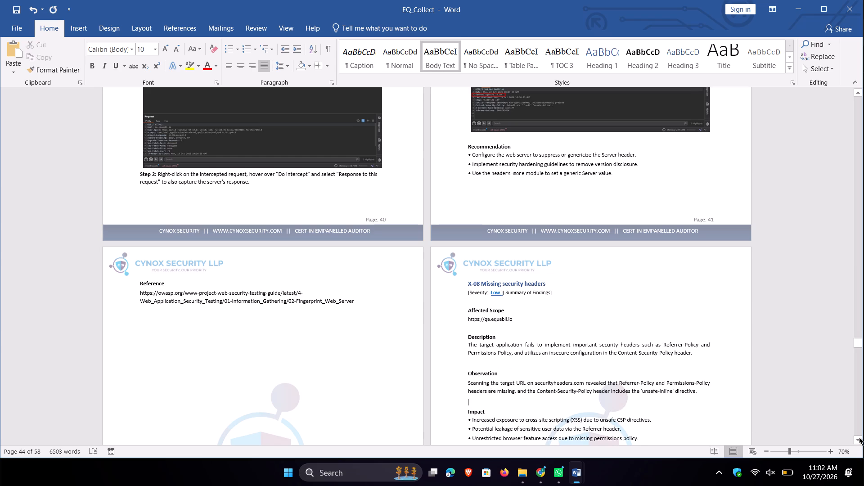
Delete the blank lines above the X-09 Missing SPF Record heading so it starts at the top of its page.
click(859, 437)
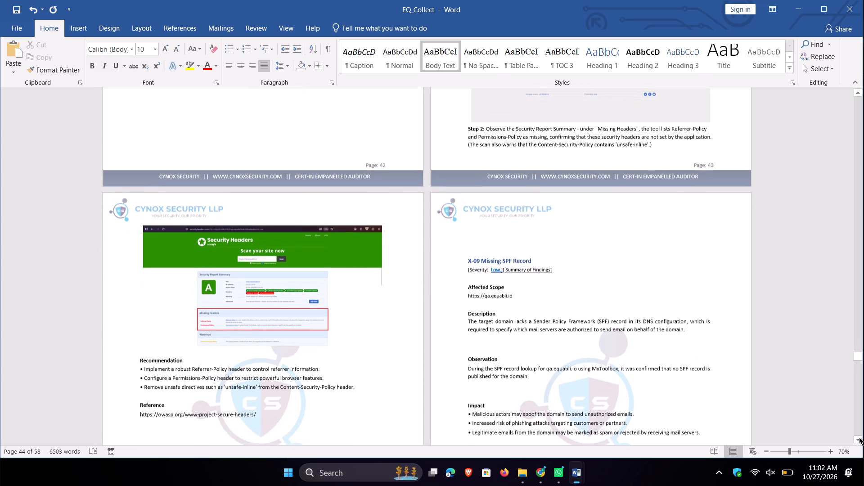
click(481, 247)
key(BackSpace)
key(BackSpace)
key(BackSpace)
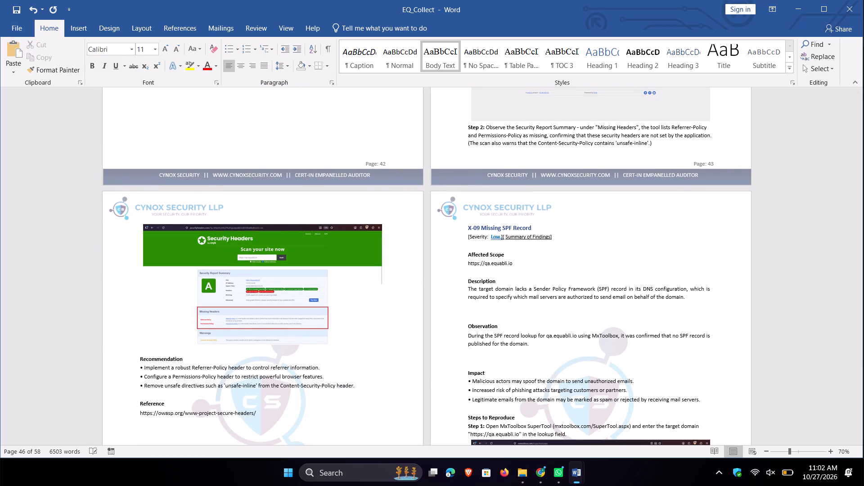
Remove the extra blank line above the Observation and Impact headings of finding X-09 Missing SPF Record.
click(473, 317)
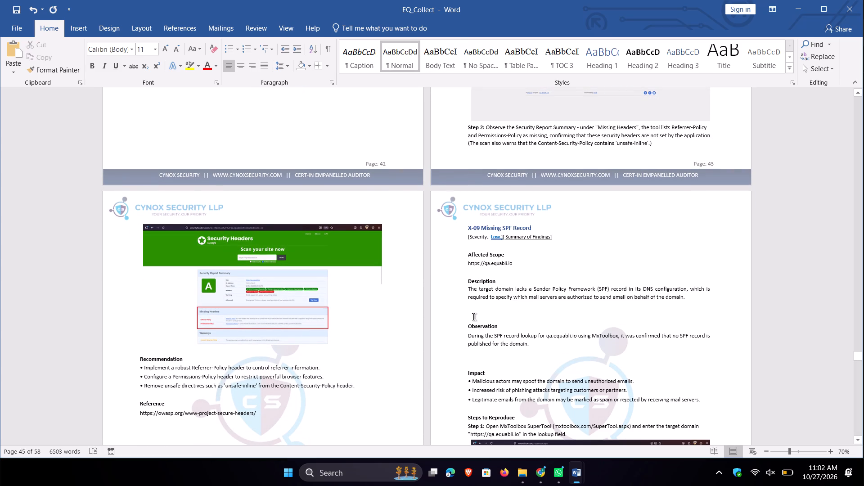
key(BackSpace)
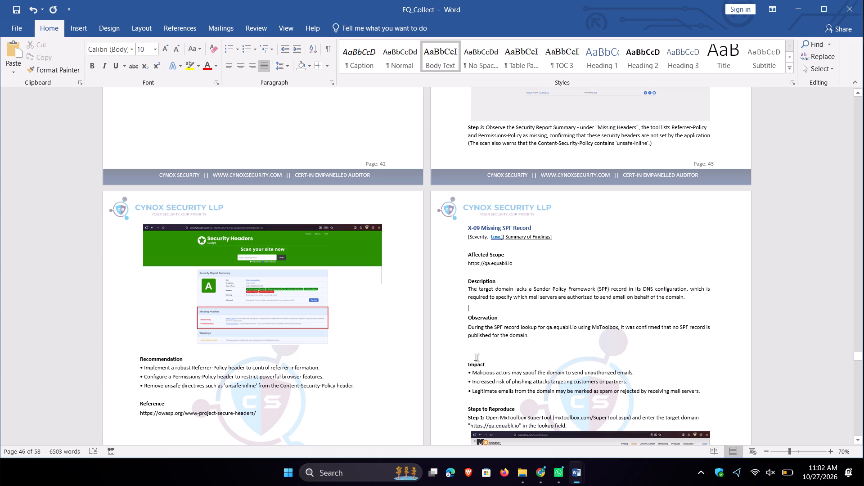
click(475, 357)
key(BackSpace)
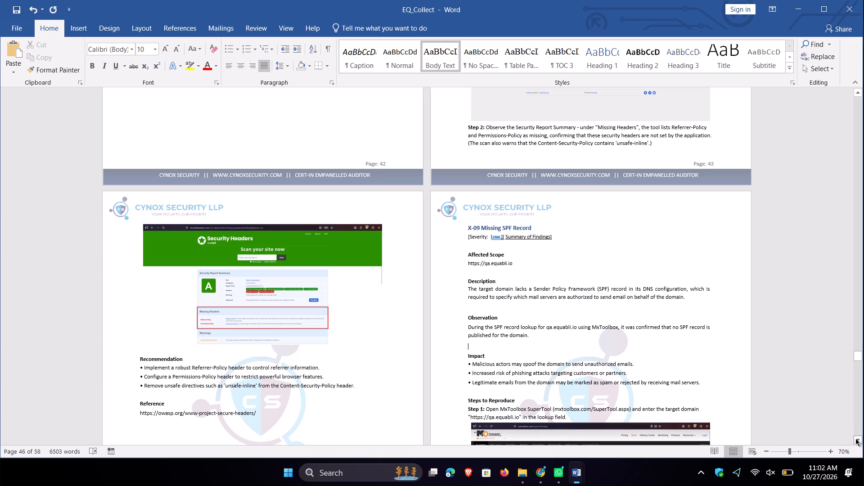
Insert five blank lines above X-09's Reference heading, below the Recommendation bullets, to push it off the page.
click(855, 438)
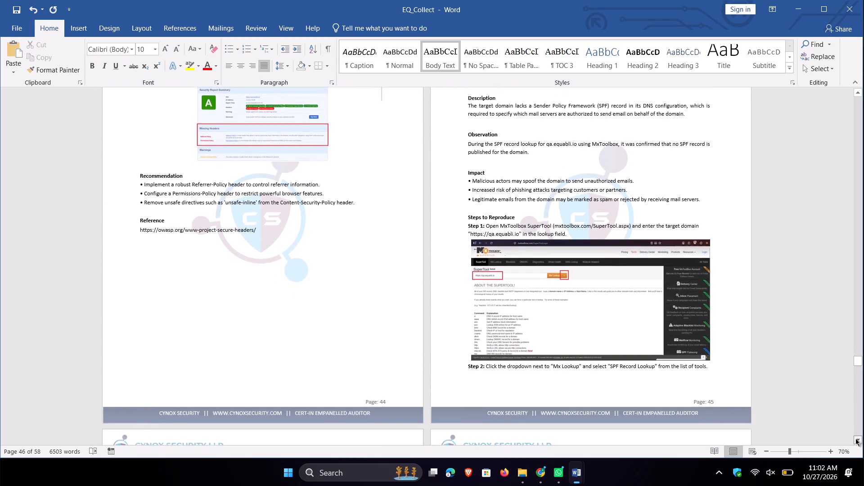
drag(855, 438, 861, 438)
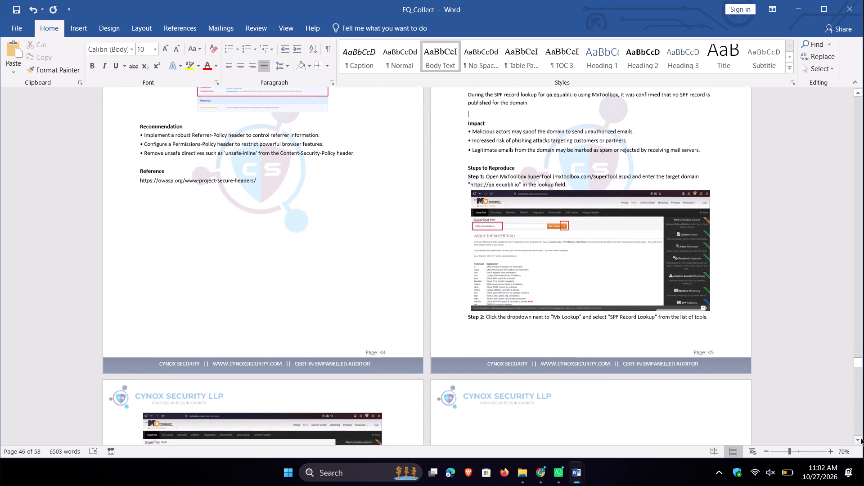
drag(861, 438, 863, 438)
click(863, 438)
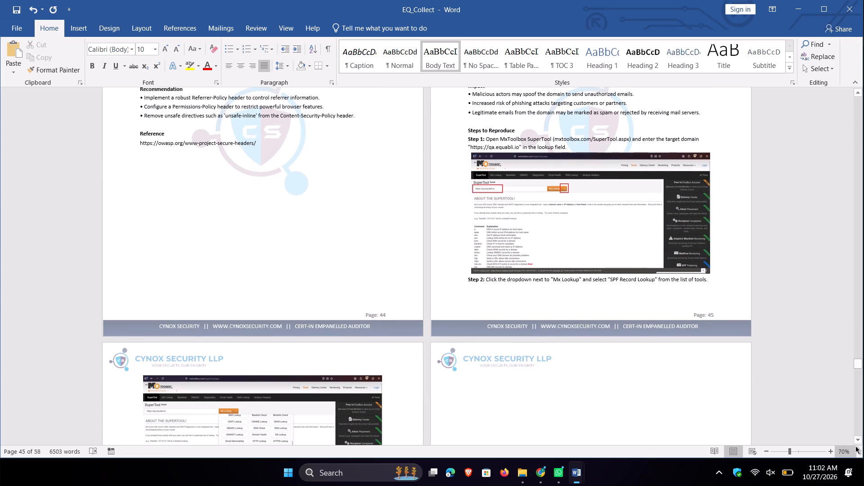
click(855, 439)
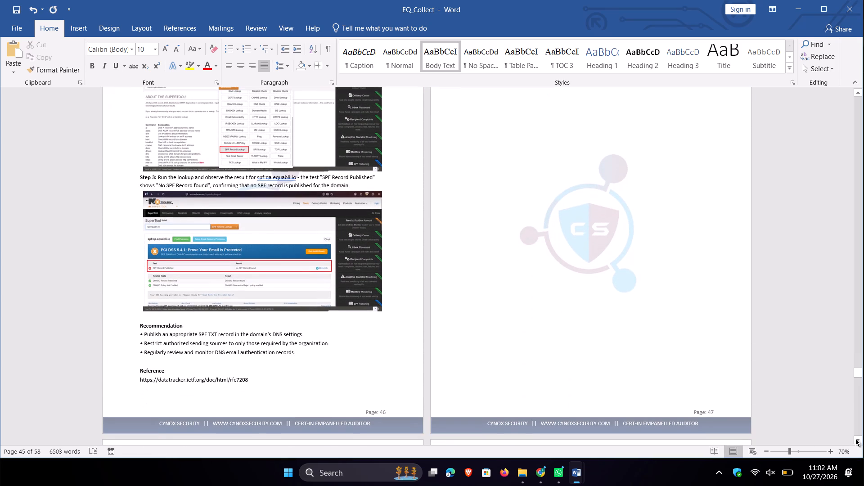
click(145, 363)
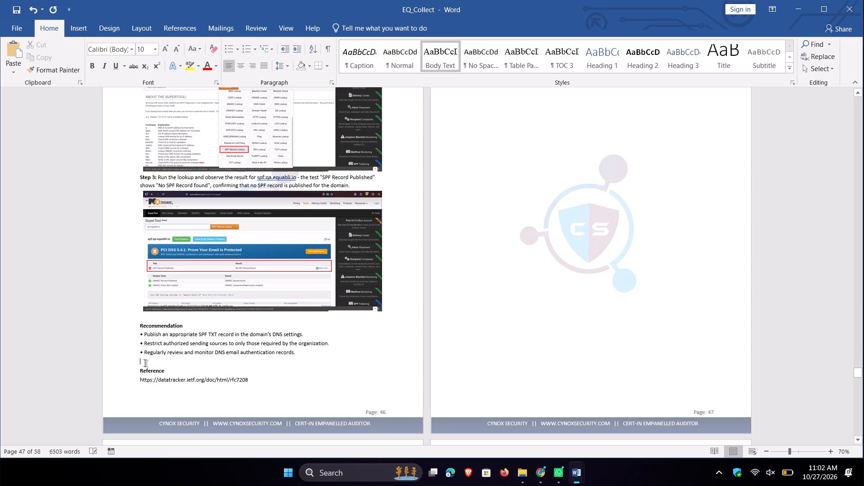
key(Return)
key(Return)
key(Return)
key(Return)
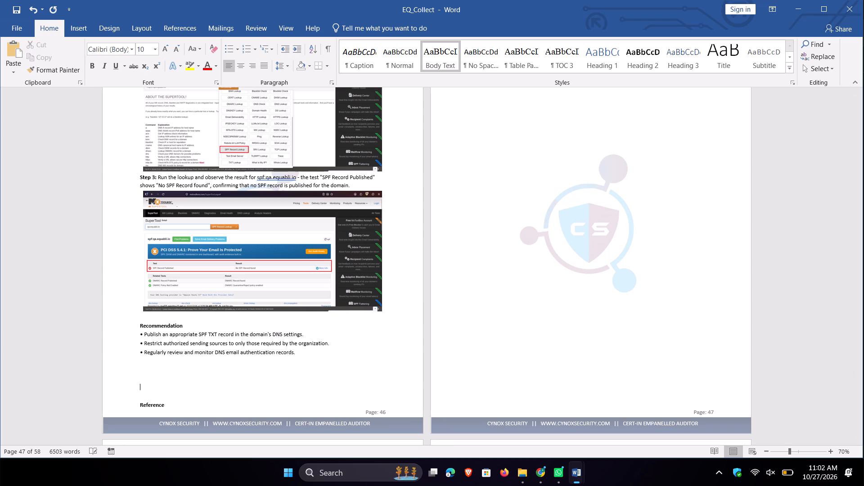
key(Return)
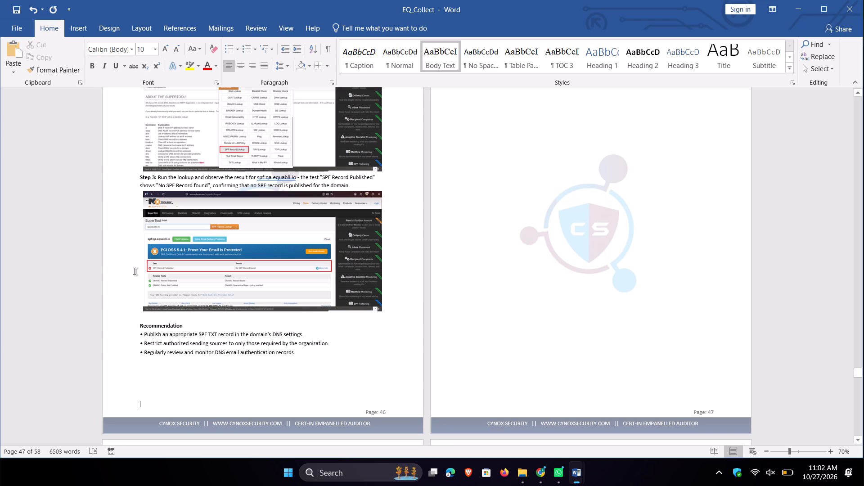
Add a blank line above X-09's Recommendation heading and remove one blank line from the gap below its bullets.
click(140, 318)
key(Return)
click(157, 391)
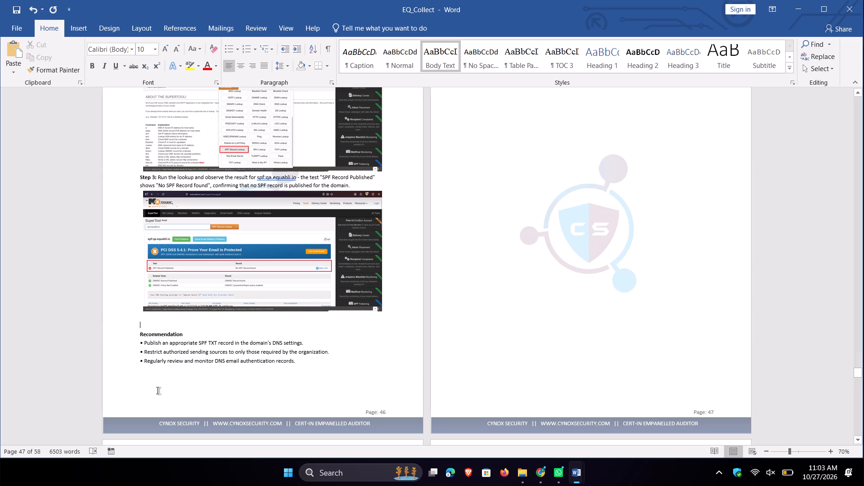
key(BackSpace)
Delete the blank lines above the X-10 Weak CSP heading so it starts at the top of its page.
scroll(392, 367, down, 3)
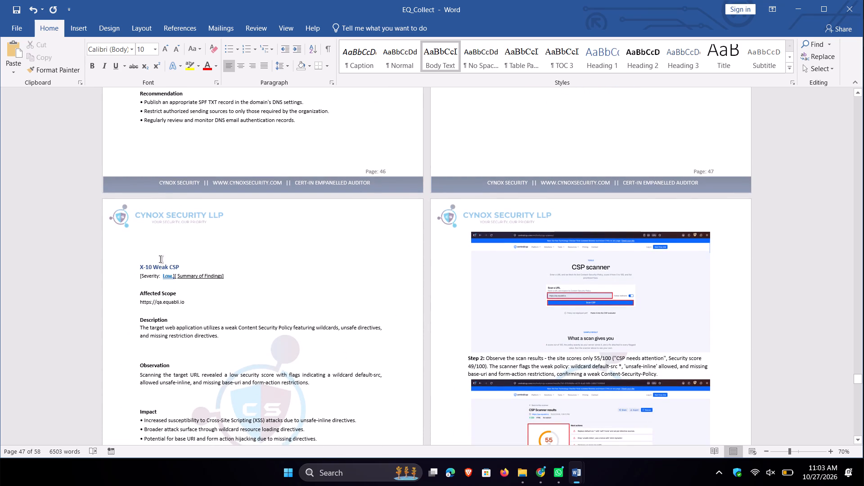
click(153, 252)
key(BackSpace)
key(BackSpace)
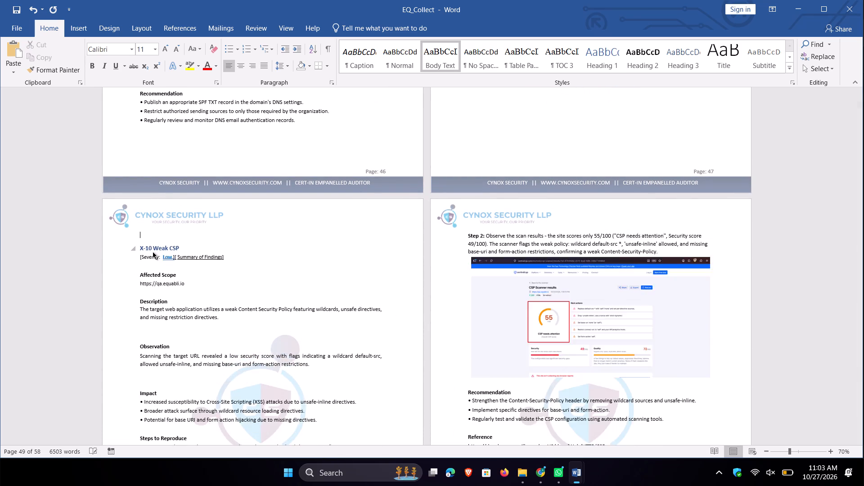
key(BackSpace)
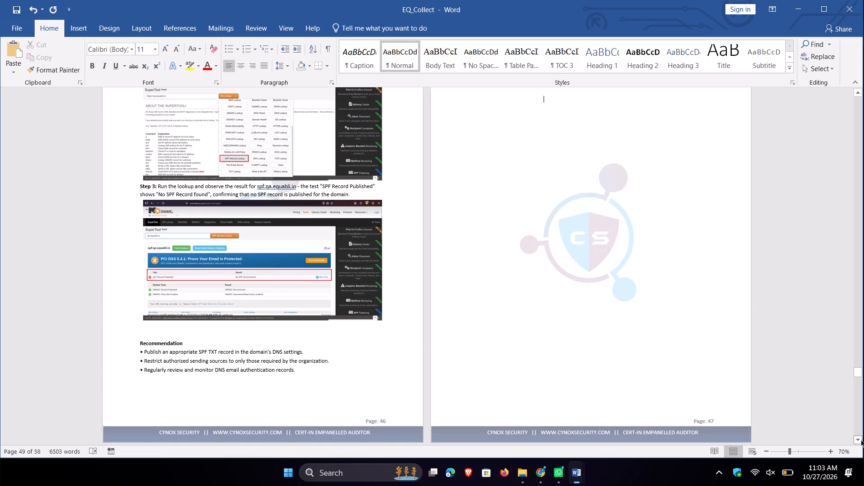
click(855, 440)
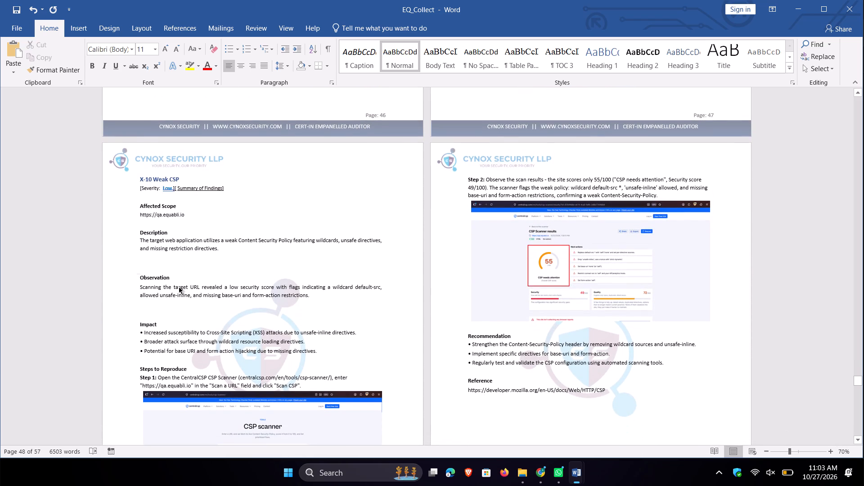
Remove the extra blank line above the Observation and Impact headings of finding X-10 Weak CSP.
click(148, 265)
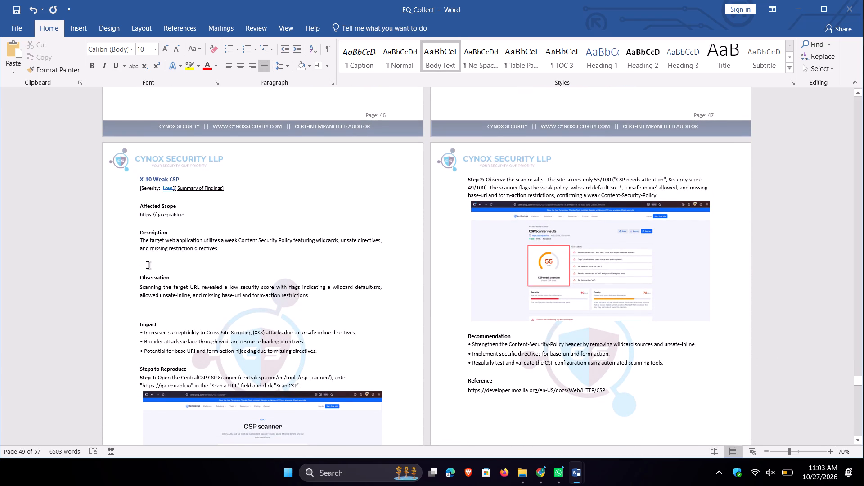
key(BackSpace)
click(147, 311)
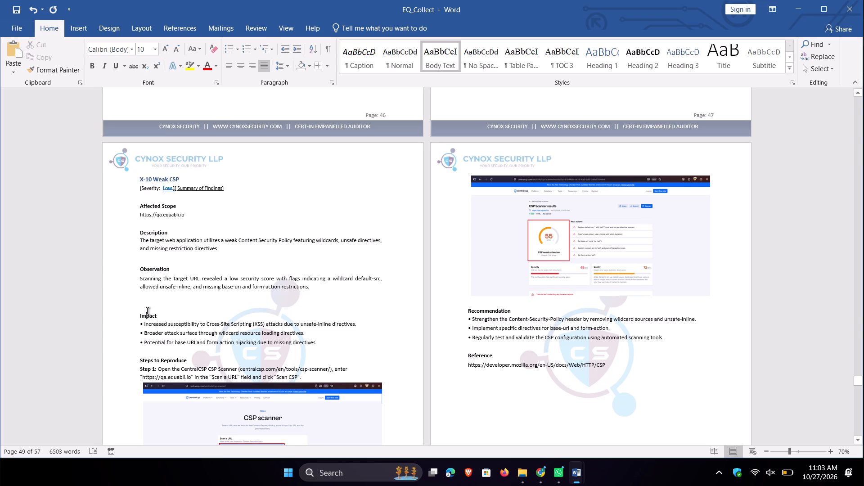
click(148, 307)
key(BackSpace)
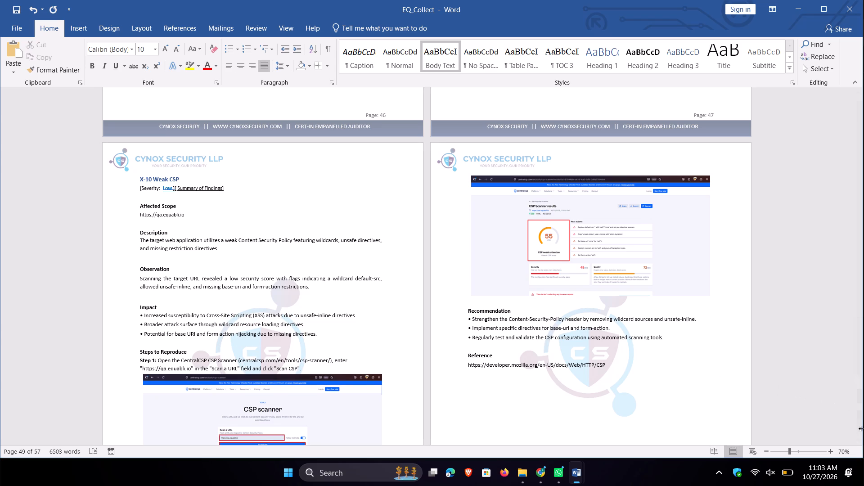
Delete two blank lines above the X-11 Missing DMARC Record heading to move it up its page.
click(857, 437)
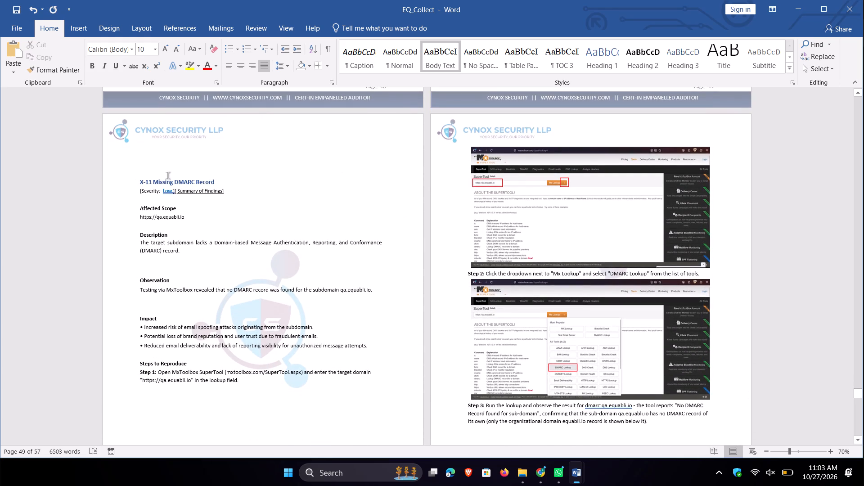
click(154, 170)
key(BackSpace)
key(BackSpace)
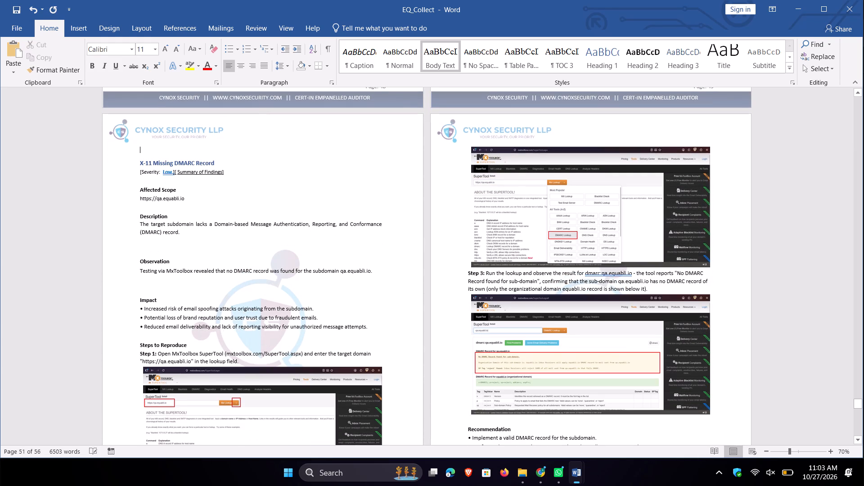
Remove the extra blank line above the Observation heading of finding X-11 Missing DMARC Record.
click(151, 251)
key(BackSpace)
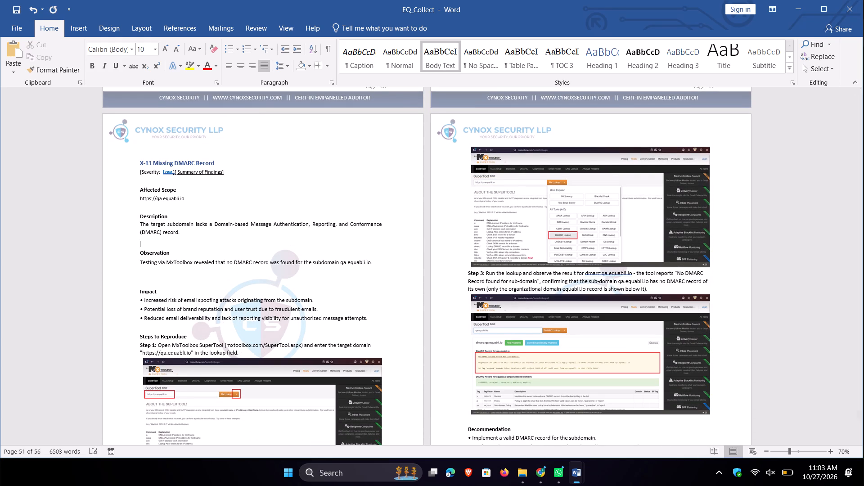
Remove the extra blank line above the Impact heading of finding X-11 Missing DMARC Record.
click(148, 282)
key(BackSpace)
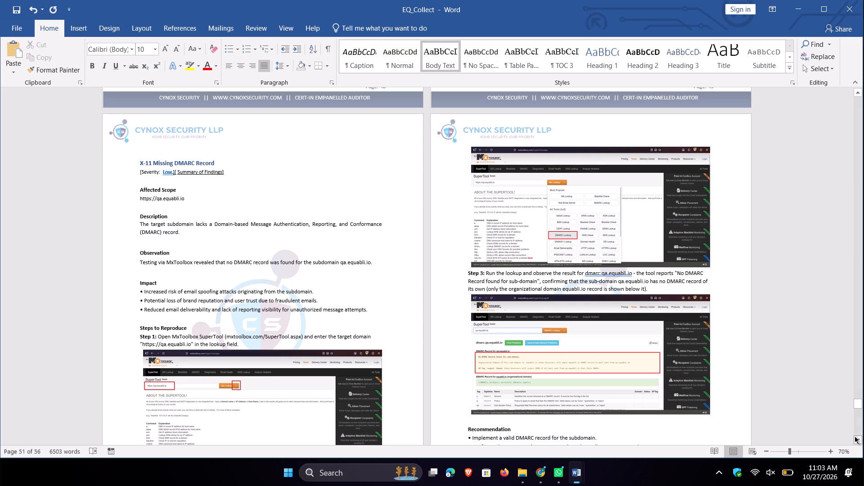
Check the closing pages of the report and save the document.
drag(855, 436, 860, 444)
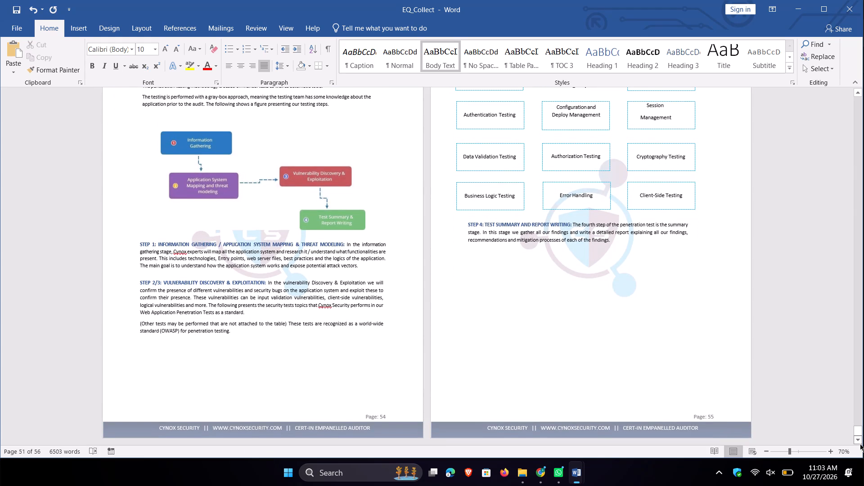
key(ctrl+s)
key(ctrl+s)
key(ctrl+s)
Switch to the Downloads folder in File Explorer and copy the EQ_Collect Word file.
click(525, 478)
click(543, 405)
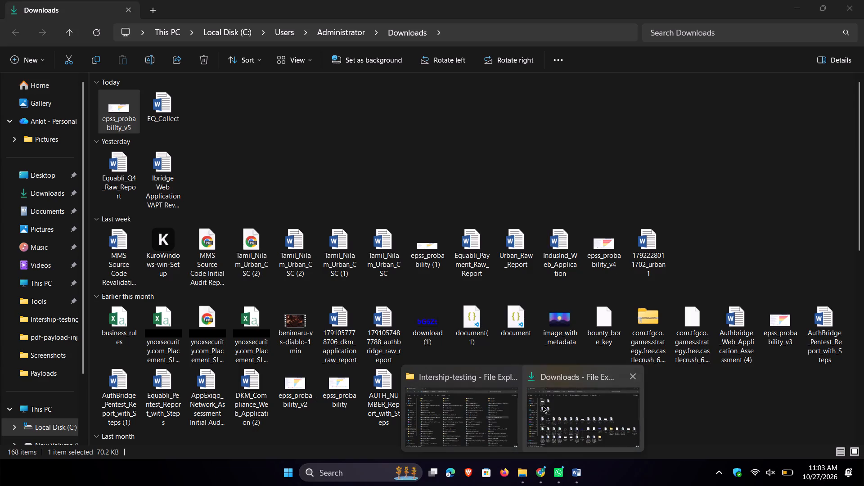
click(170, 112)
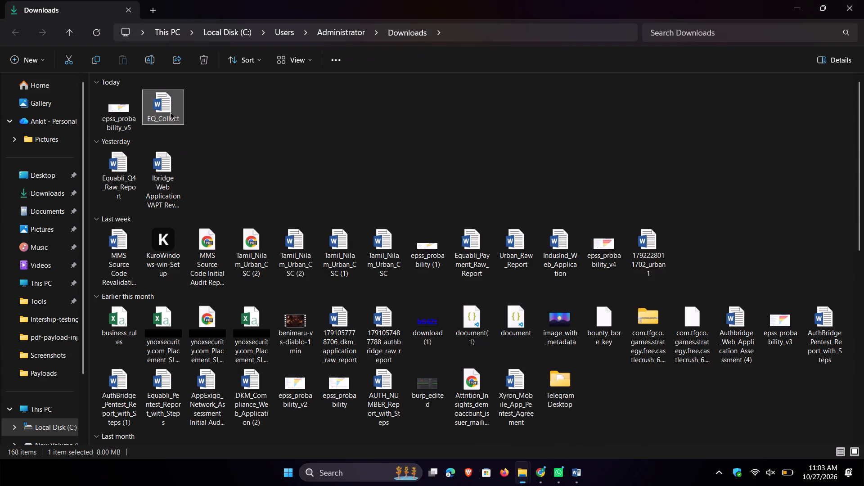
key(ctrl+c)
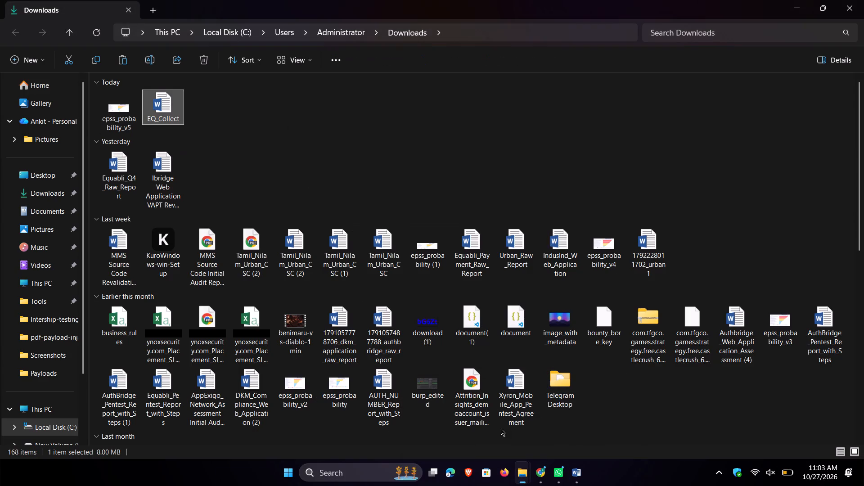
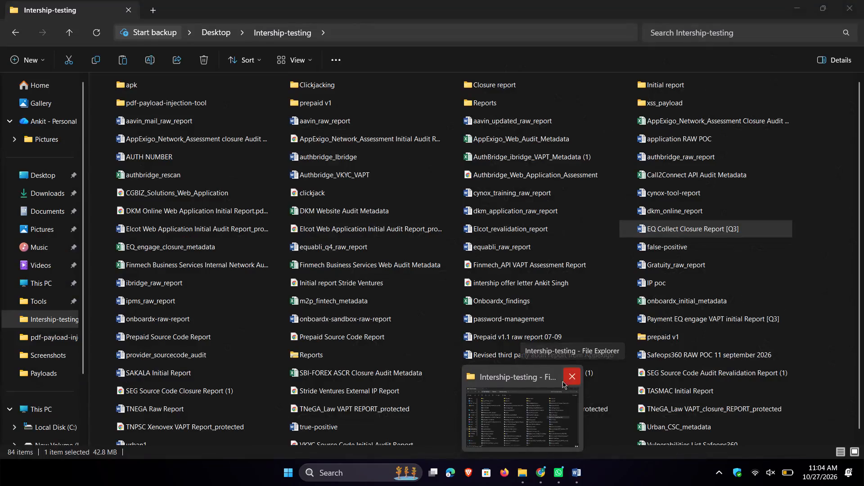
Switch to the Intership-testing folder in File Explorer and open the AppExigo_Web_Audit_Metadata workbook.
click(532, 409)
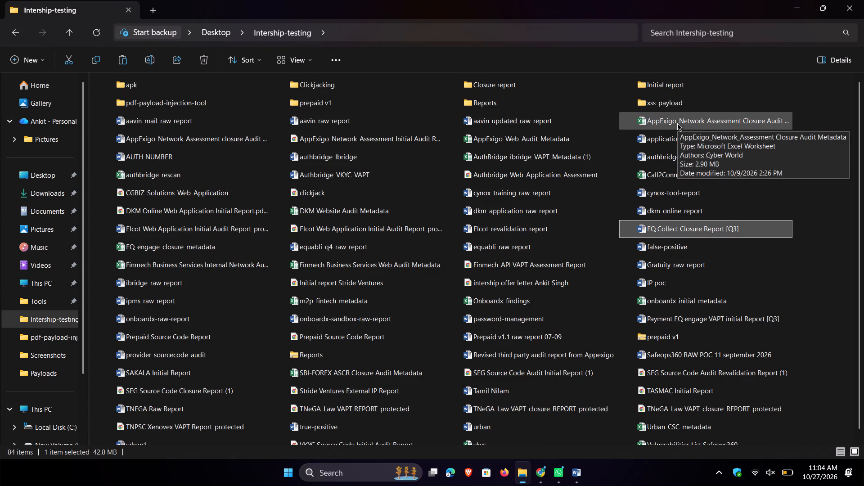
click(540, 134)
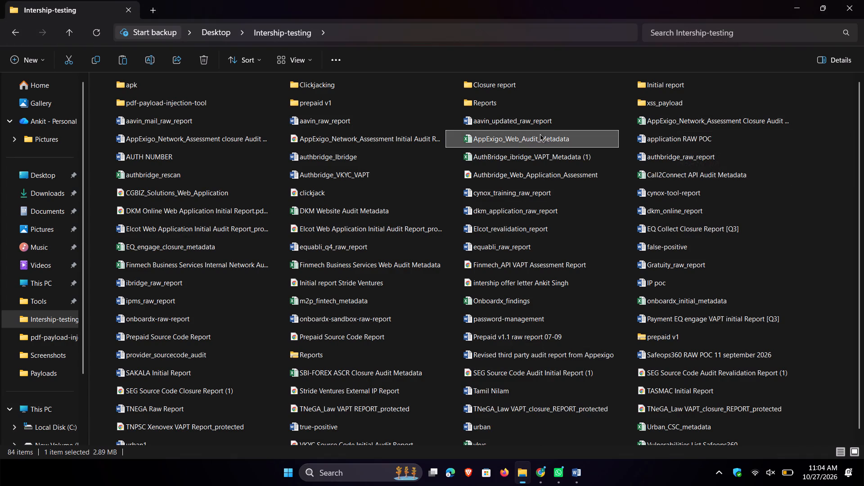
key(Return)
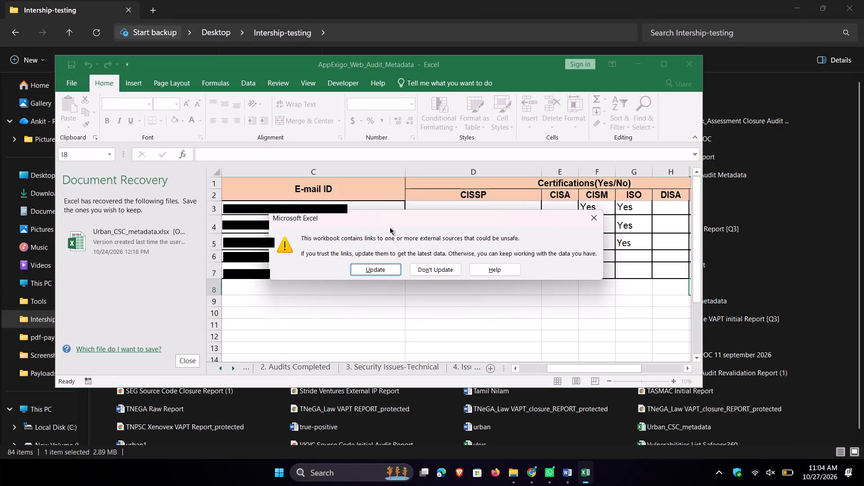
Examine the 2. Audits Completed sheet of AppExigo_Web_Audit_Metadata without updating its external links, and close the workbook.
click(433, 271)
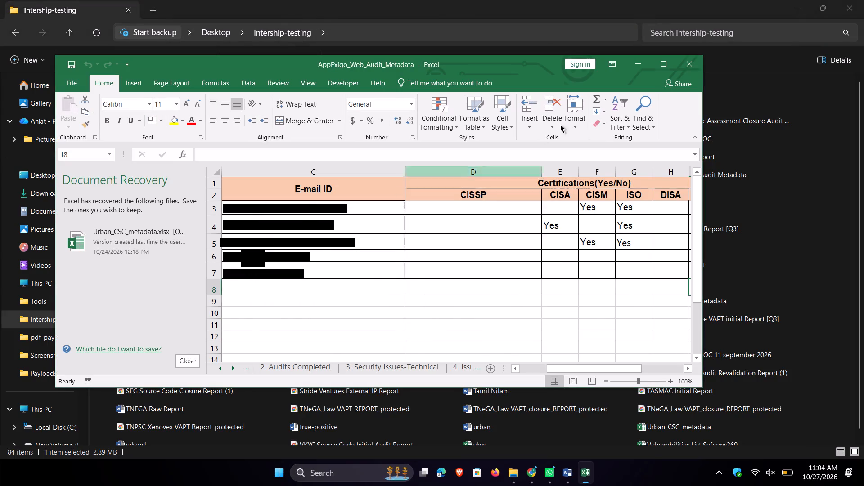
click(662, 57)
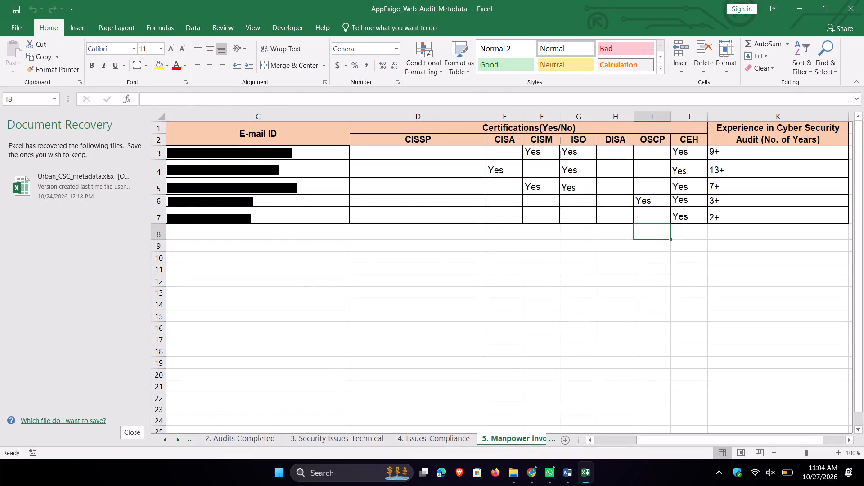
click(228, 441)
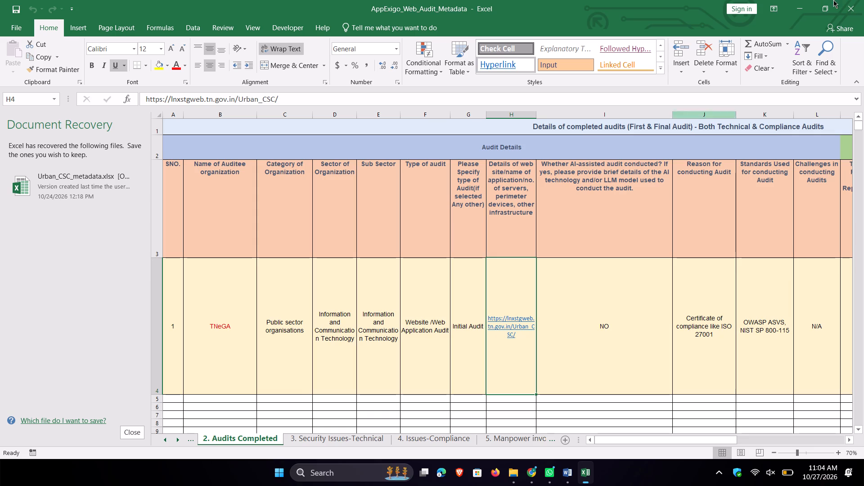
click(863, 0)
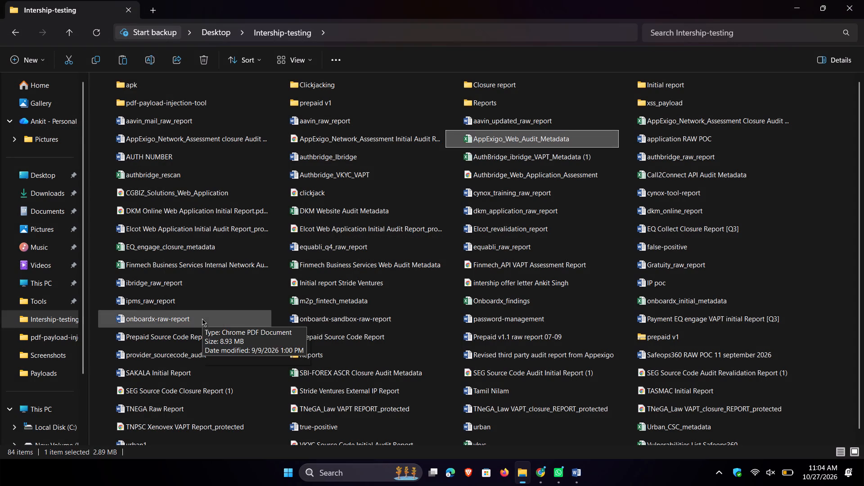
Open the EQ_engage_closure_metadata workbook from the Intership-testing folder, check its completed audit details, and close it.
click(330, 307)
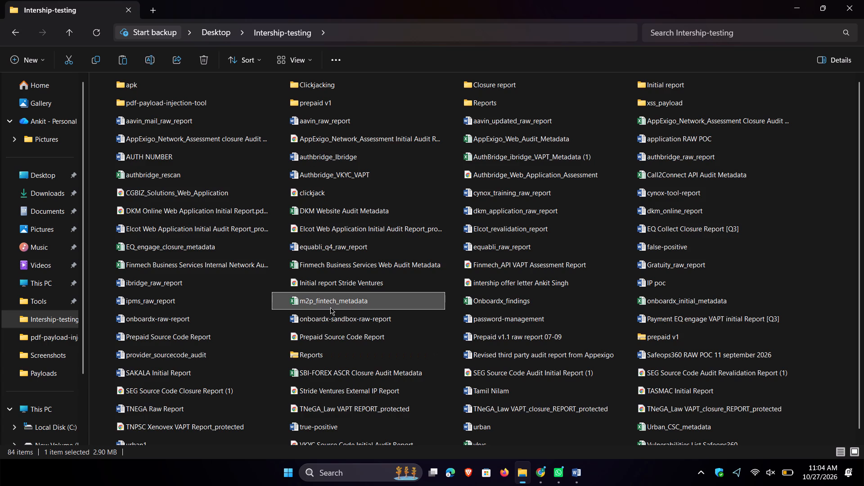
click(209, 247)
key(Return)
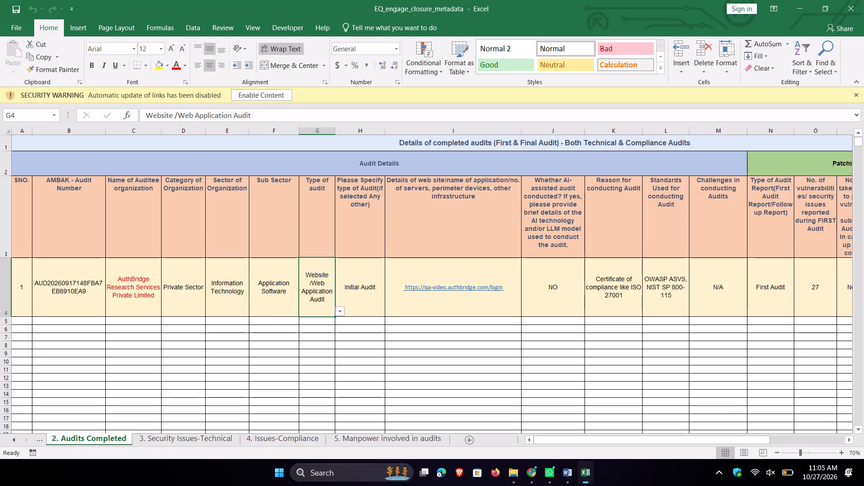
click(863, 0)
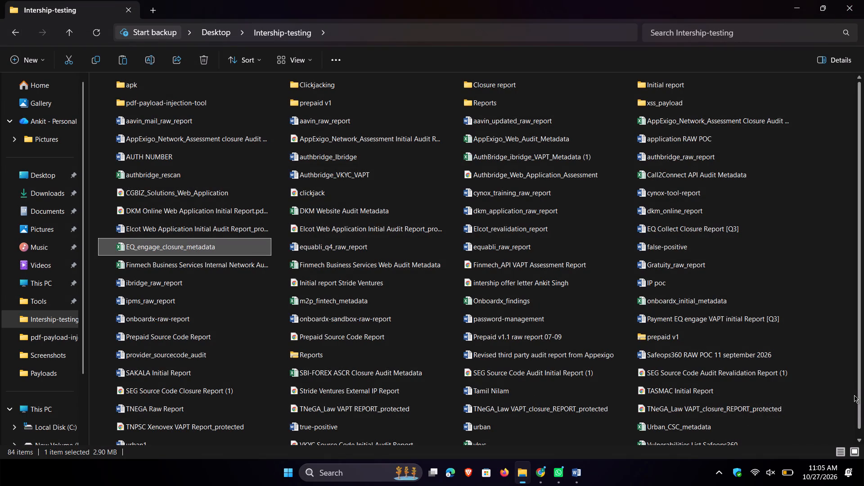
Reopen the AppExigo_Web_Audit_Metadata workbook from the Intership-testing folder.
drag(859, 396, 863, 453)
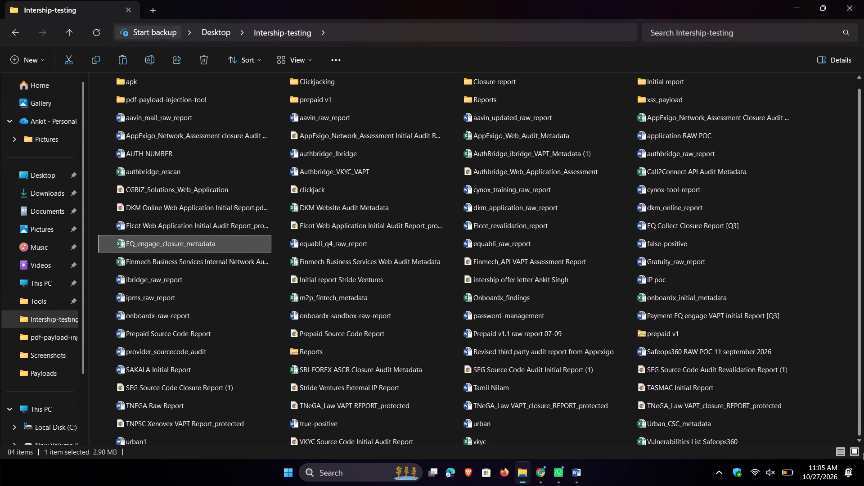
drag(863, 453, 837, 381)
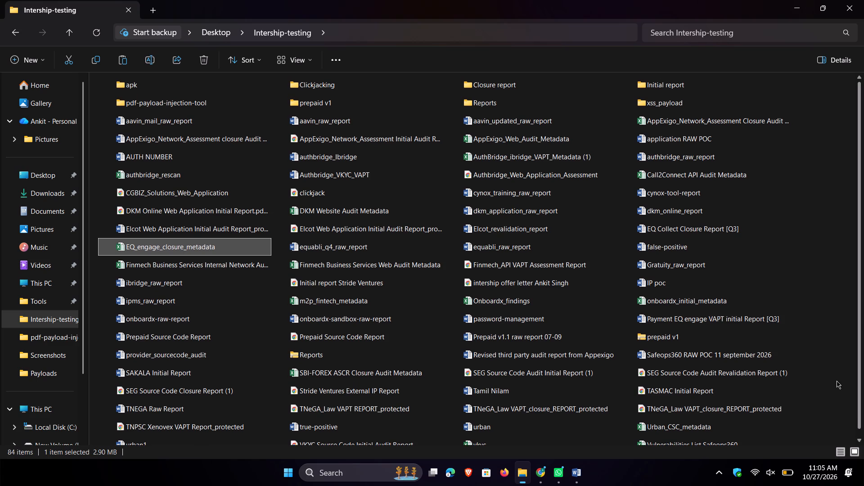
drag(837, 381, 854, 437)
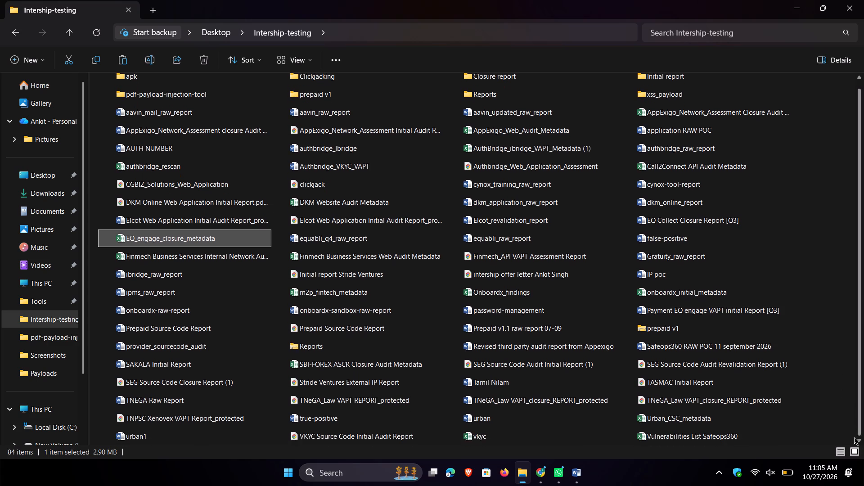
drag(854, 437, 855, 459)
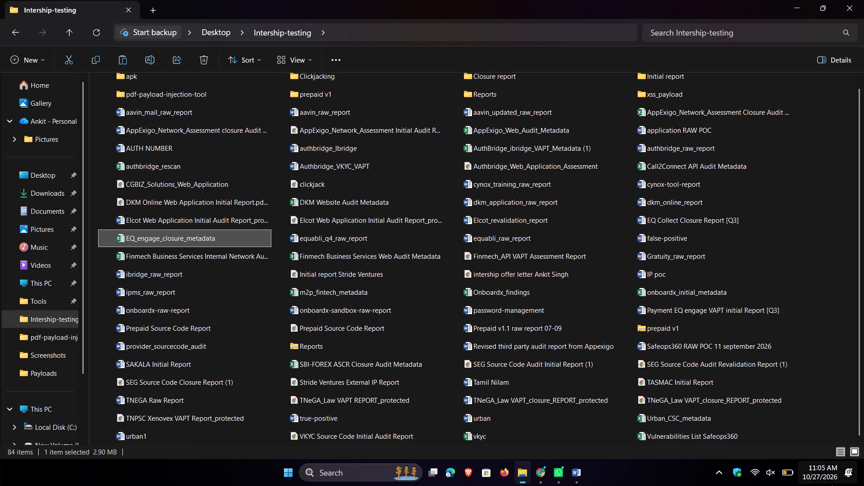
click(513, 129)
key(Return)
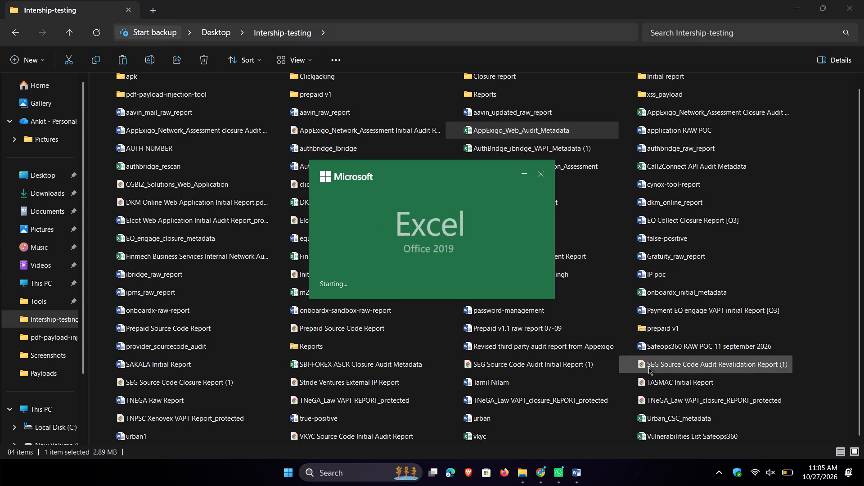
Switch to Word, close EQ Collect Closure Report [Q3], and go to the cover page of the EQ_Collect report.
click(575, 474)
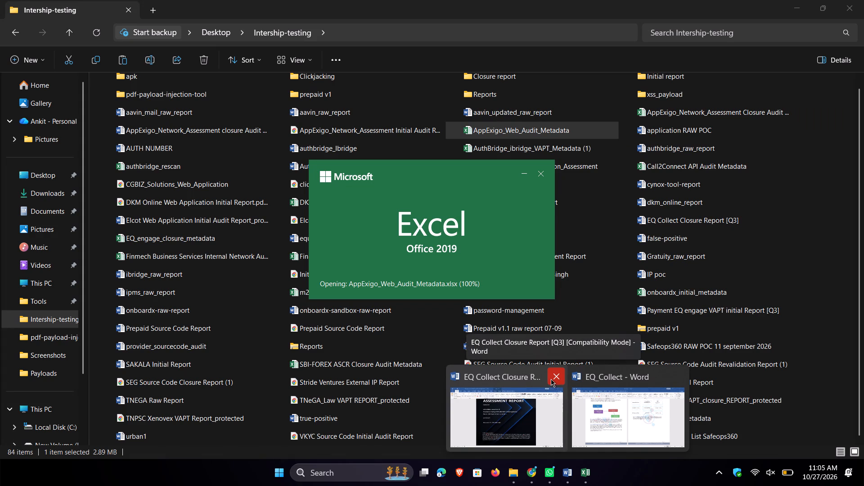
click(551, 379)
click(554, 405)
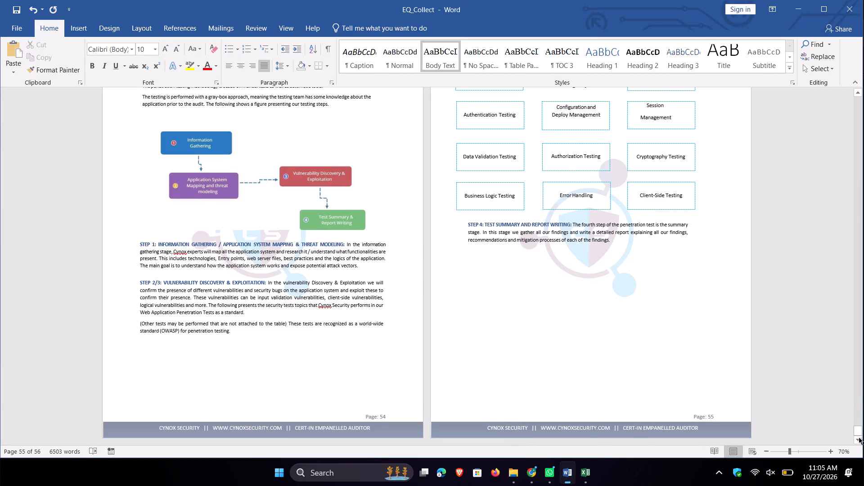
drag(858, 430, 858, 152)
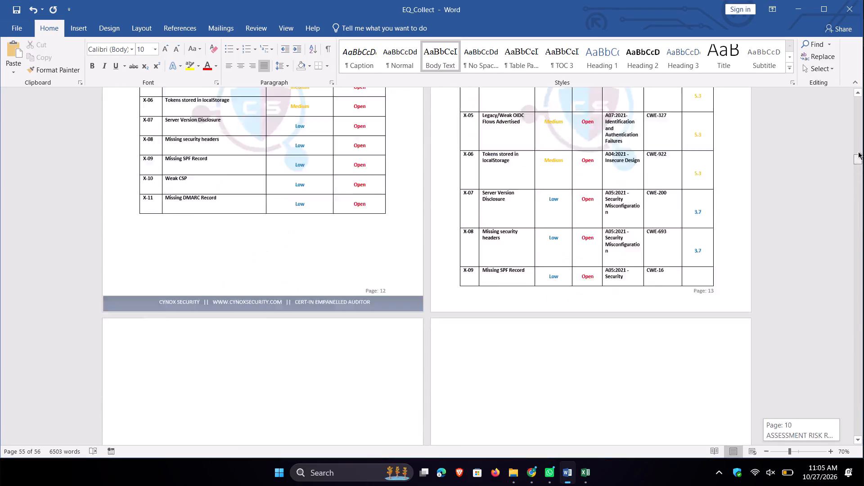
drag(858, 152, 858, 68)
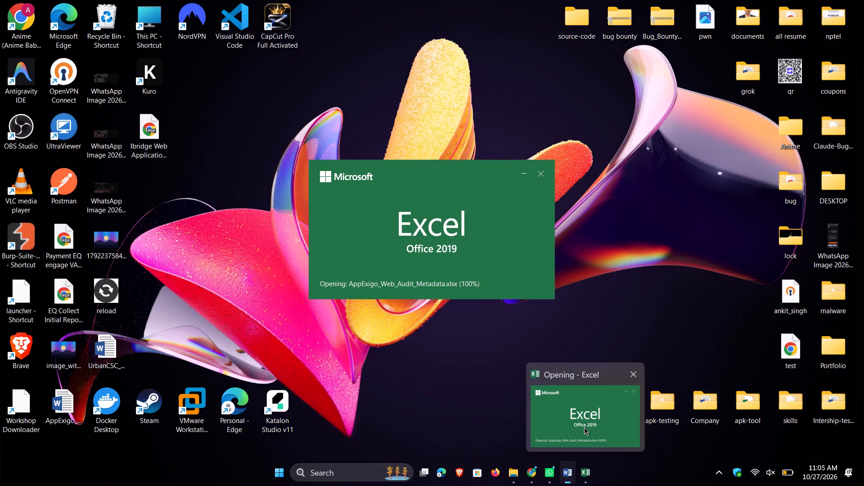
Switch to the Excel window for the AppExigo_Web_Audit_Metadata workbook.
click(584, 427)
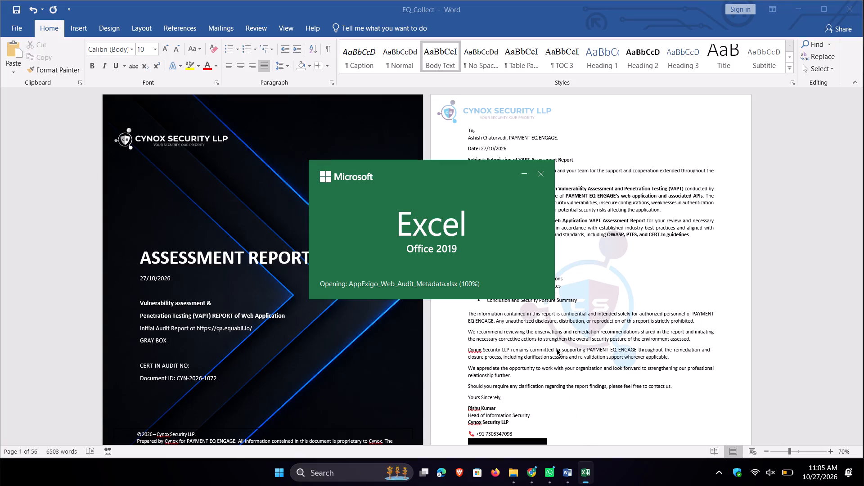
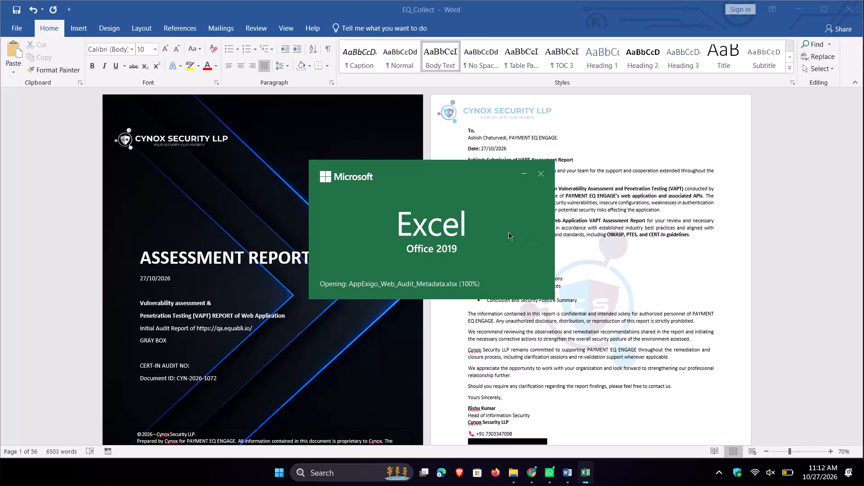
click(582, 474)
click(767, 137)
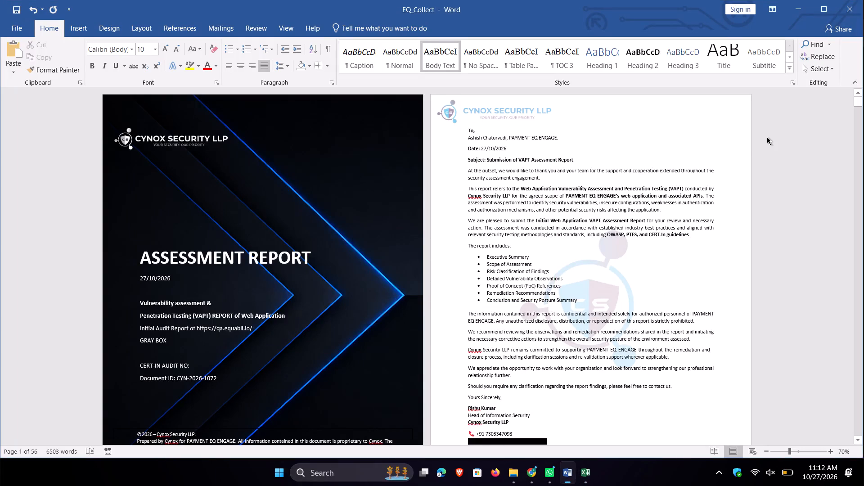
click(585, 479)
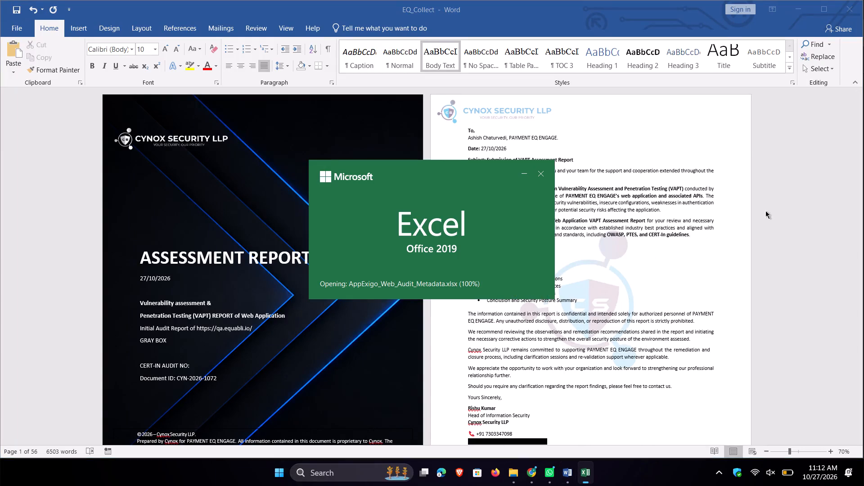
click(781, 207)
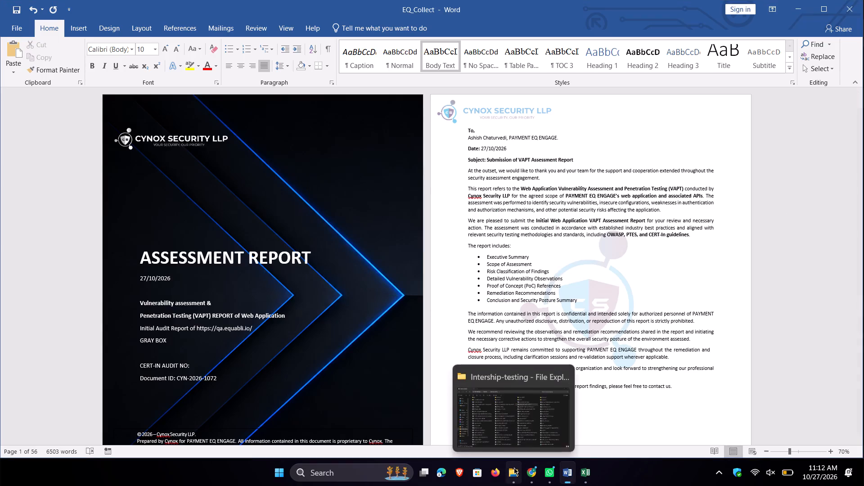
Bring up the Intership-testing folder and cancel Excel's pending opening of the AppExigo_Web_Audit_Metadata workbook.
click(514, 468)
click(582, 476)
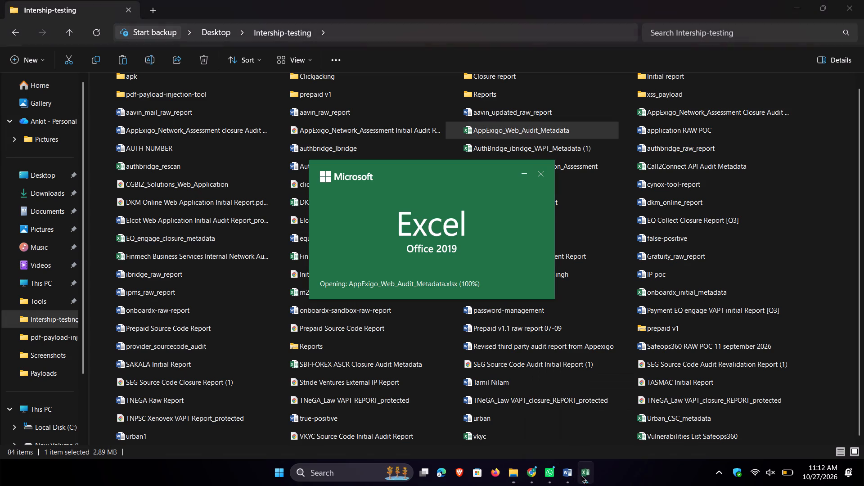
click(543, 174)
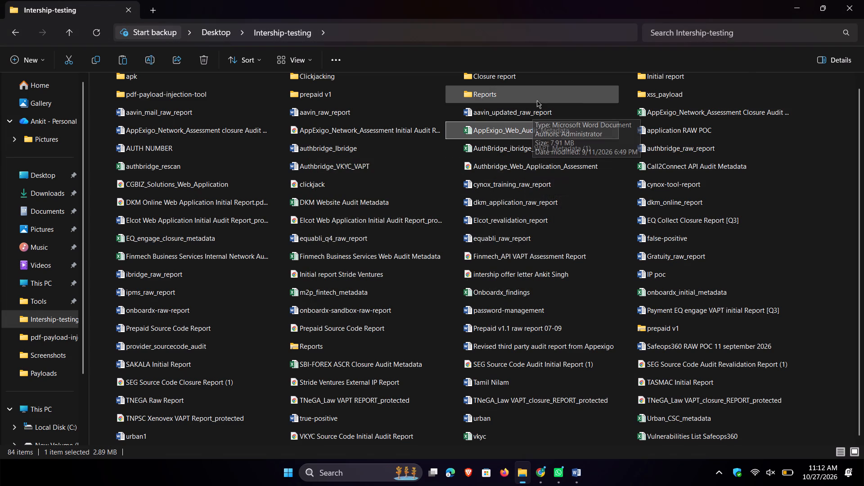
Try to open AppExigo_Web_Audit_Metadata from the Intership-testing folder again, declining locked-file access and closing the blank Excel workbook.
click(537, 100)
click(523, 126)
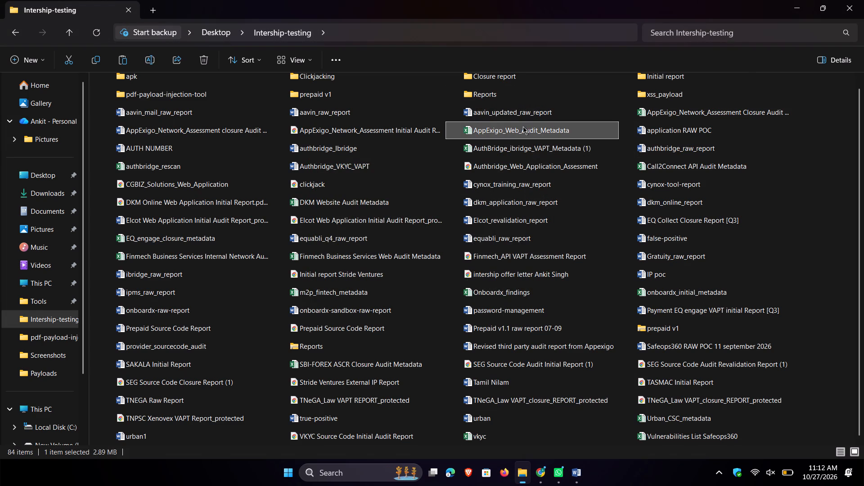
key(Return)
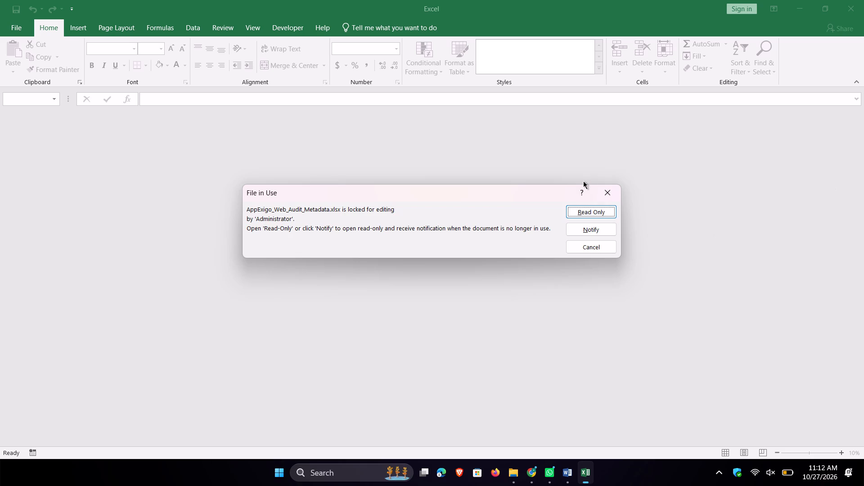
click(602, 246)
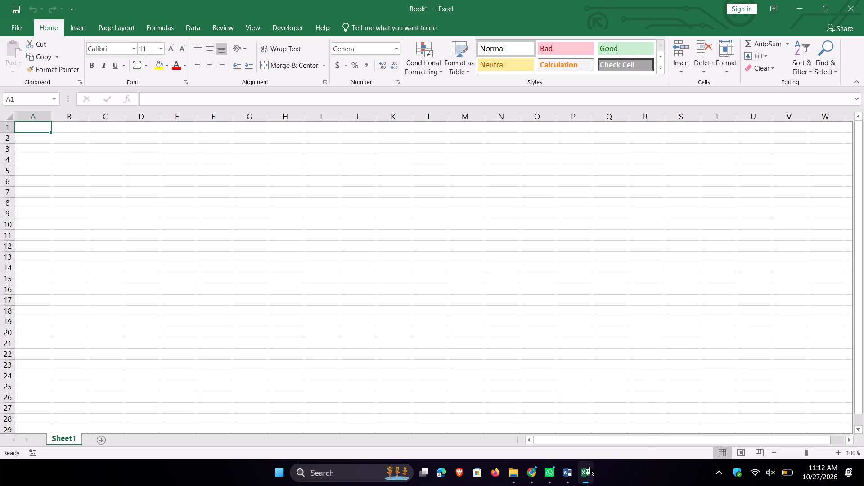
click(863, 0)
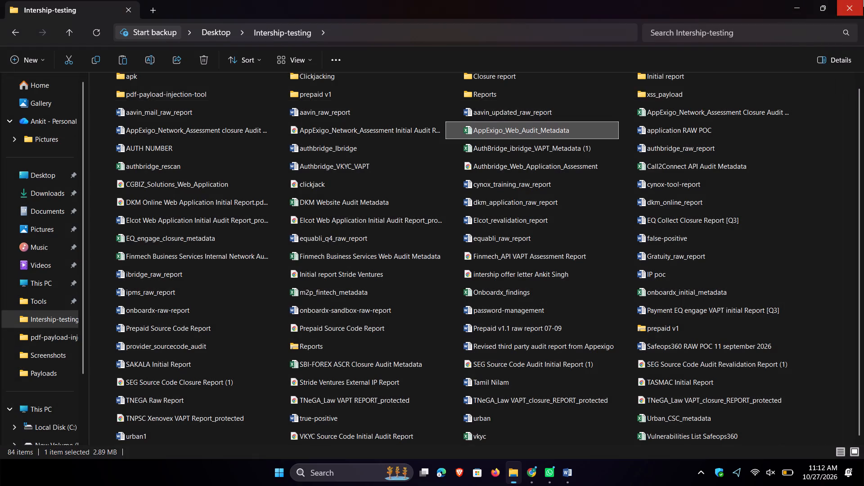
Open the AppExigo_Web_Audit_Metadata workbook from the Intership-testing folder.
key(Return)
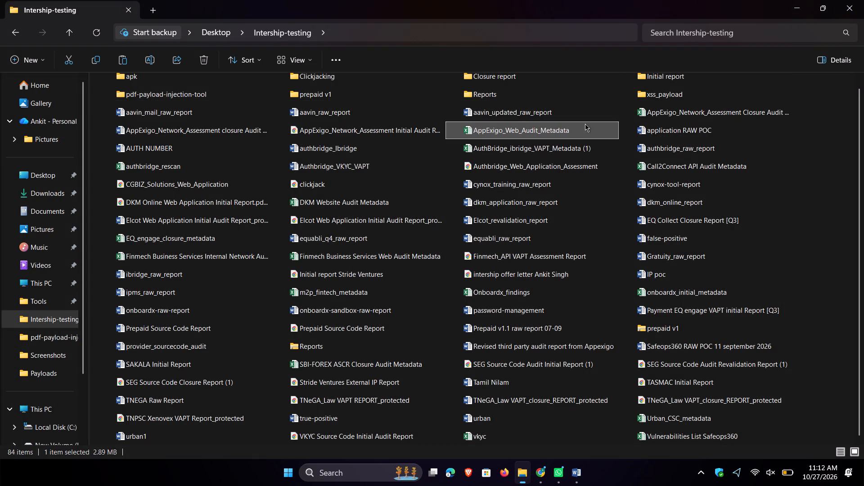
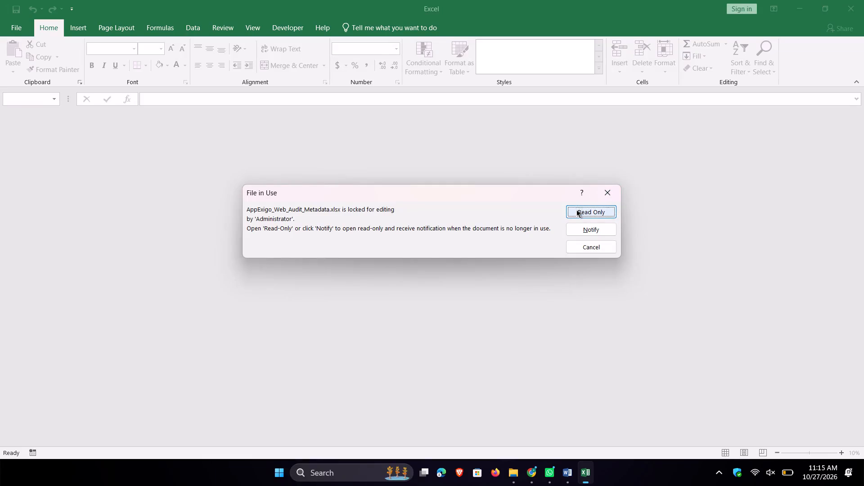
Open the locked AppExigo_Web_Audit_Metadata workbook in read-only mode.
click(576, 213)
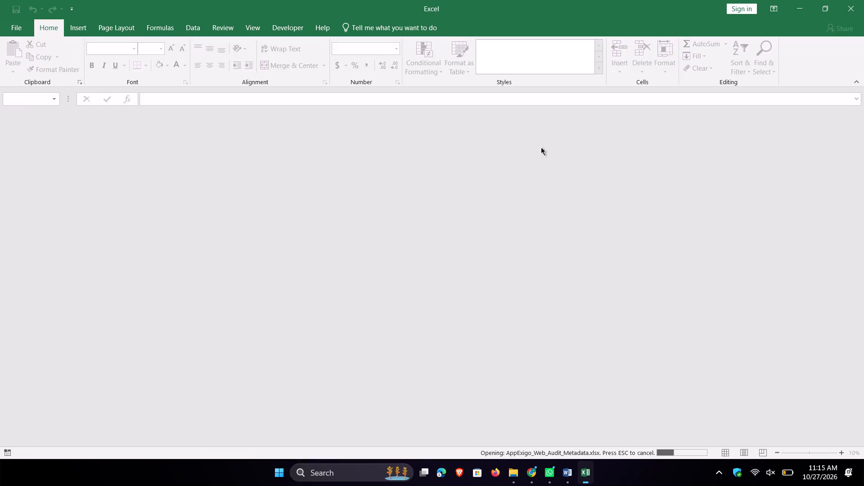
click(562, 223)
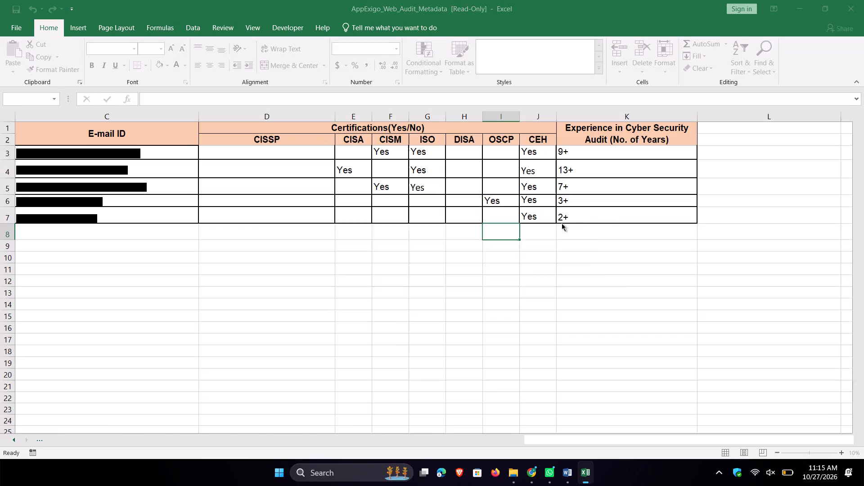
click(444, 272)
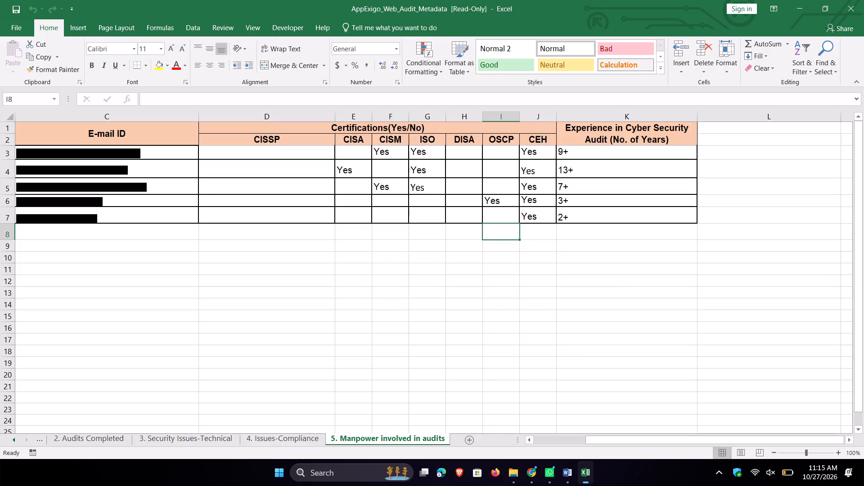
On the 2. Audits Completed sheet, open the auditee organization name in cell B4 for editing and select its text.
click(90, 439)
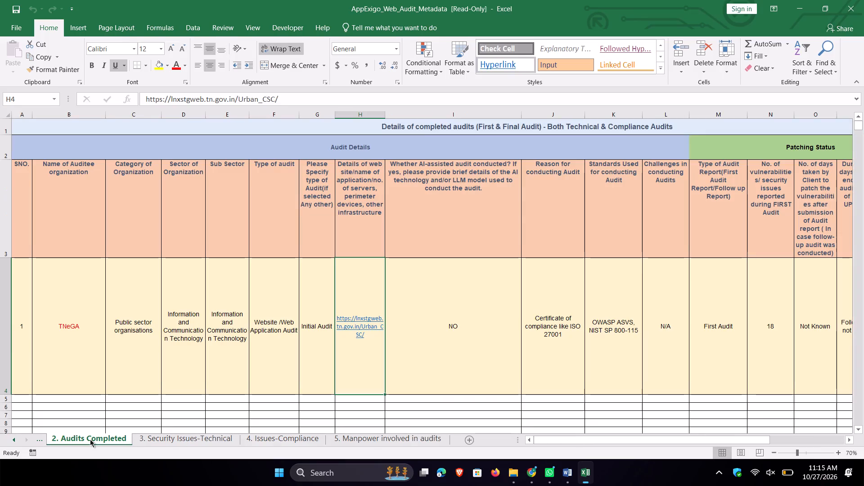
click(65, 349)
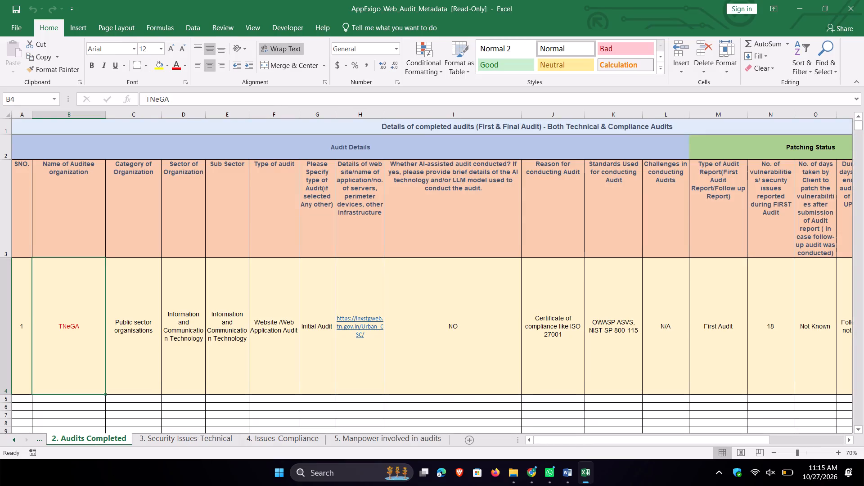
triple_click(65, 349)
click(65, 349)
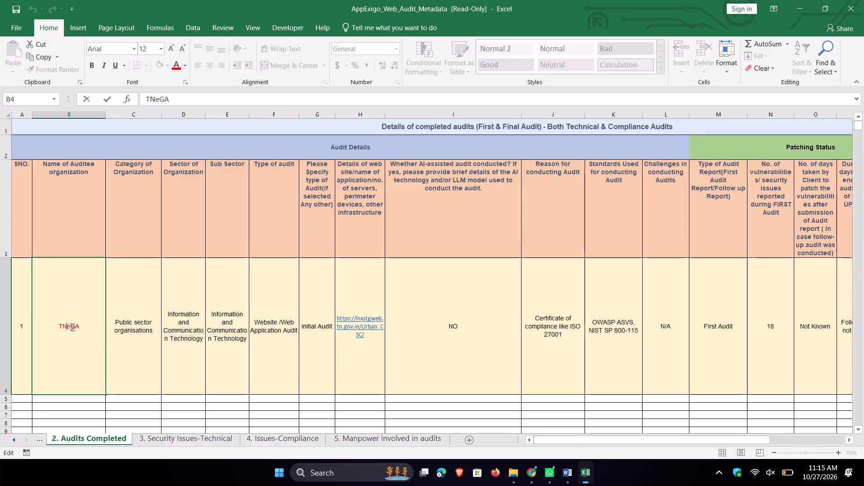
triple_click(72, 327)
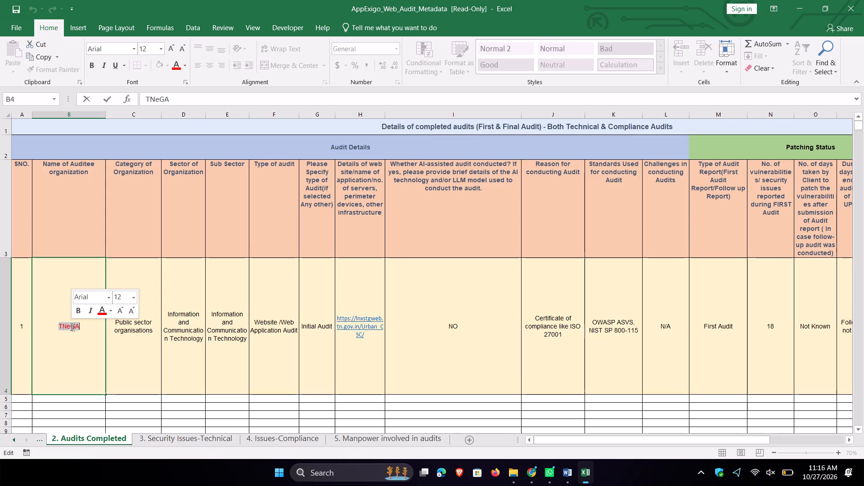
Switch to the EQ_Collect report in Word and copy "EQ ENGAGE" from the addressee line of the submission letter.
click(526, 480)
click(526, 480)
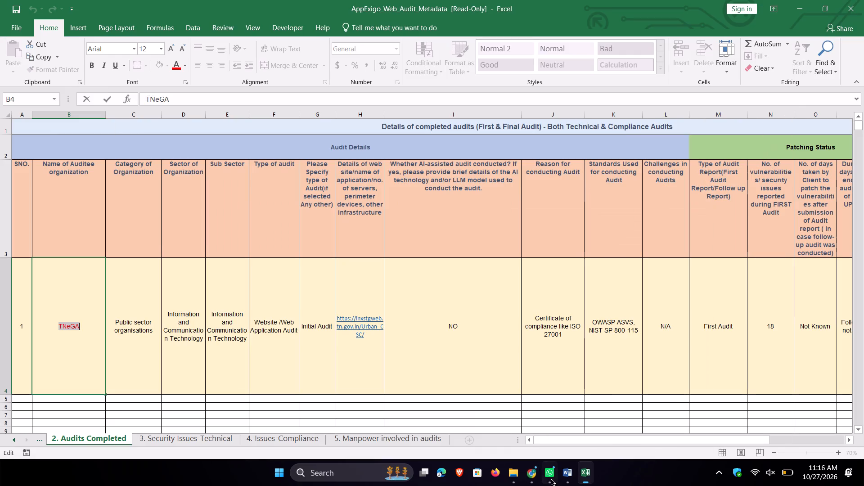
click(563, 478)
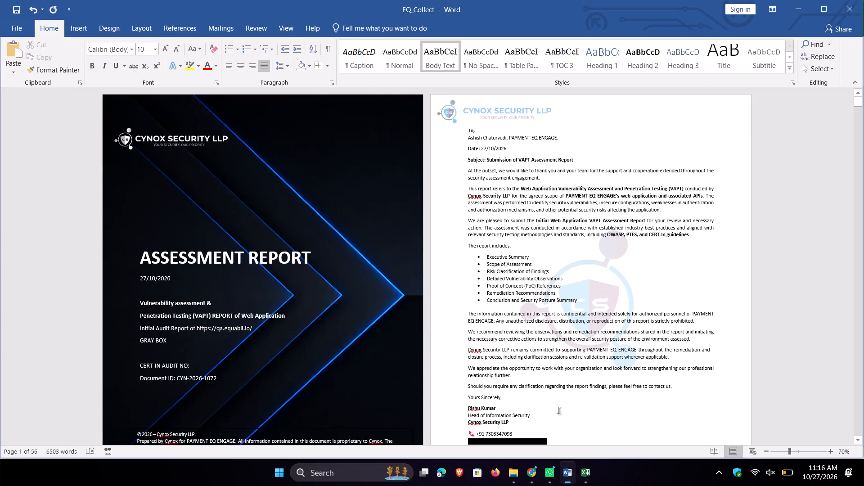
scroll(561, 358, down, 1)
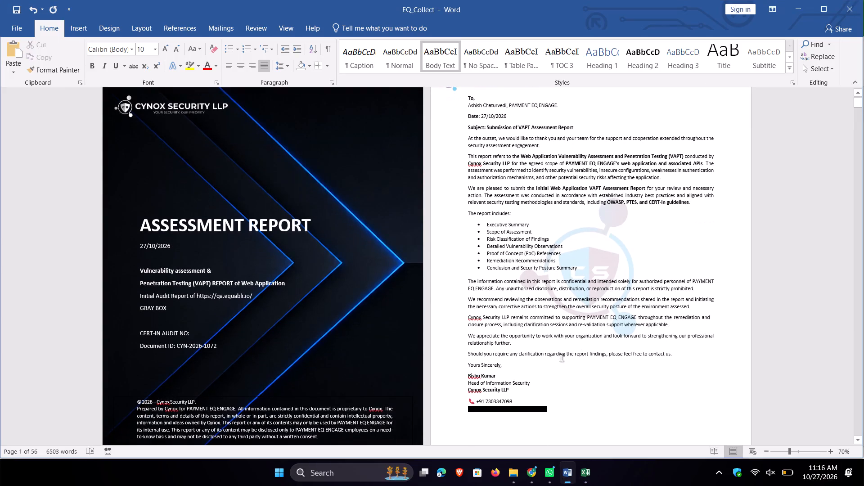
scroll(385, 371, down, 6)
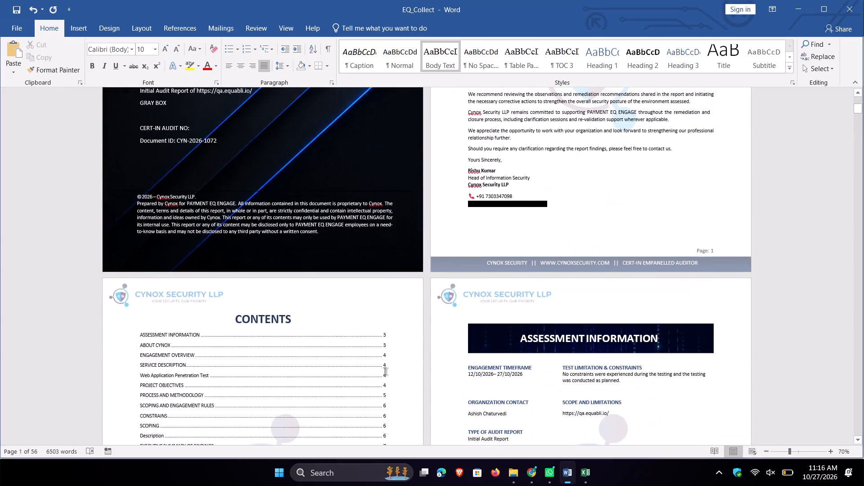
ctrl+scroll(385, 371, up, 2)
scroll(543, 296, down, 1)
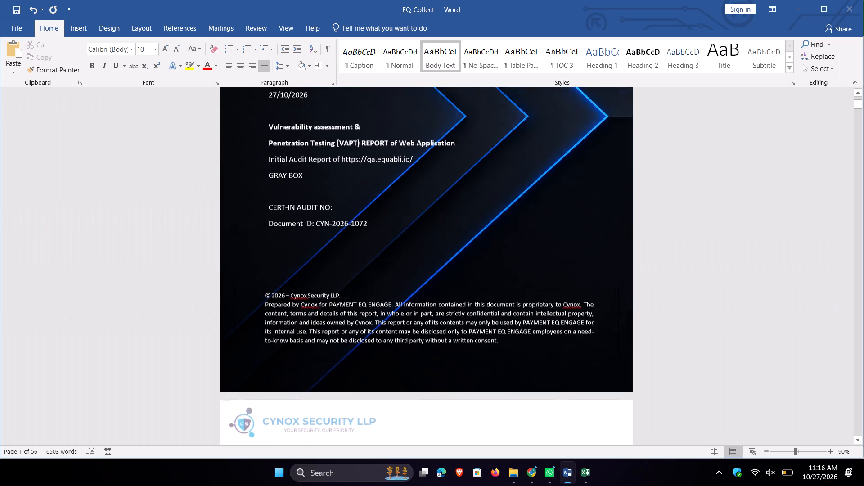
scroll(543, 296, down, 1)
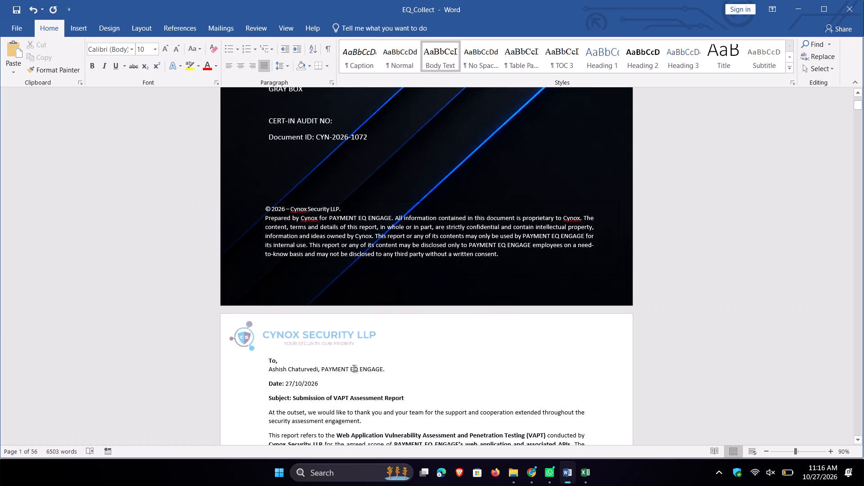
drag(349, 369, 382, 365)
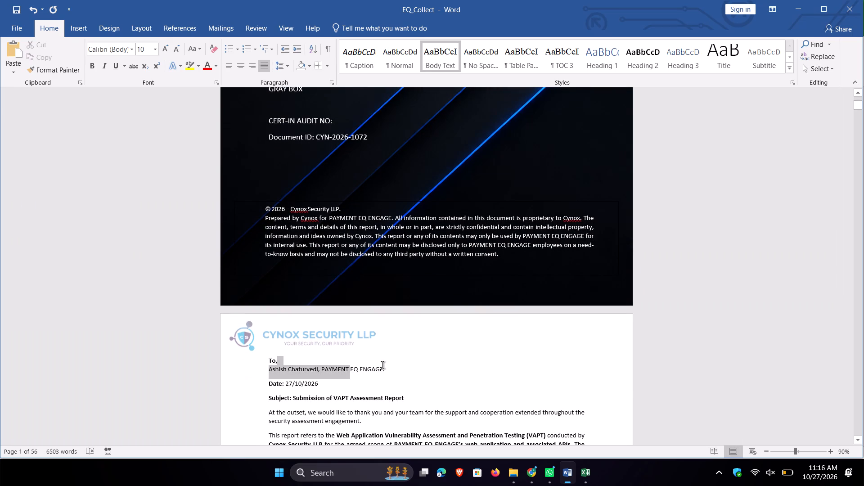
click(382, 365)
drag(382, 365, 351, 367)
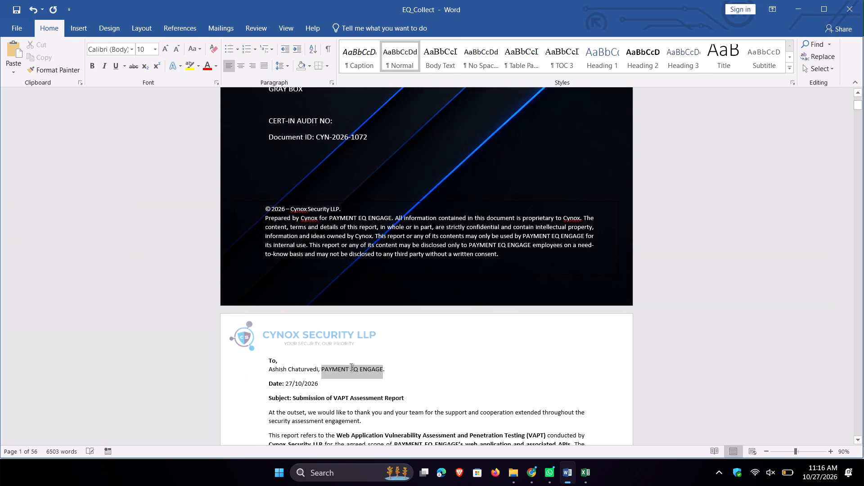
drag(351, 367, 353, 367)
key(ctrl+c)
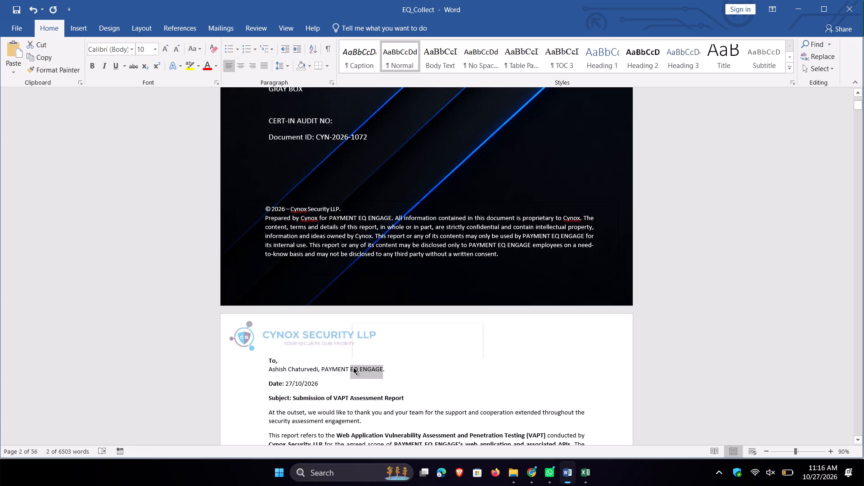
Search the computer for "note" and launch Notepad.
click(370, 470)
text(note)
key(Return)
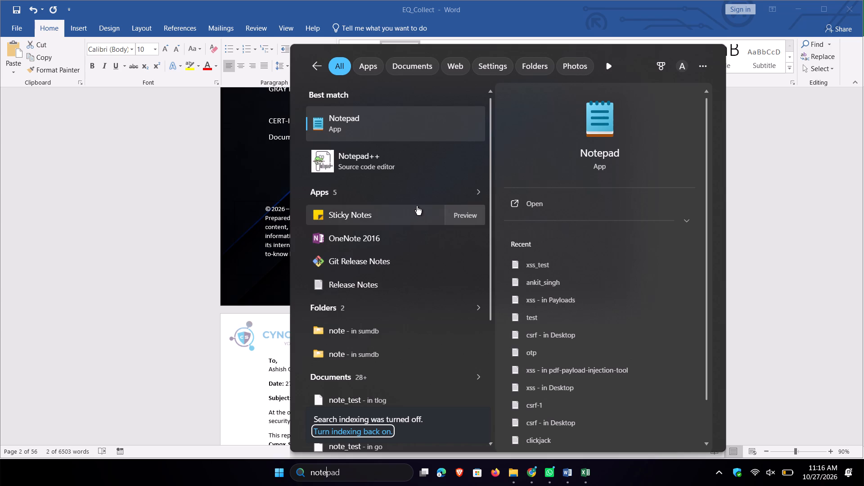
click(405, 125)
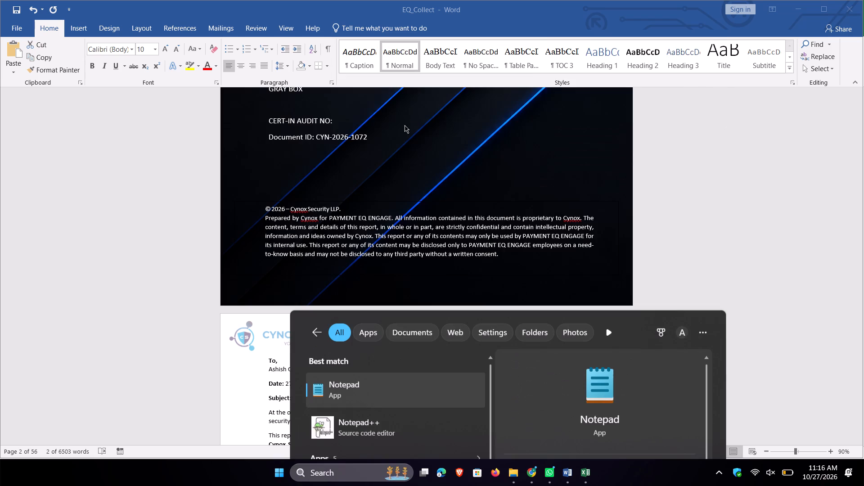
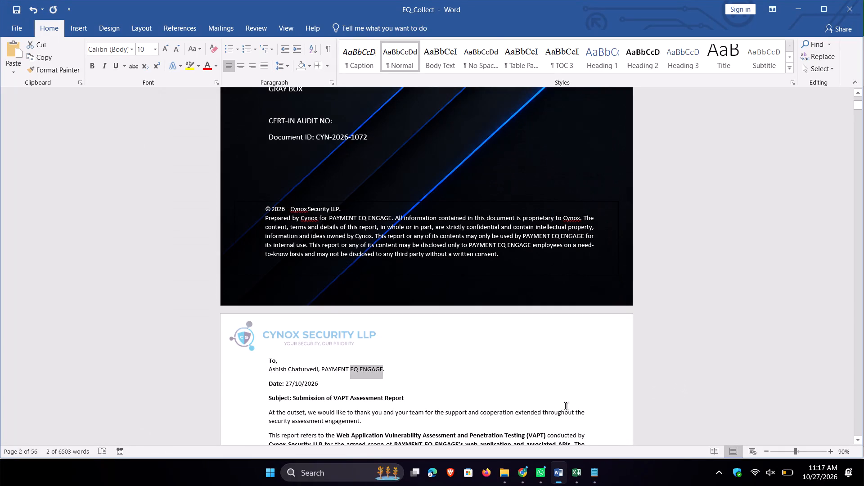
In Notepad, paste EQ ENGAGE into a new blank tab and copy it back as plain text.
click(597, 481)
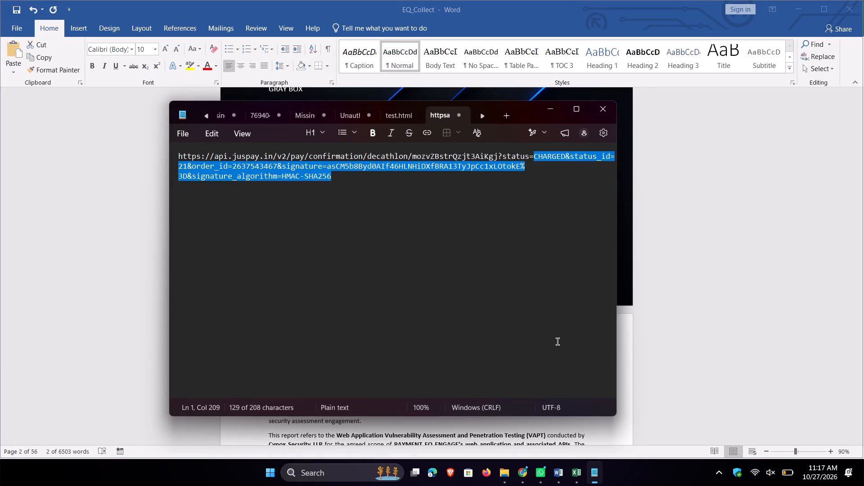
click(506, 117)
click(377, 254)
key(ctrl+v)
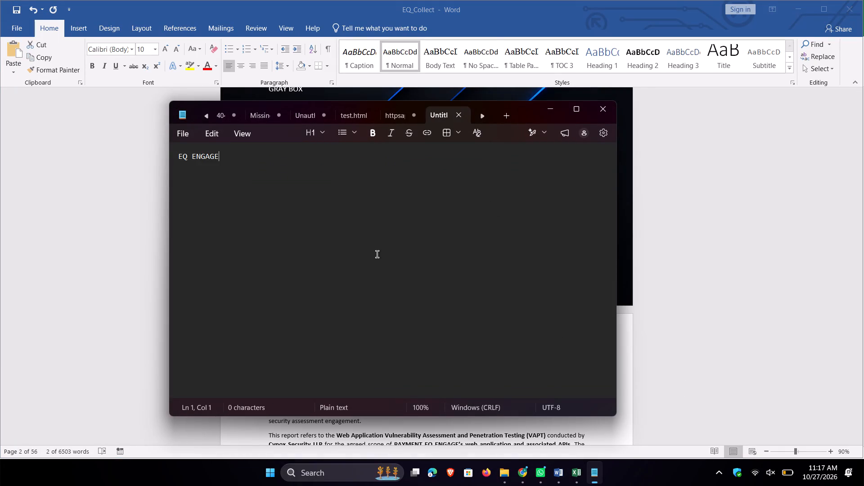
key(ctrl+a)
key(ctrl+c)
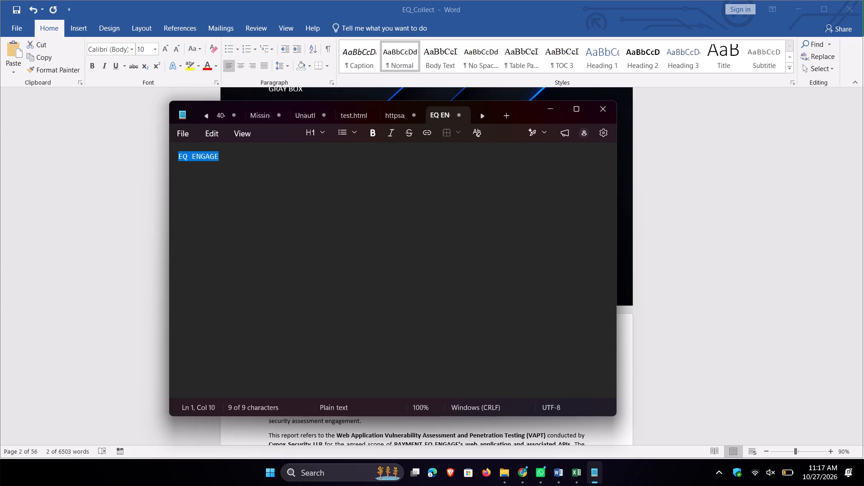
Switch to the Excel metadata workbook and replace the auditee organization name in cell B4 with the copied EQ ENGAGE.
click(580, 481)
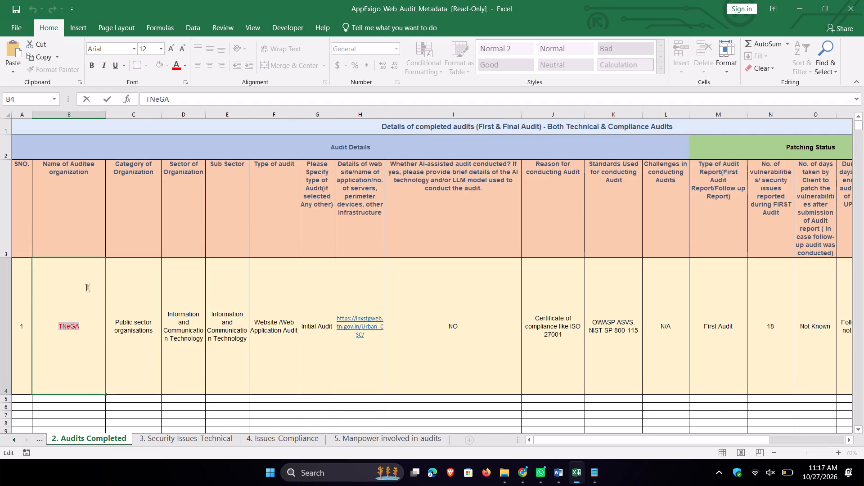
click(133, 236)
click(86, 290)
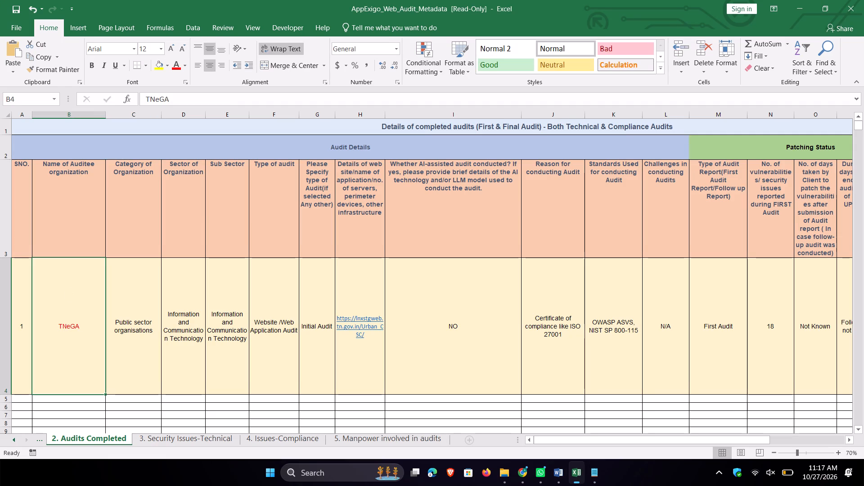
key(ctrl+v)
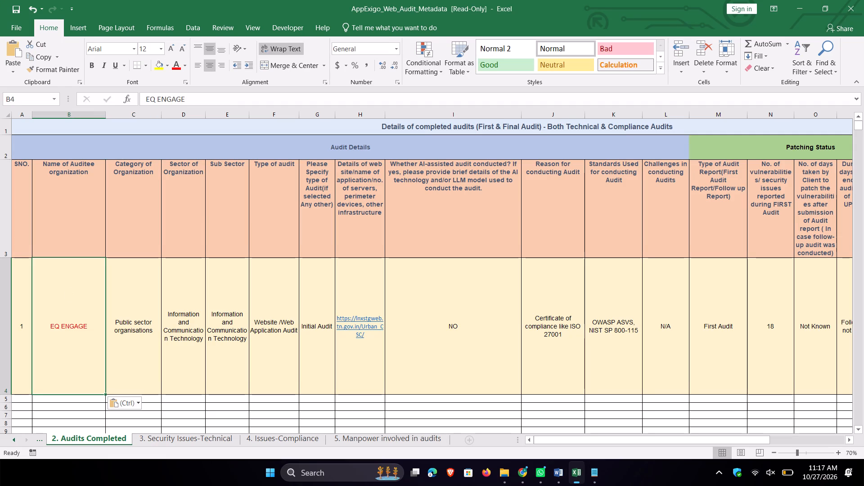
Set the category of organization in cell C4 to Private Sector.
click(135, 366)
click(169, 387)
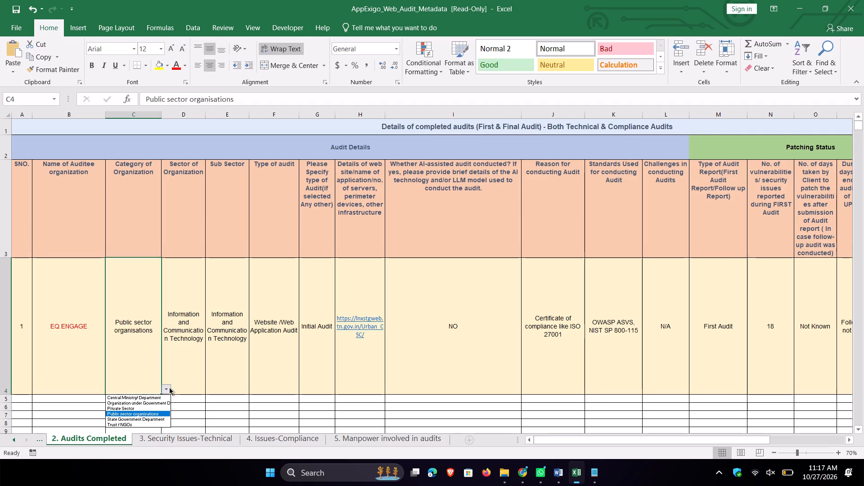
click(143, 409)
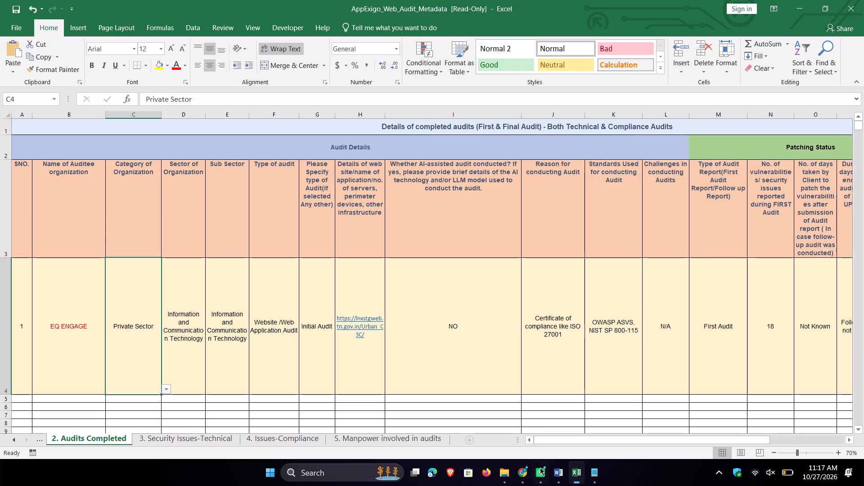
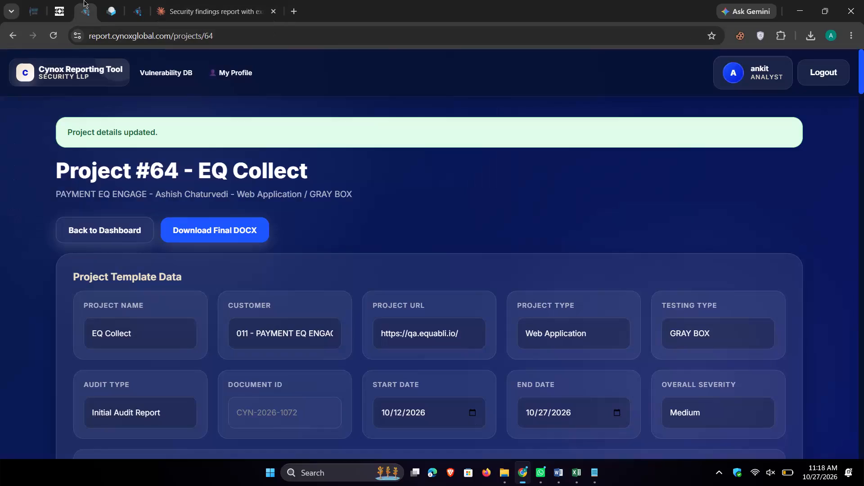
Examine the findings table of the EQ Collect project, including each finding's severity, status and CVSS score.
scroll(360, 209, down, 3)
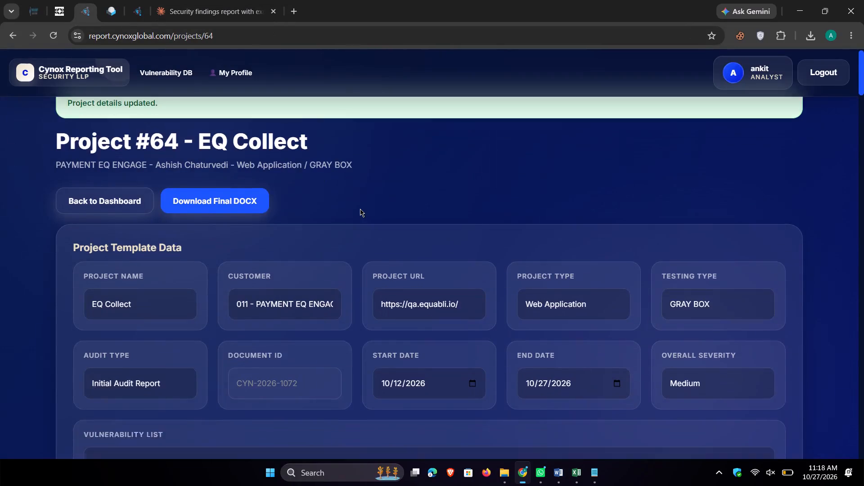
scroll(360, 209, down, 8)
scroll(360, 209, up, 5)
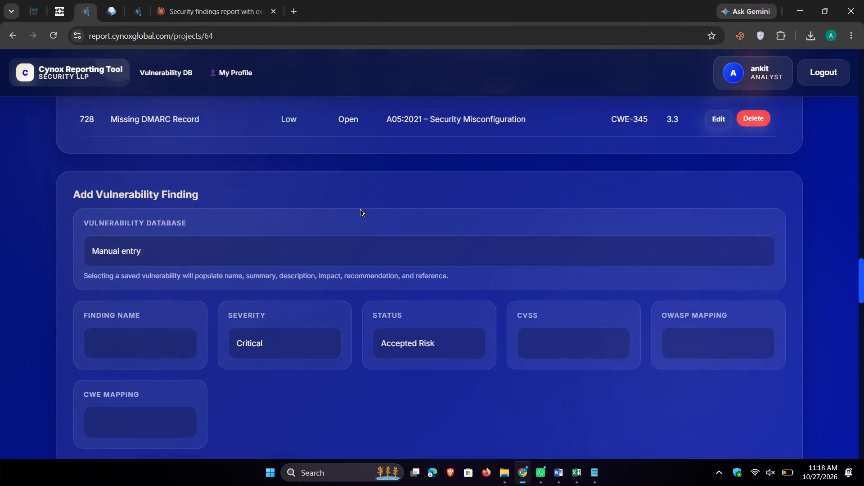
scroll(360, 209, up, 5)
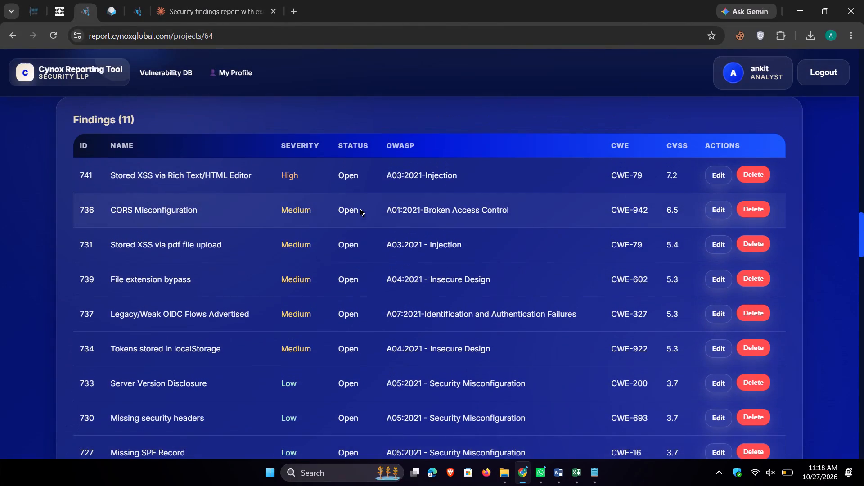
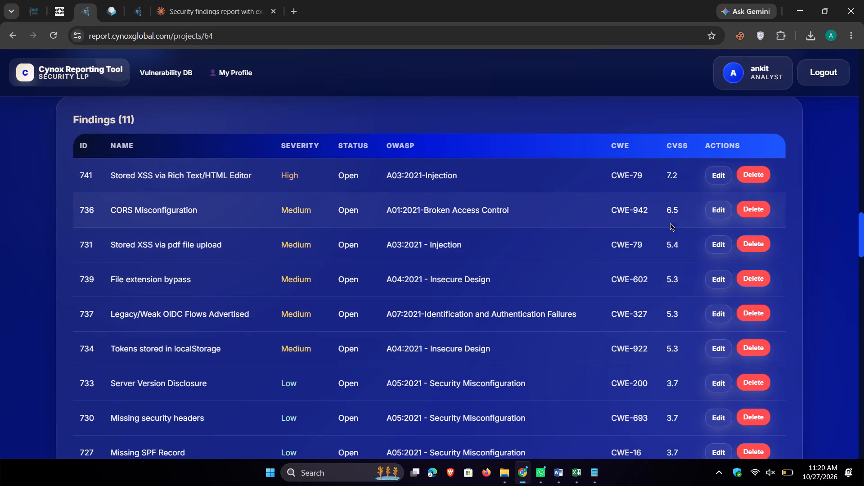
Switch to the EQ_Collect report in Word and review its summary-of-findings tables with the risk, OWASP, CWE and CVSS mappings.
click(562, 483)
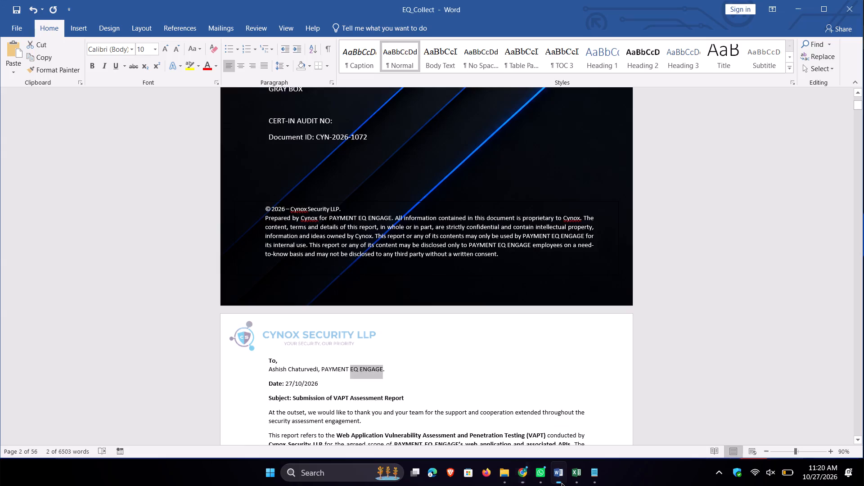
scroll(561, 348, down, 4)
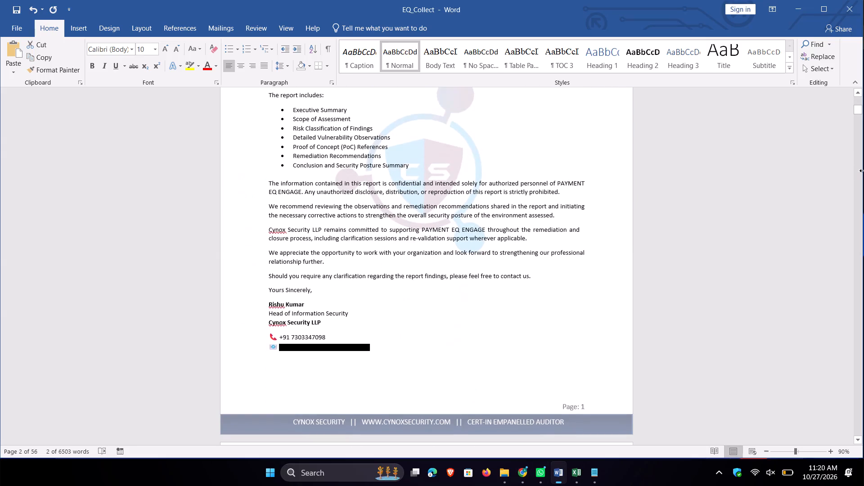
drag(859, 108, 863, 189)
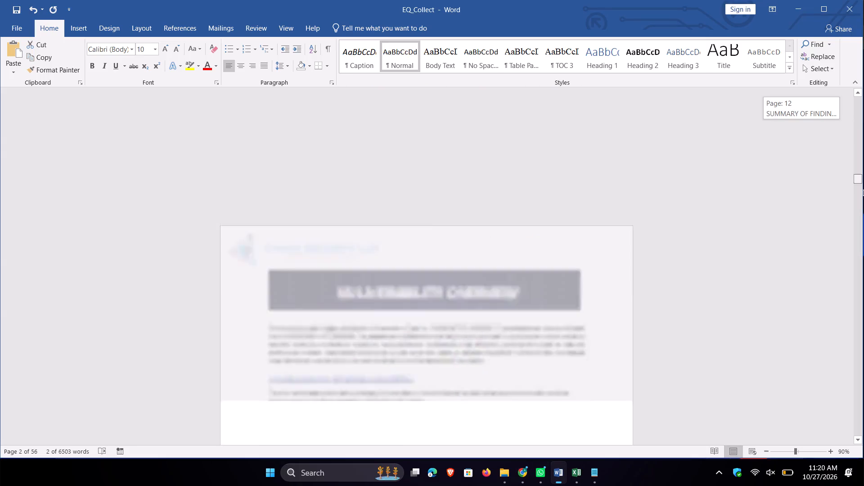
drag(863, 189, 863, 189)
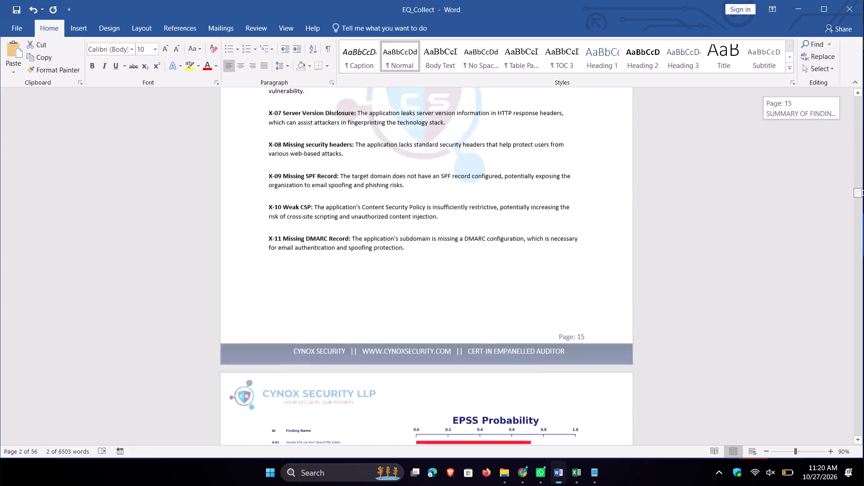
drag(863, 189, 860, 181)
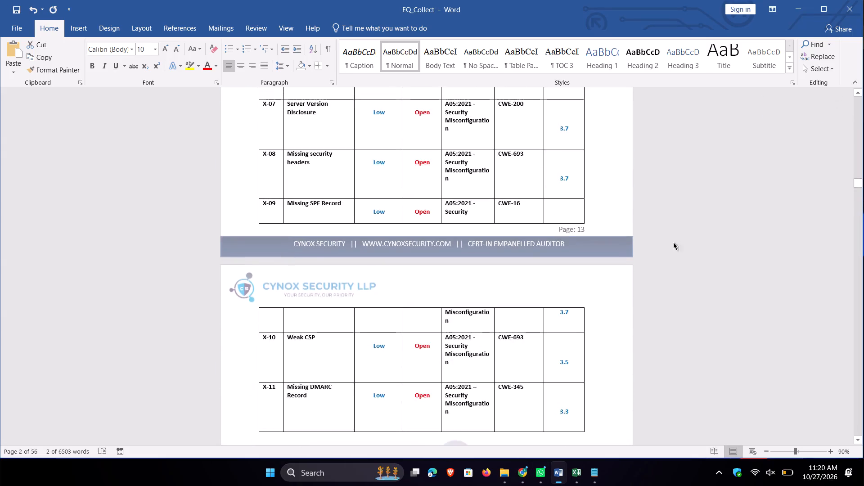
scroll(534, 292, up, 7)
ctrl+scroll(534, 292, down, 1)
scroll(534, 292, up, 3)
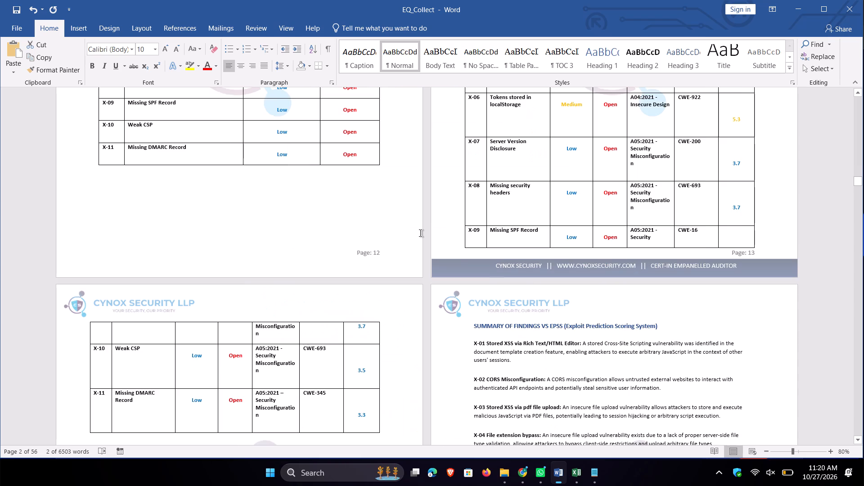
scroll(420, 233, up, 7)
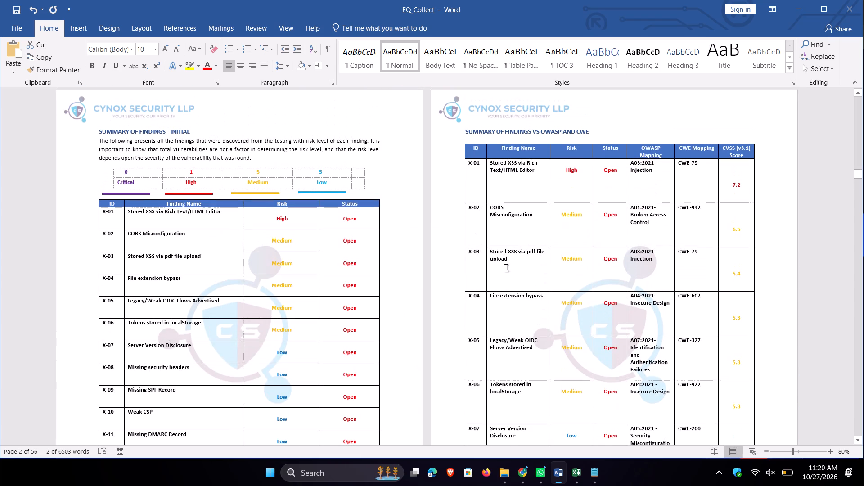
Switch to the Cynox Reporting Tool in Chrome and delete the "Stored XSS via Rich Text/HTML Editor" finding from the EQ Collect project.
click(519, 482)
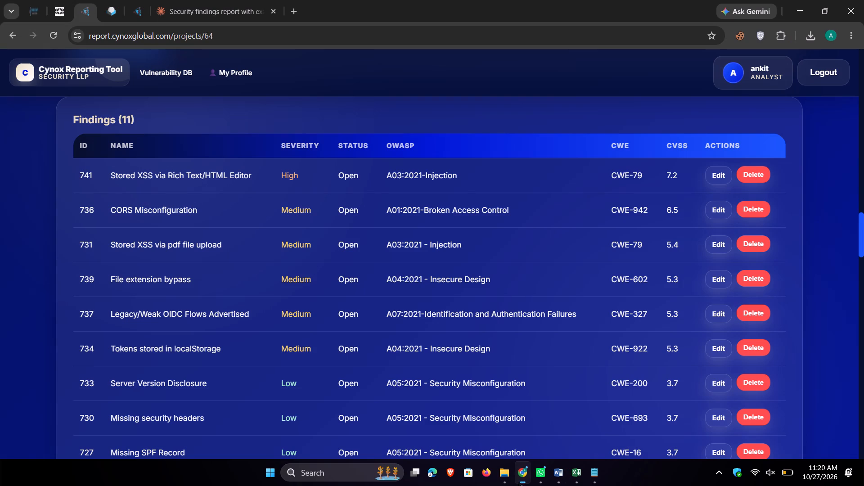
click(750, 175)
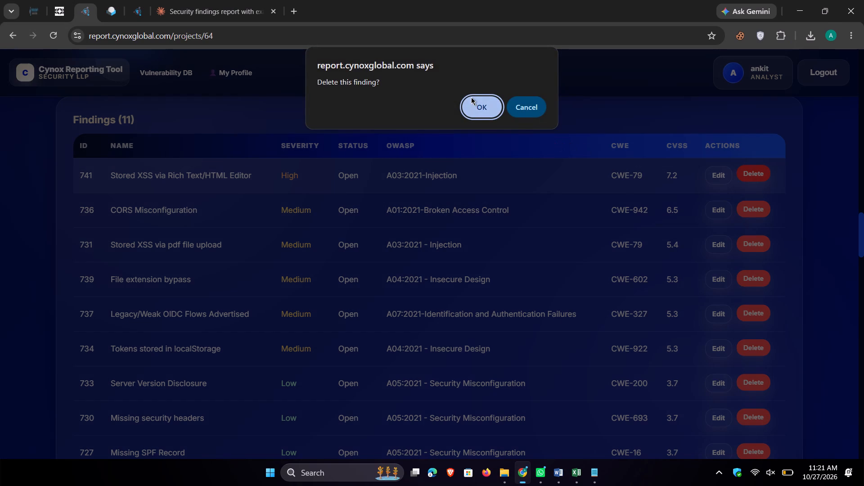
click(479, 102)
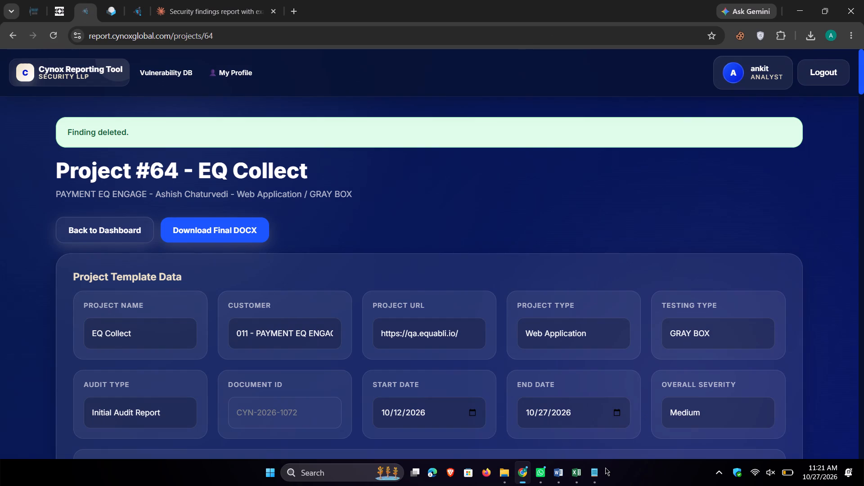
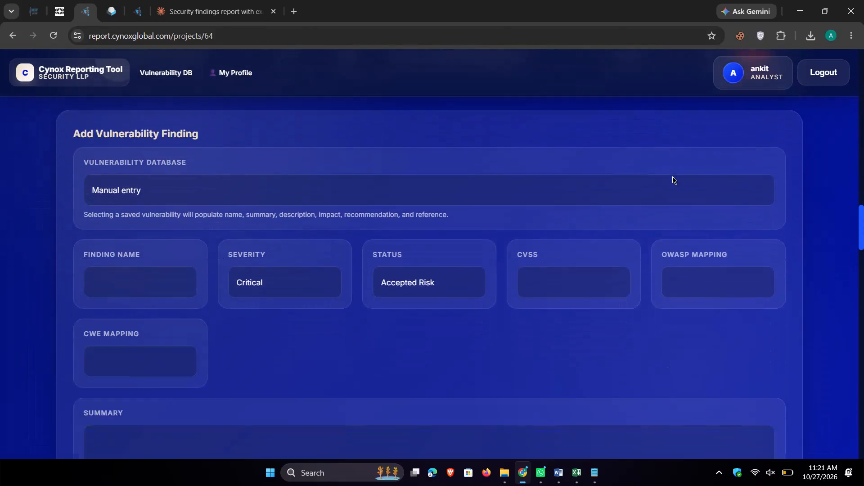
Review the EQ Collect project's findings list, and switch to the EQ_Collect report in Word to compare its summary-of-findings tables.
scroll(672, 176, up, 7)
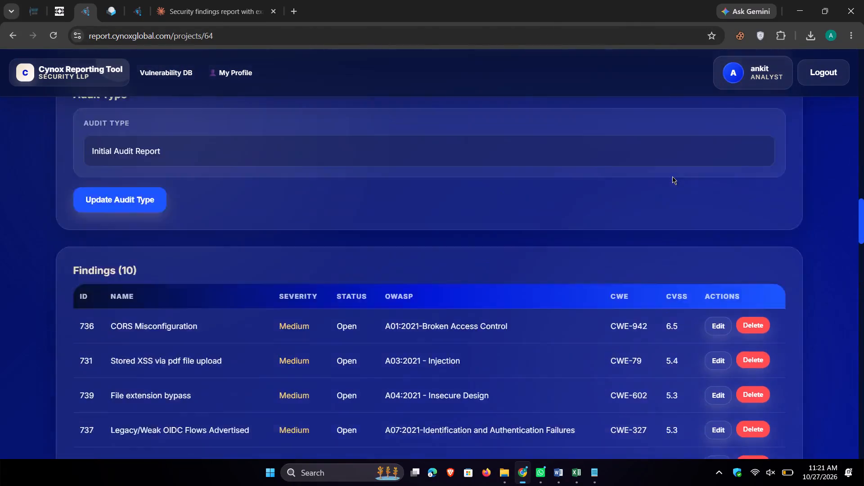
scroll(672, 176, up, 1)
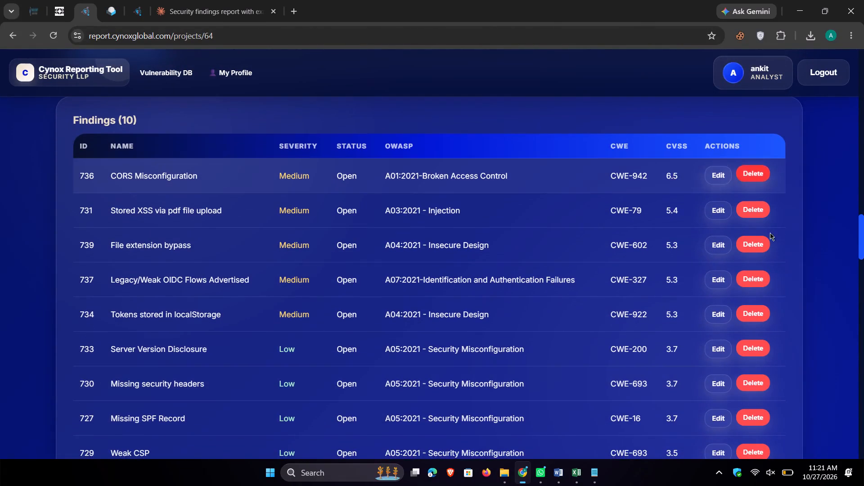
click(572, 481)
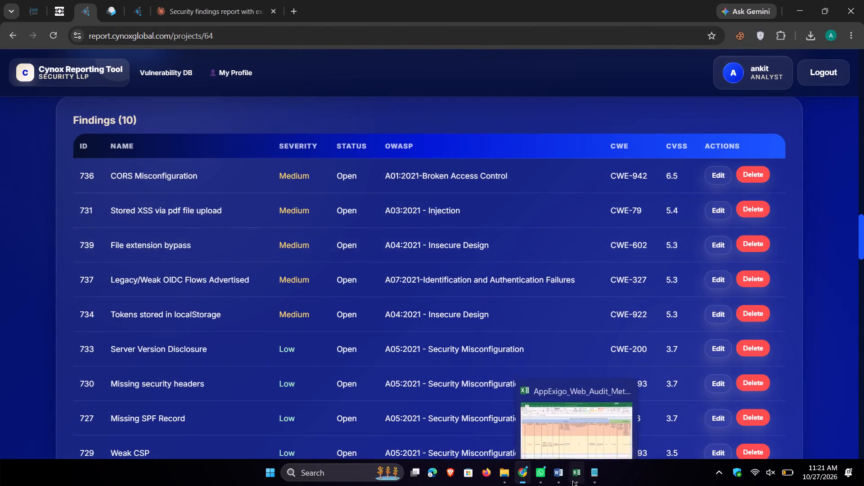
click(572, 481)
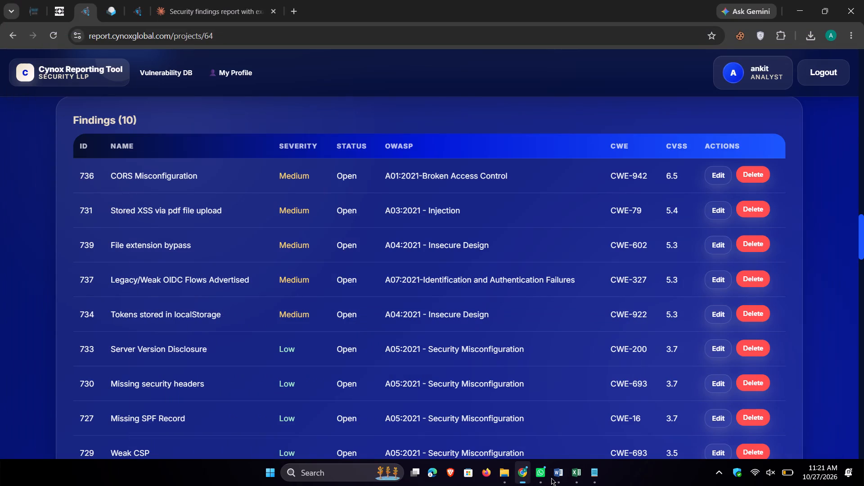
click(553, 478)
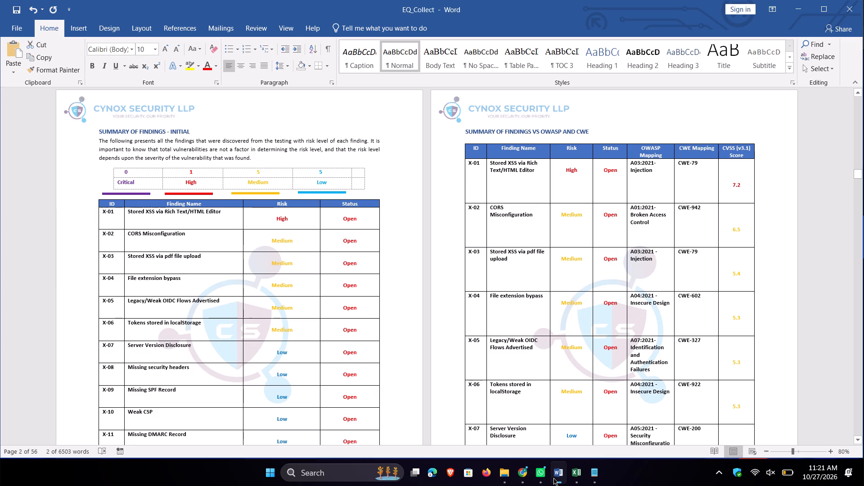
Switch to the Cynox Reporting Tool in Chrome and delete the "Stored XSS via pdf file upload" finding from the EQ Collect project.
click(553, 478)
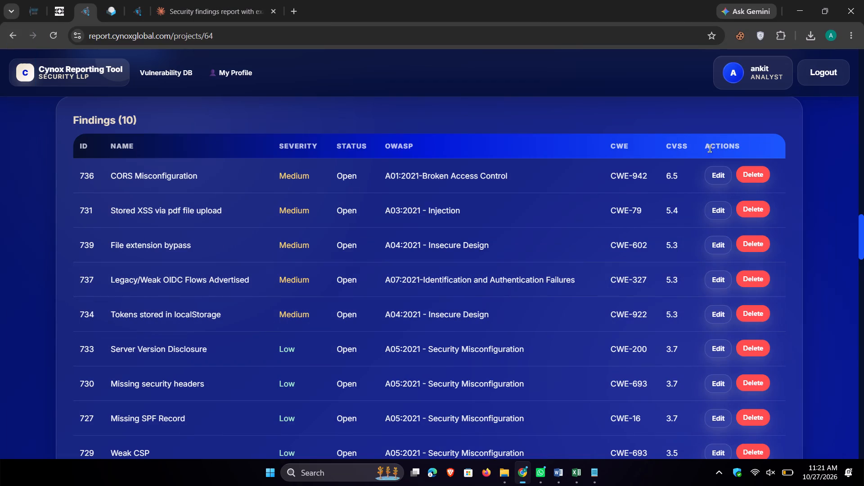
click(749, 207)
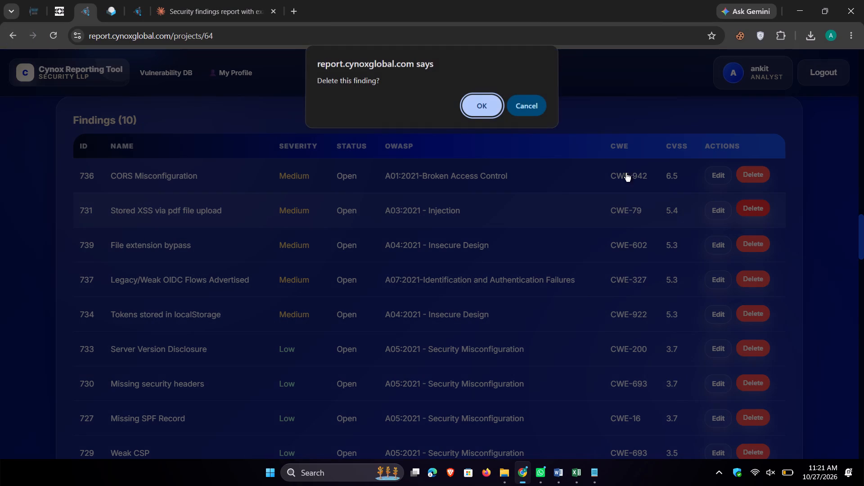
click(480, 101)
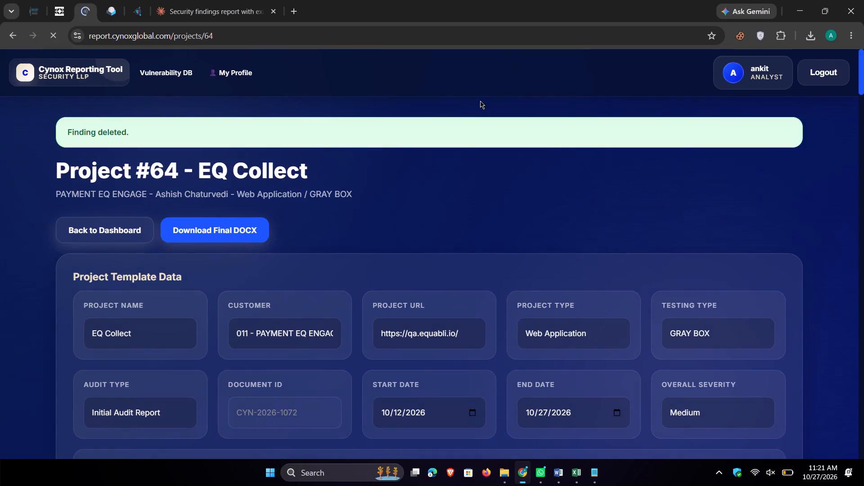
Return to the EQ Collect project's findings list and review the remaining findings with their severity, OWASP, CWE and CVSS entries.
scroll(480, 219, down, 10)
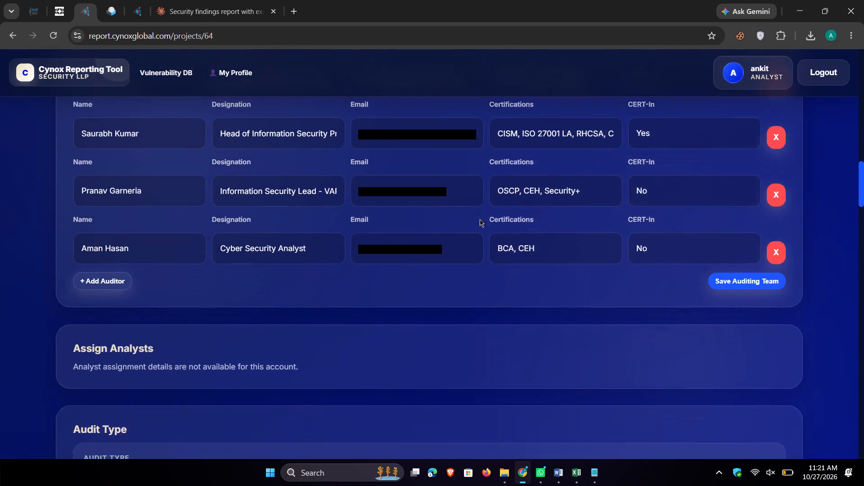
scroll(480, 219, down, 5)
scroll(480, 219, up, 4)
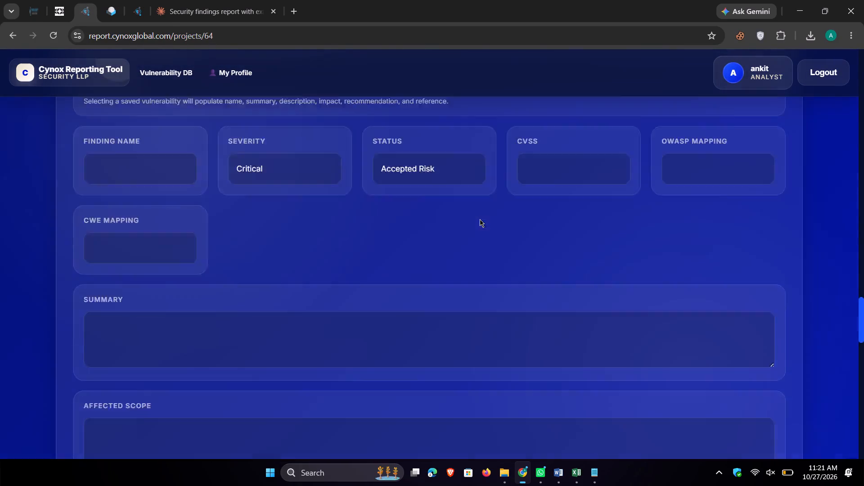
scroll(480, 219, down, 1)
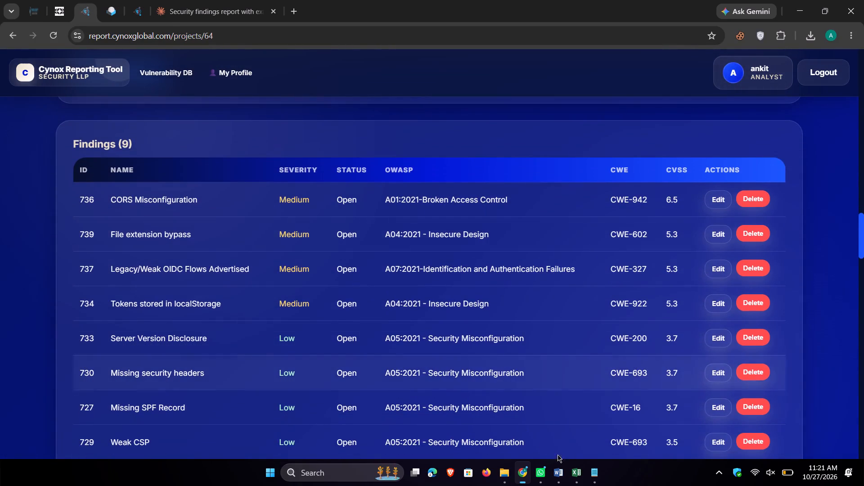
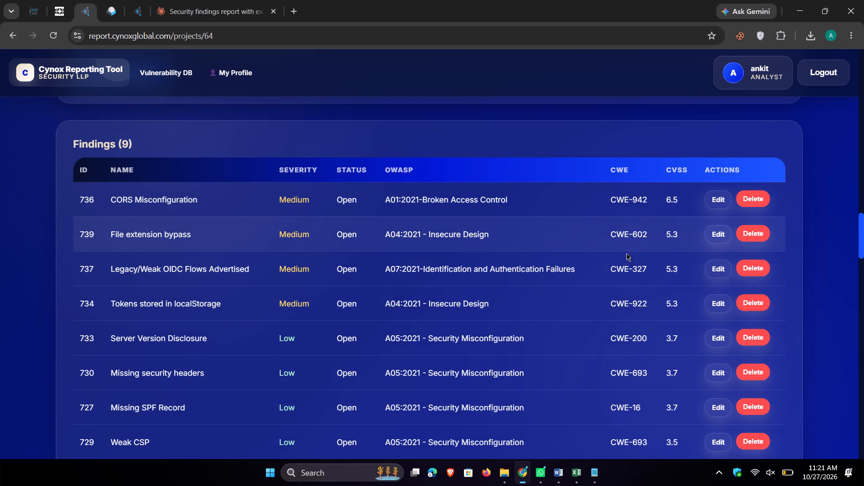
click(755, 235)
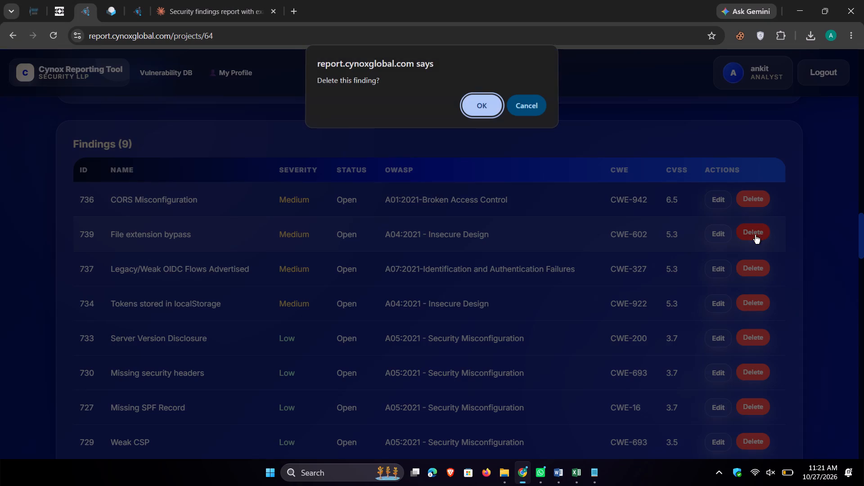
click(478, 106)
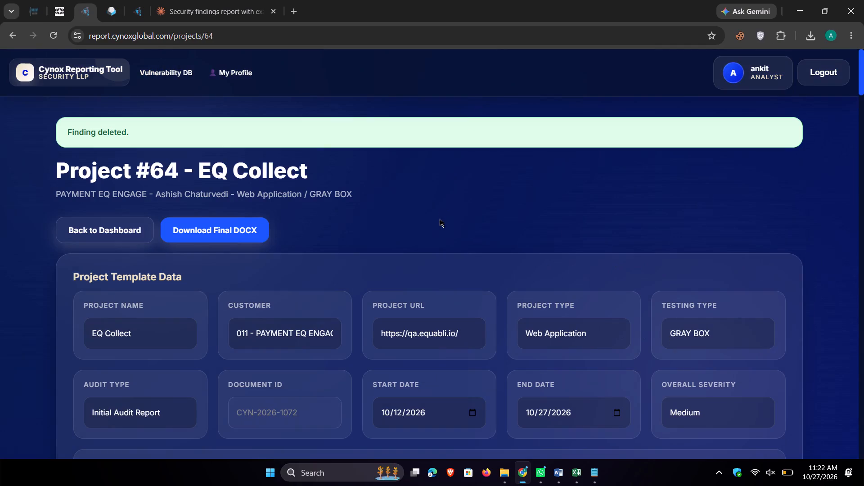
Delete the "Server Version Disclosure" finding from the EQ Collect project's findings list.
scroll(440, 219, down, 12)
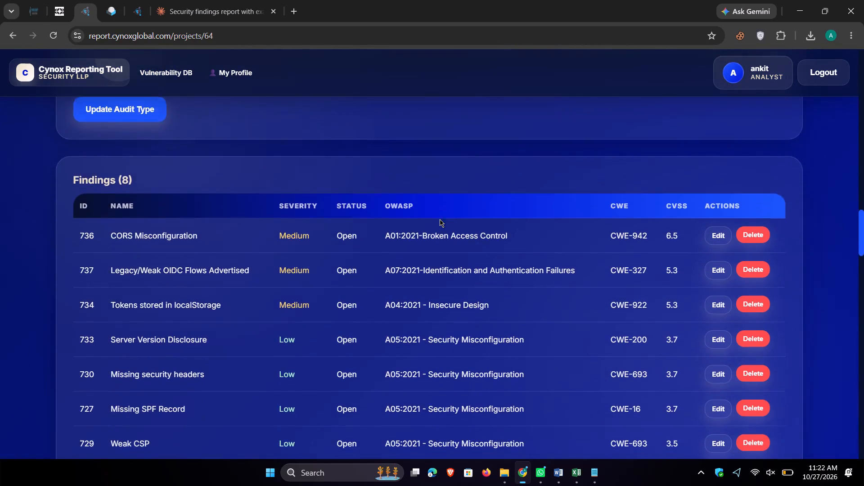
scroll(440, 219, down, 1)
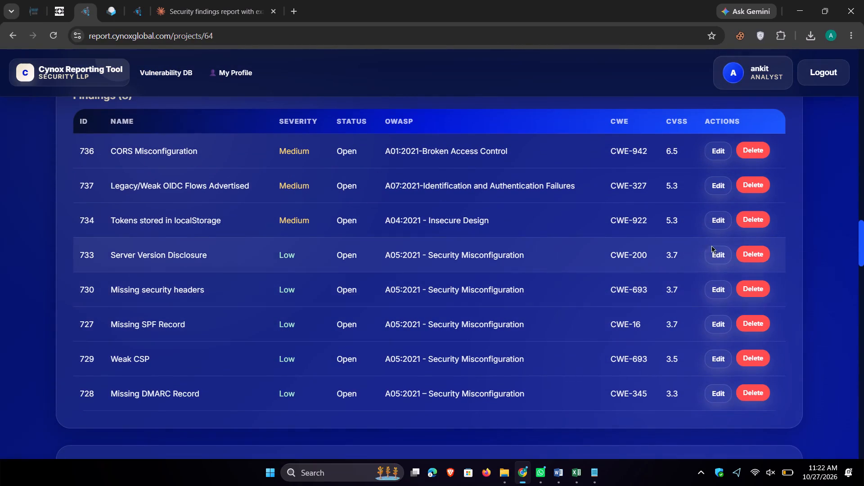
click(752, 255)
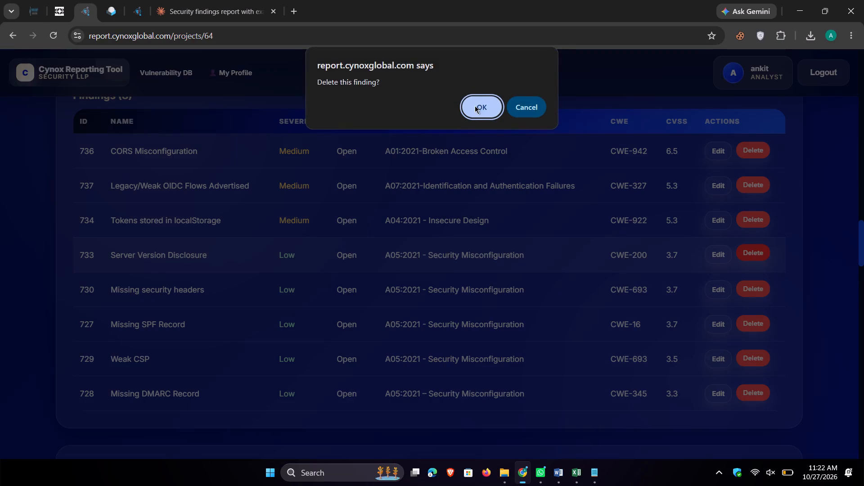
click(477, 106)
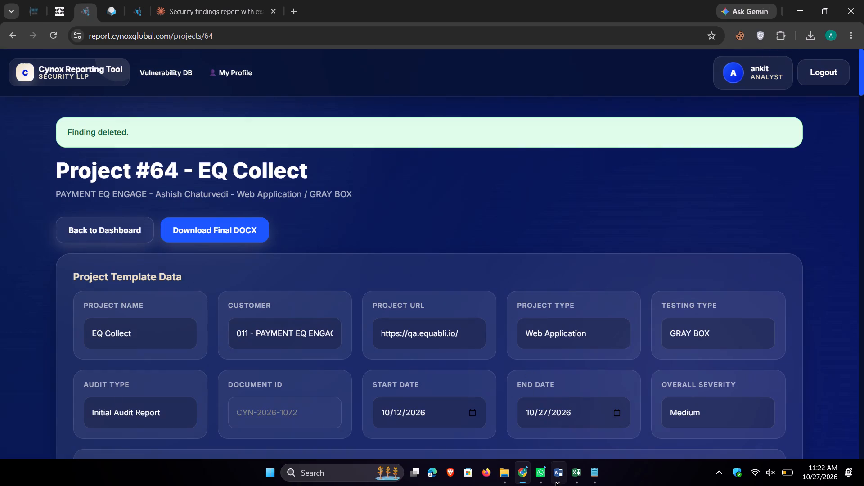
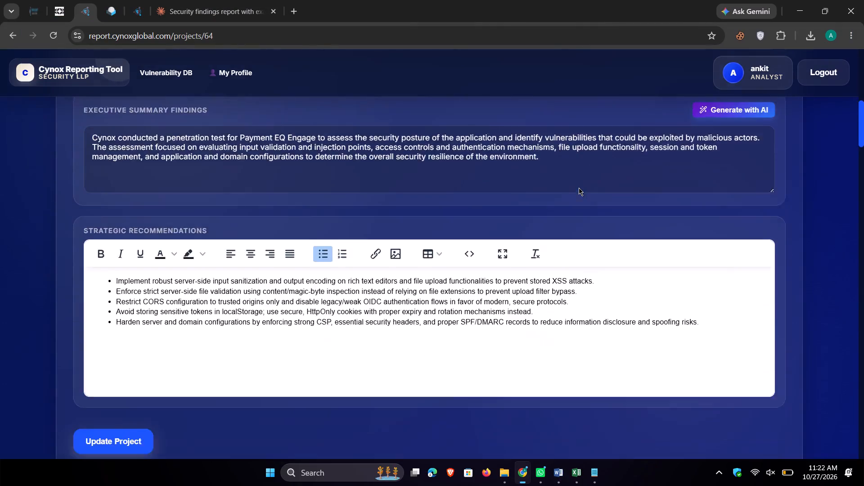
scroll(579, 188, down, 10)
scroll(579, 188, up, 1)
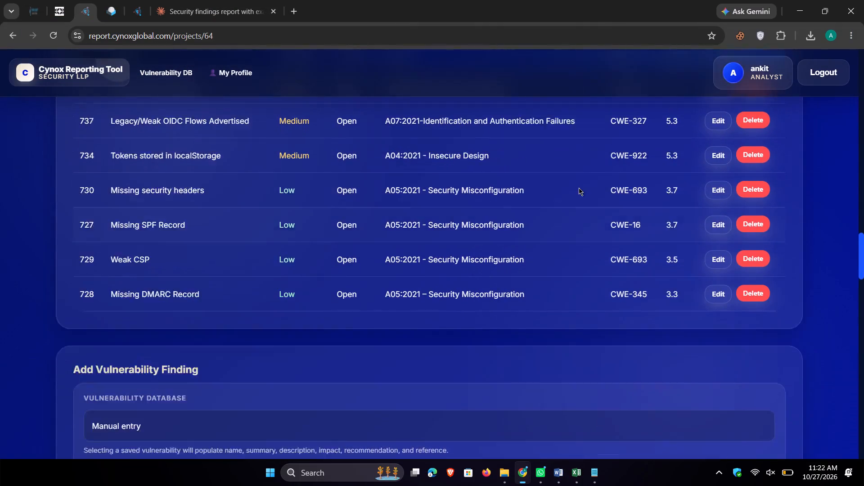
scroll(579, 188, up, 1)
click(752, 282)
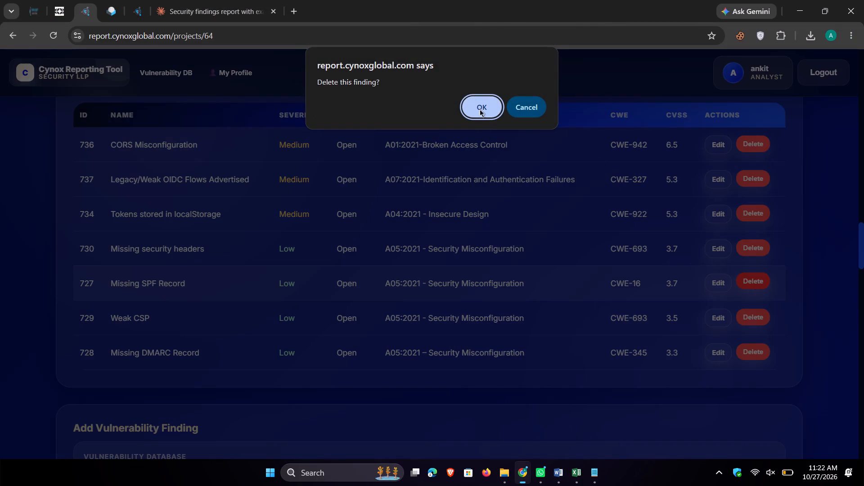
click(480, 105)
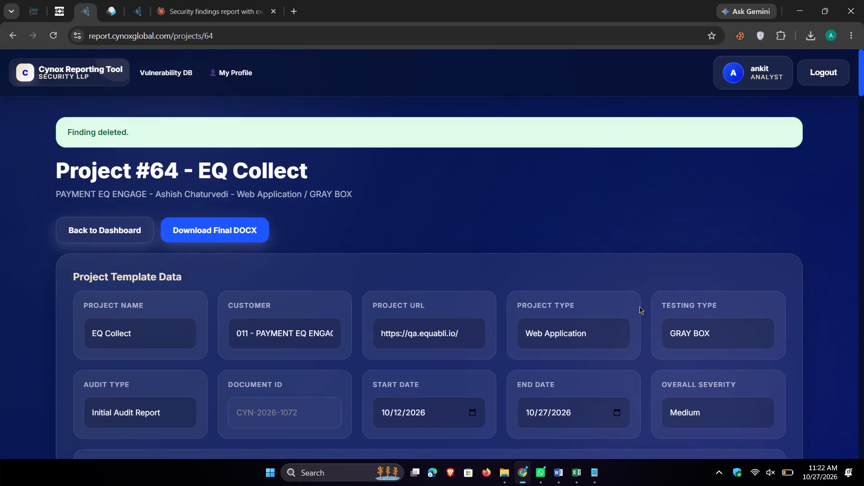
Delete the Missing DMARC Record finding from the EQ Collect project.
scroll(639, 306, down, 15)
scroll(639, 306, up, 2)
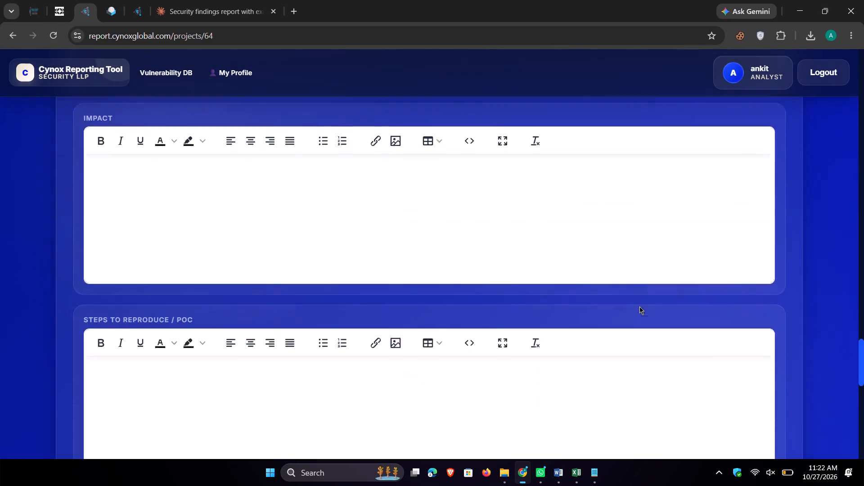
scroll(639, 306, up, 11)
scroll(639, 306, down, 12)
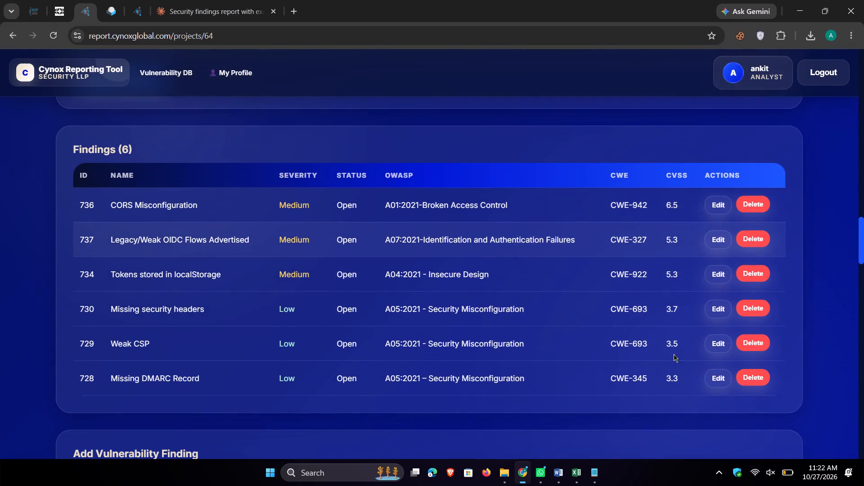
click(752, 371)
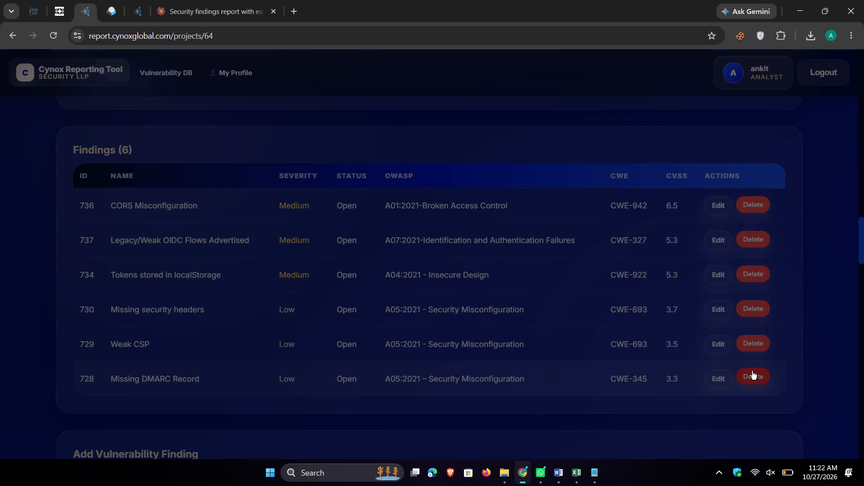
click(484, 105)
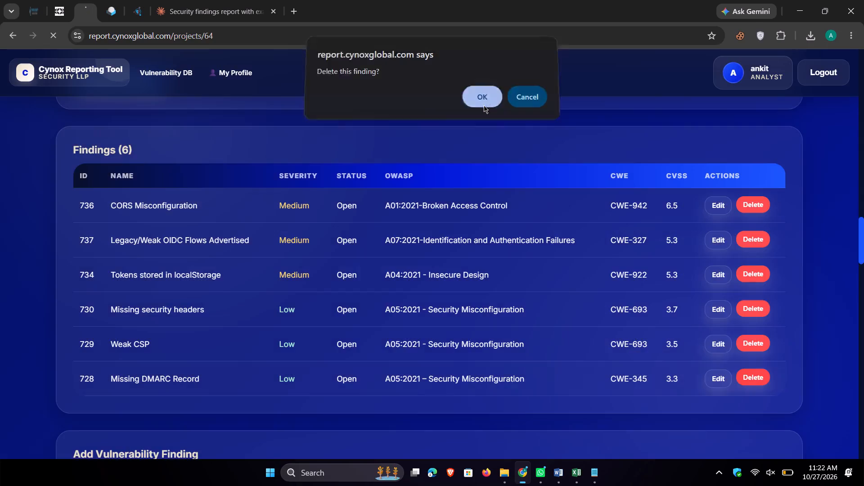
Delete the Missing security headers finding from the EQ Collect project.
scroll(540, 230, down, 4)
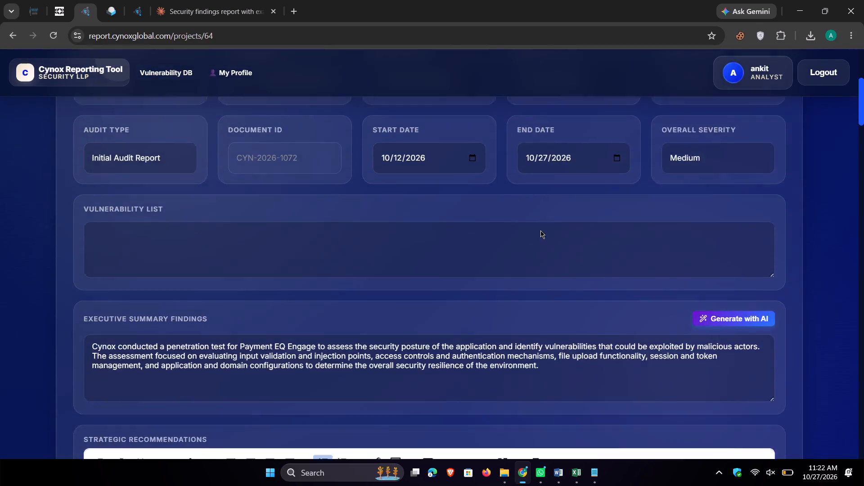
scroll(540, 230, down, 9)
scroll(540, 230, up, 6)
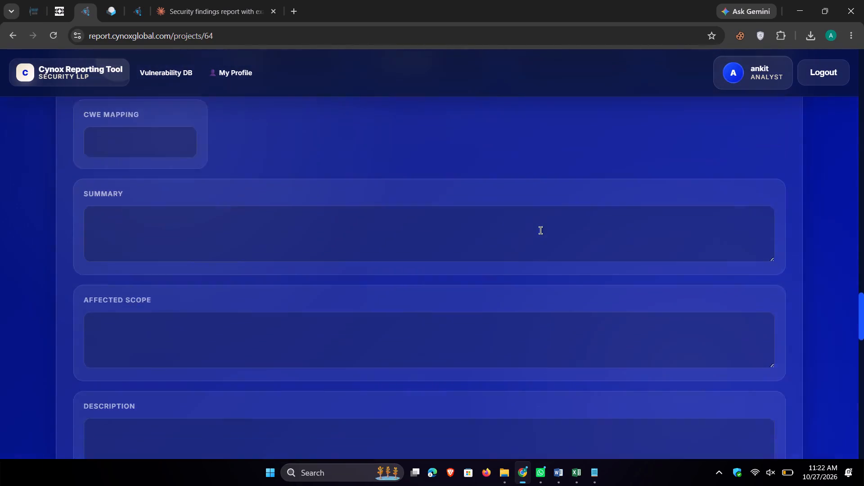
scroll(540, 230, up, 8)
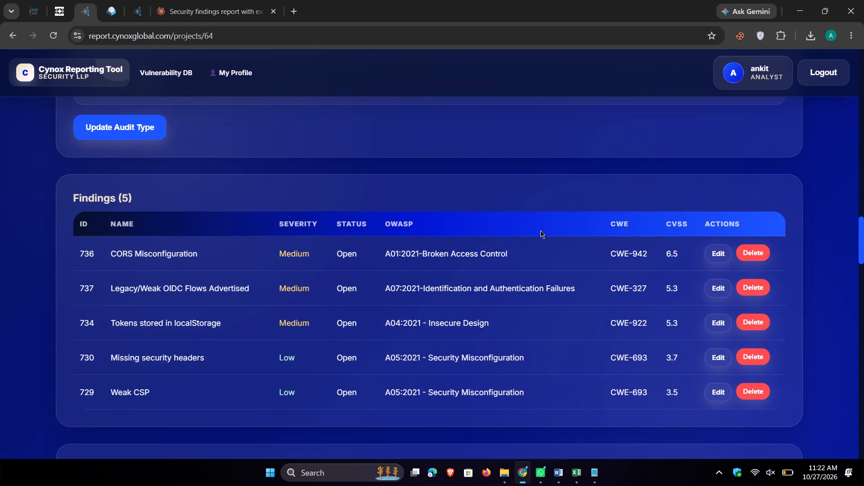
scroll(540, 230, up, 1)
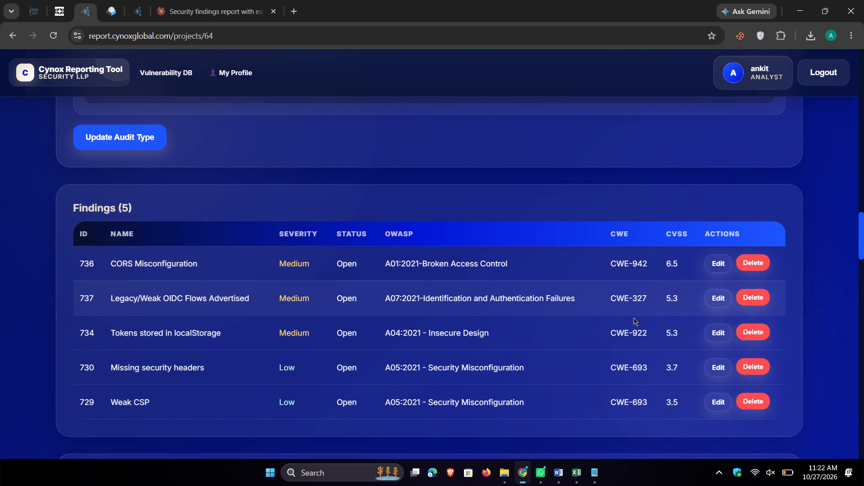
click(764, 363)
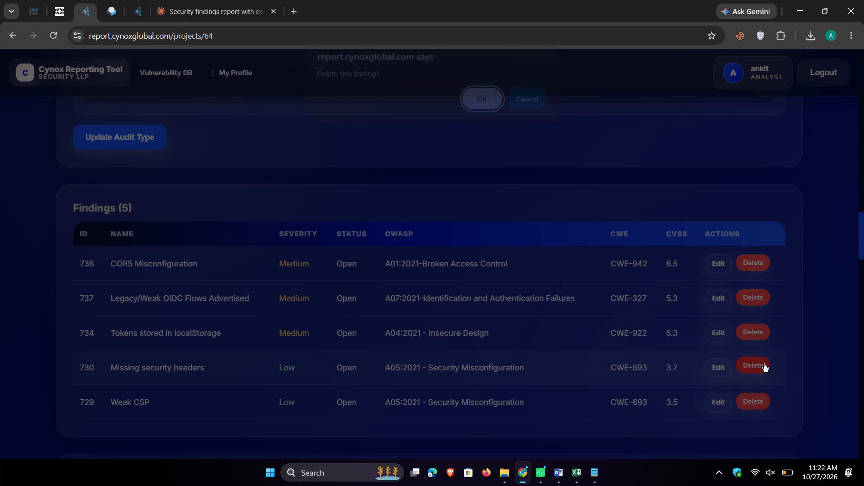
click(488, 104)
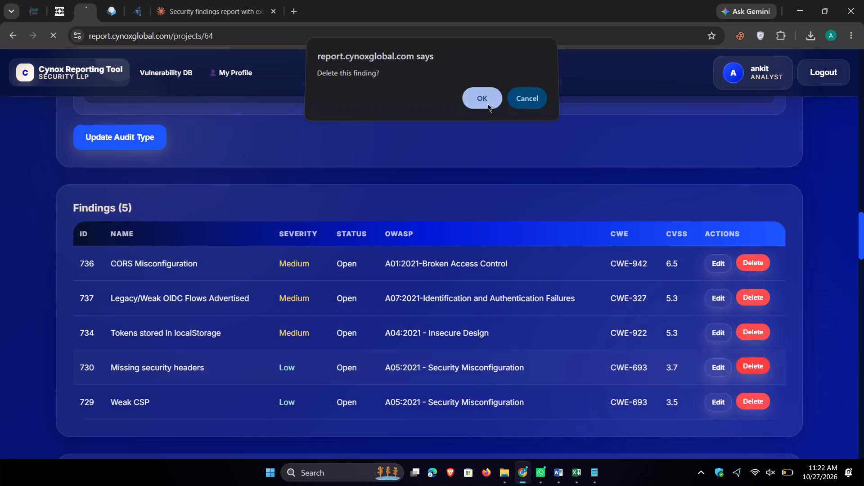
Review the EQ Collect project's remaining findings and the project sections above them.
scroll(427, 224, down, 3)
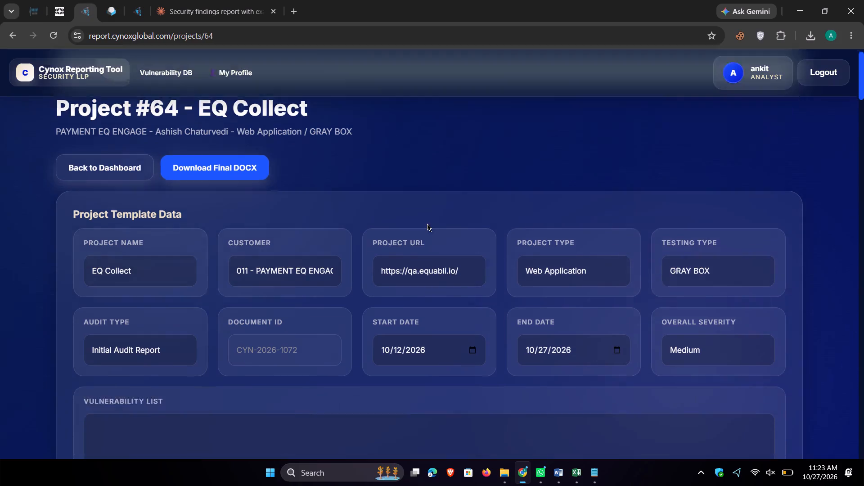
scroll(427, 224, down, 8)
scroll(427, 224, up, 1)
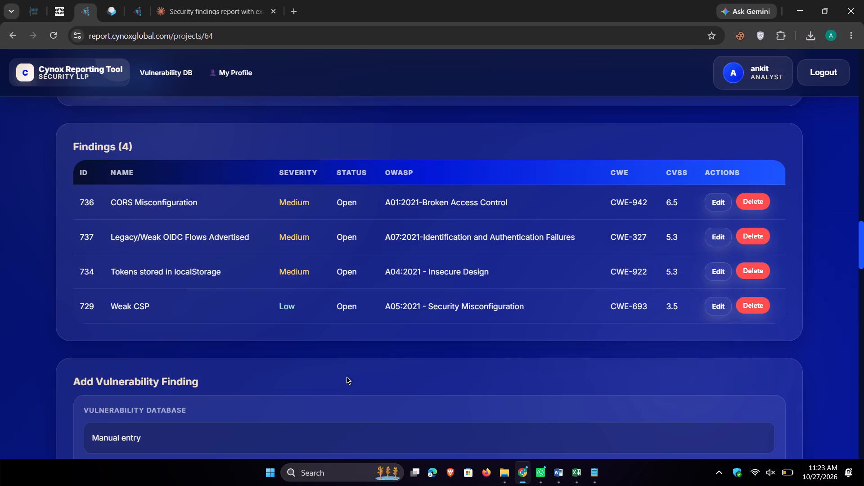
scroll(205, 134, up, 10)
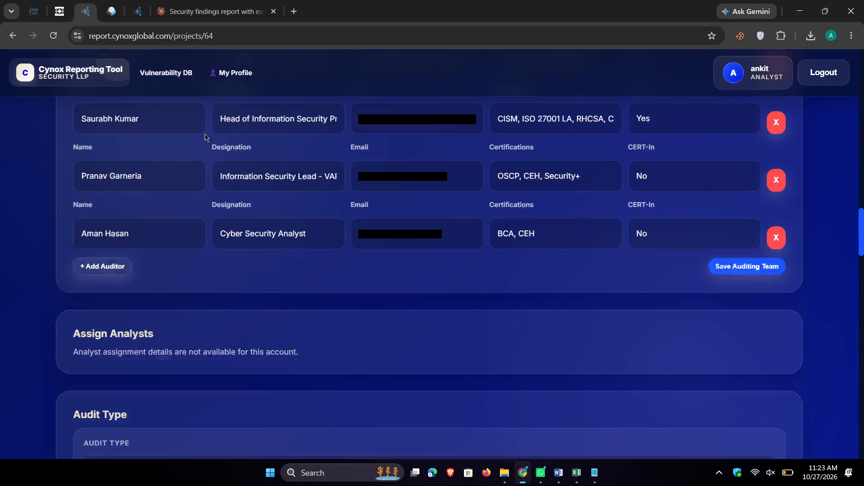
Generate and download the final DOCX report for the EQ Collect project.
scroll(211, 166, up, 7)
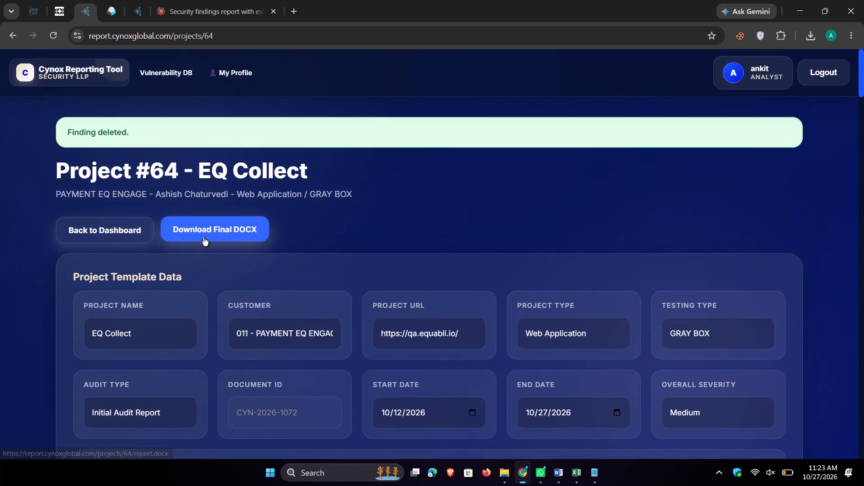
click(203, 237)
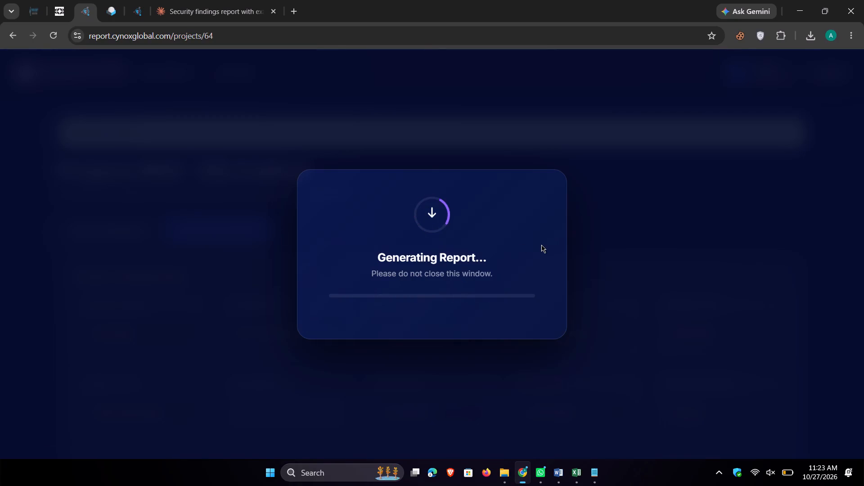
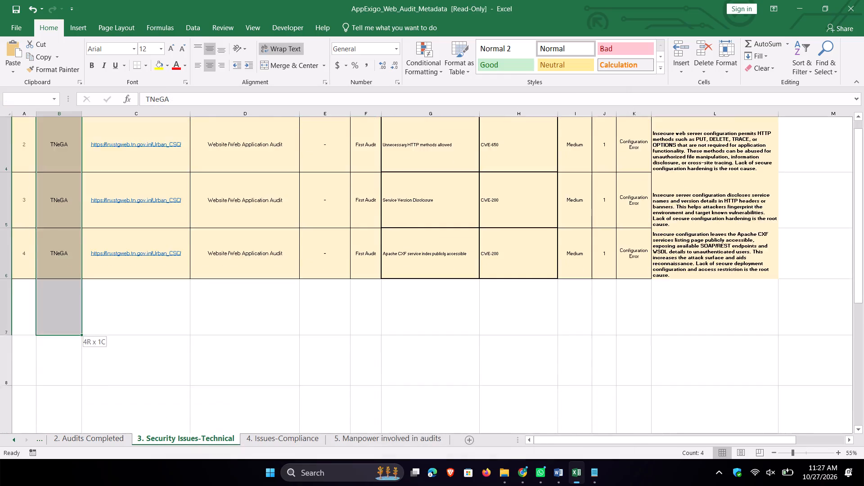
On the Security Issues-Technical sheet, fill the auditee organization cells B3:B6 with EQ ENGAGE.
drag(70, 445, 55, 143)
key(ctrl+v)
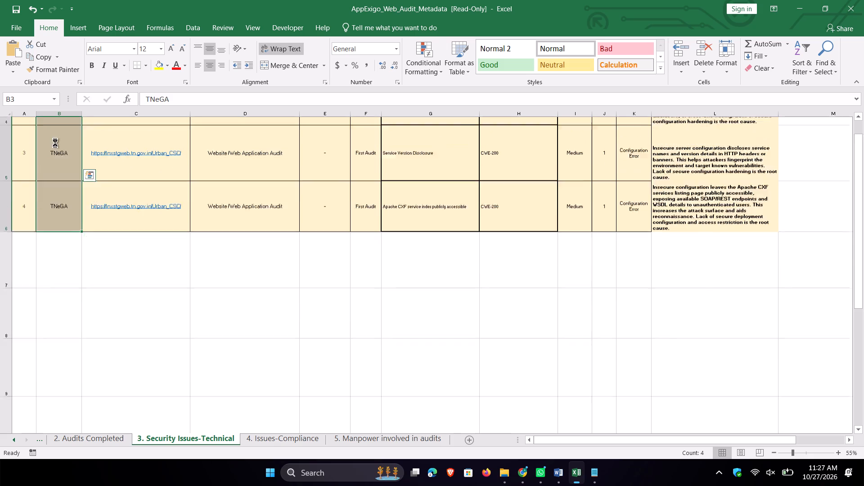
click(416, 267)
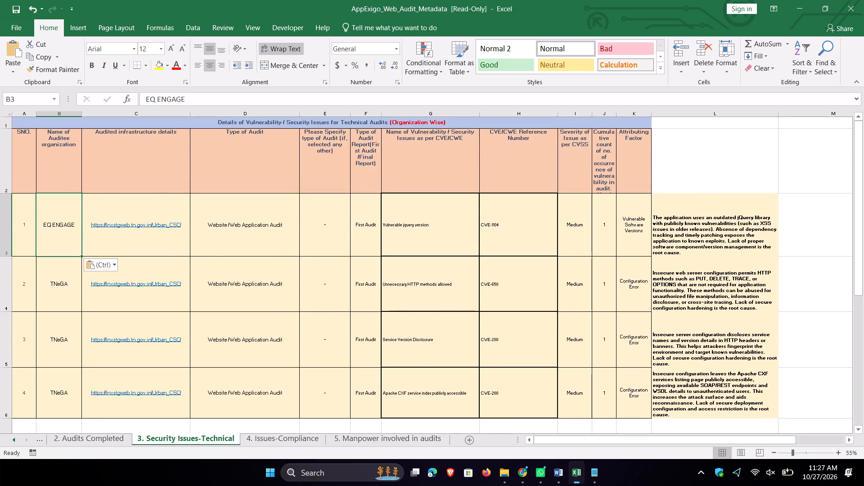
drag(81, 254, 87, 212)
scroll(80, 266, up, 2)
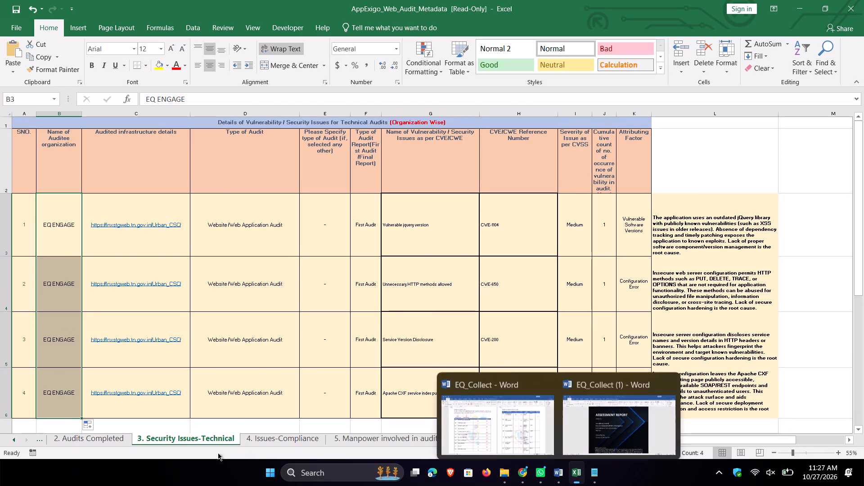
click(107, 444)
click(361, 297)
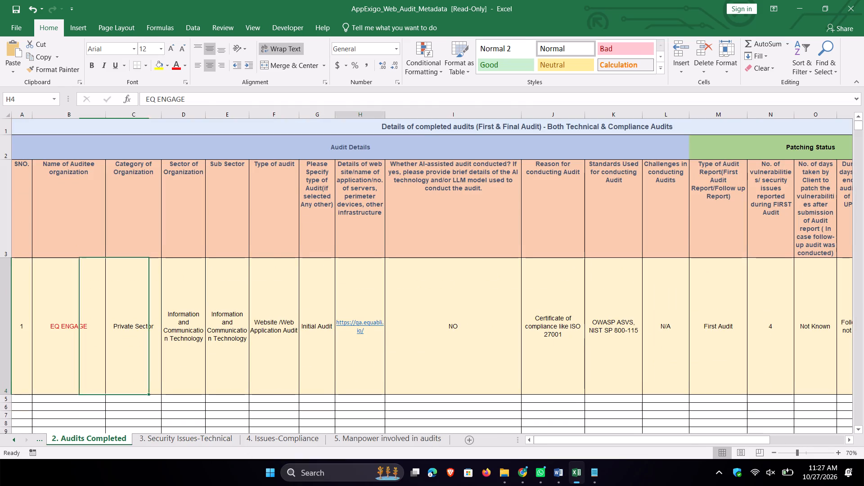
key(ctrl+c)
click(155, 437)
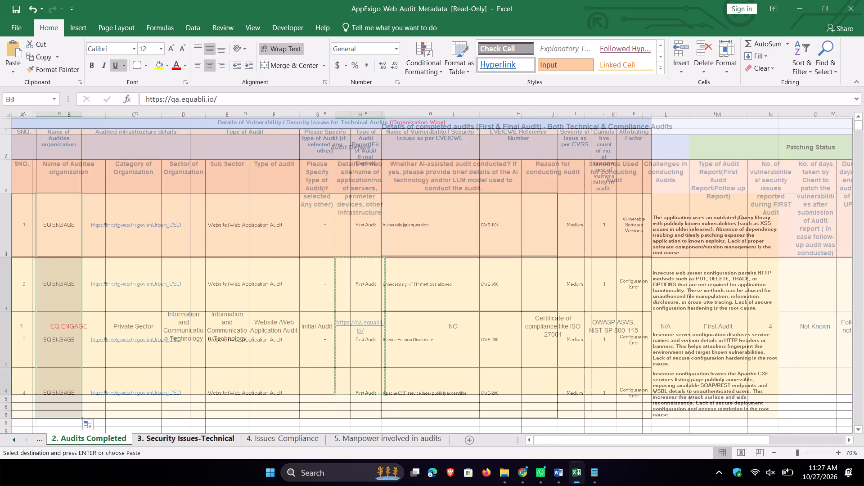
click(133, 210)
drag(133, 210, 142, 430)
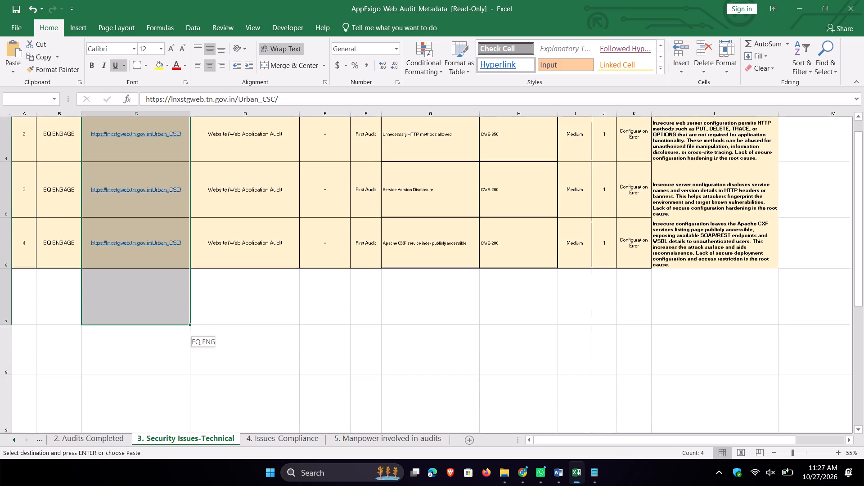
drag(142, 430, 140, 204)
key(ctrl+v)
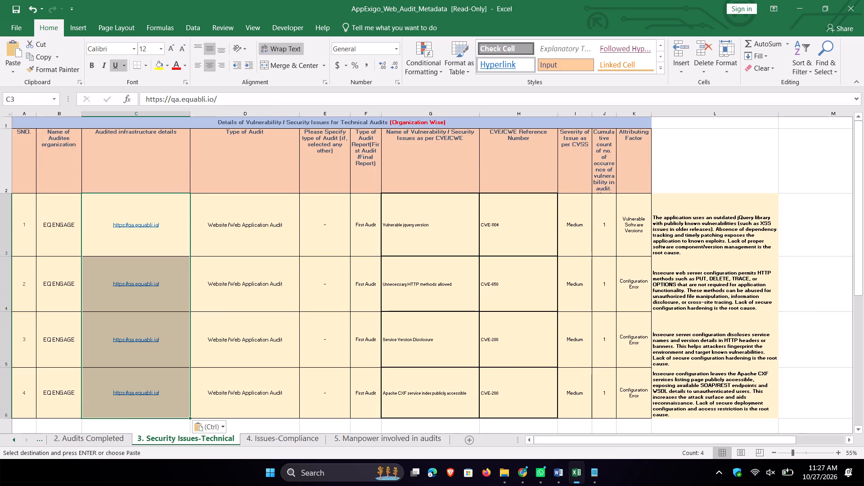
scroll(445, 241, down, 1)
scroll(442, 233, up, 1)
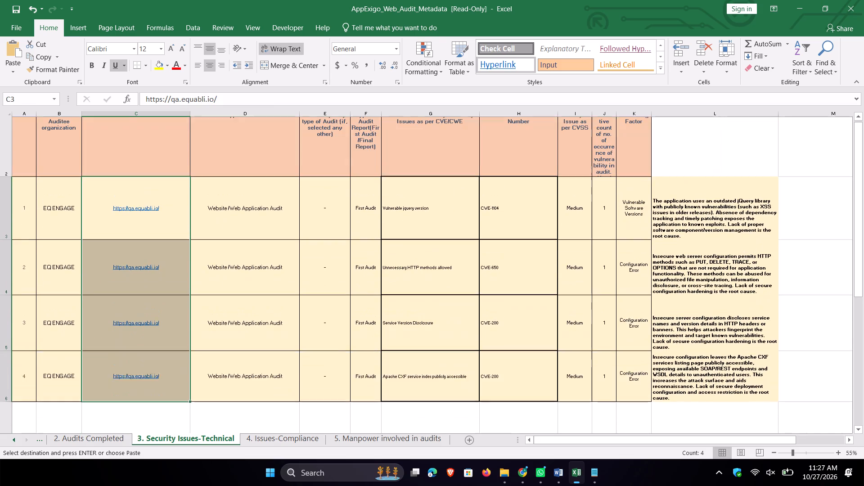
Switch to the EQ_Collect (1) report in Word and review its cover page, cover letter, contents and assessment information.
click(527, 485)
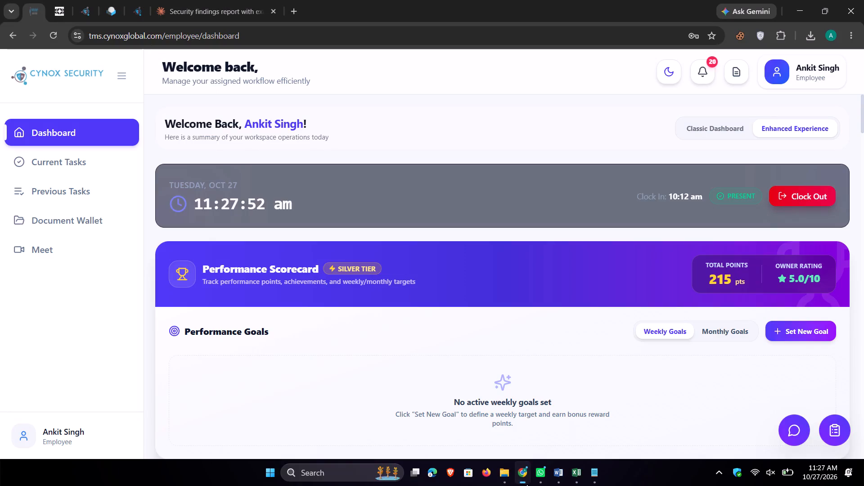
click(527, 485)
click(561, 481)
click(531, 400)
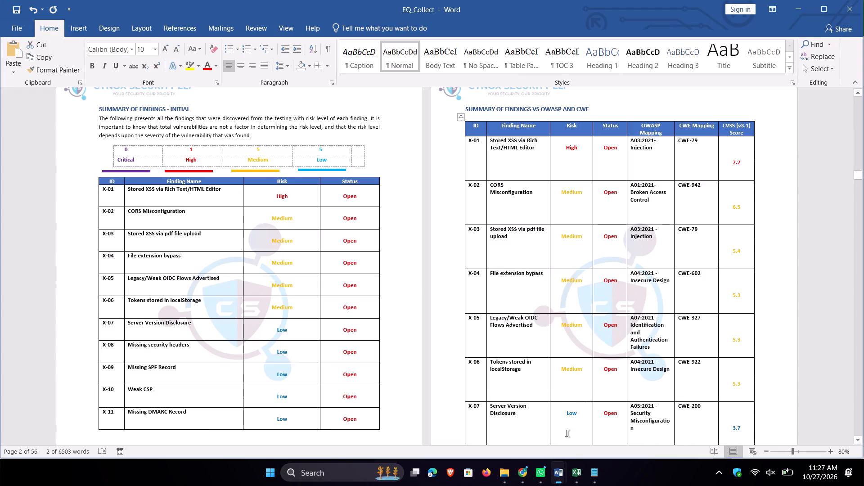
click(558, 481)
click(613, 404)
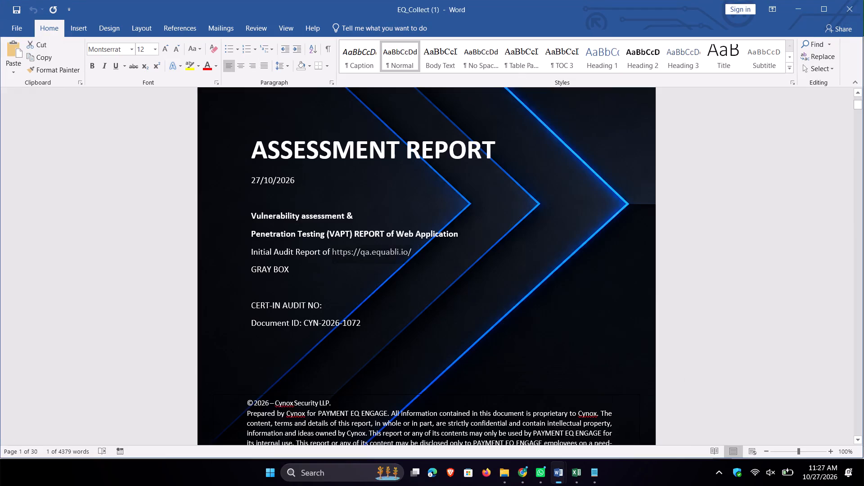
scroll(402, 270, up, 2)
scroll(401, 270, down, 10)
scroll(415, 267, down, 20)
scroll(415, 267, down, 4)
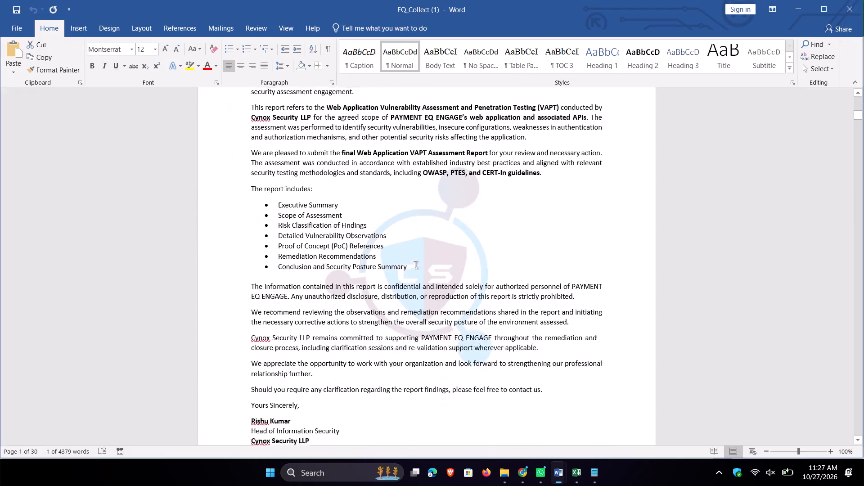
scroll(415, 265, down, 20)
scroll(415, 265, down, 9)
scroll(415, 265, down, 14)
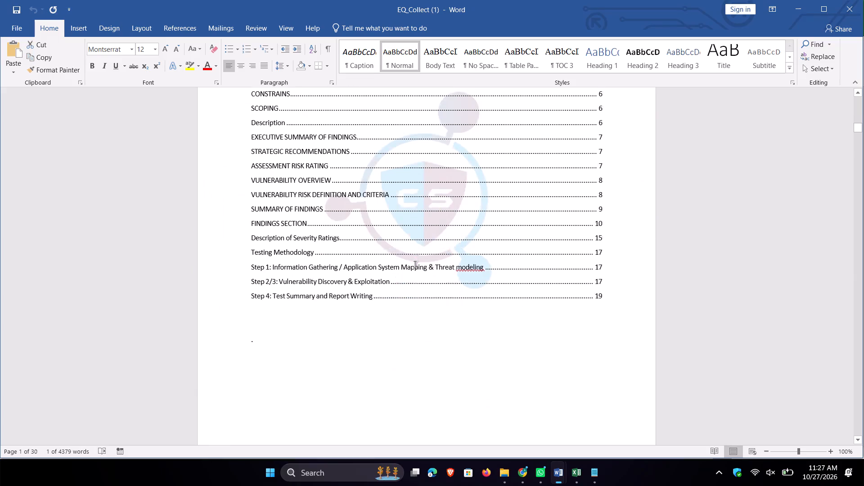
scroll(415, 265, down, 15)
scroll(415, 266, down, 6)
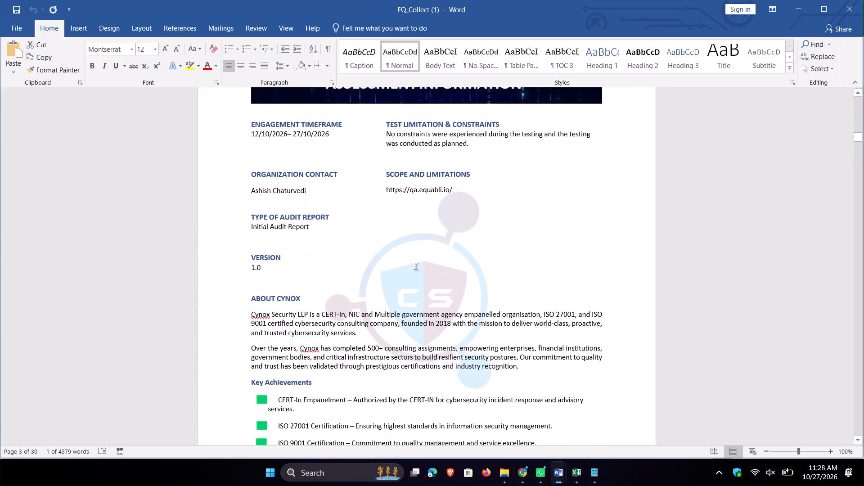
scroll(415, 266, down, 7)
In the cover letter, replace the word "final" before "Web Application VAPT Assessment Report" with "Initial".
scroll(415, 266, up, 19)
scroll(427, 264, up, 9)
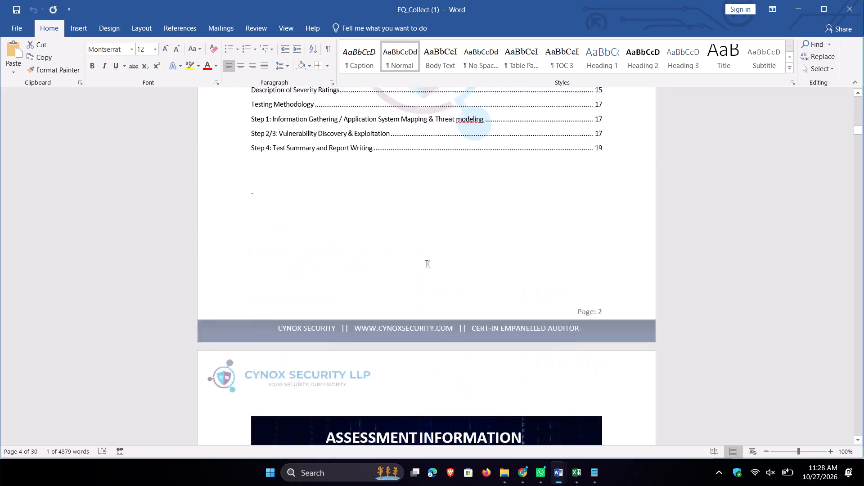
scroll(427, 264, up, 20)
scroll(427, 264, up, 20)
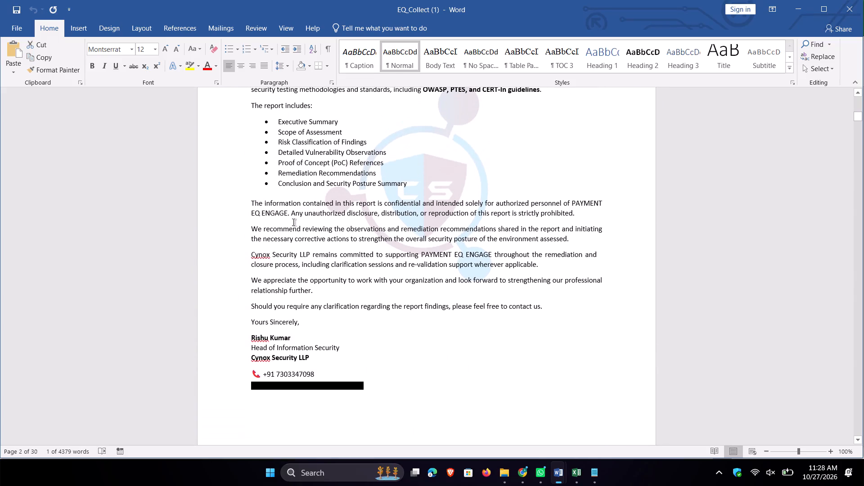
scroll(316, 218, up, 5)
double_click(346, 159)
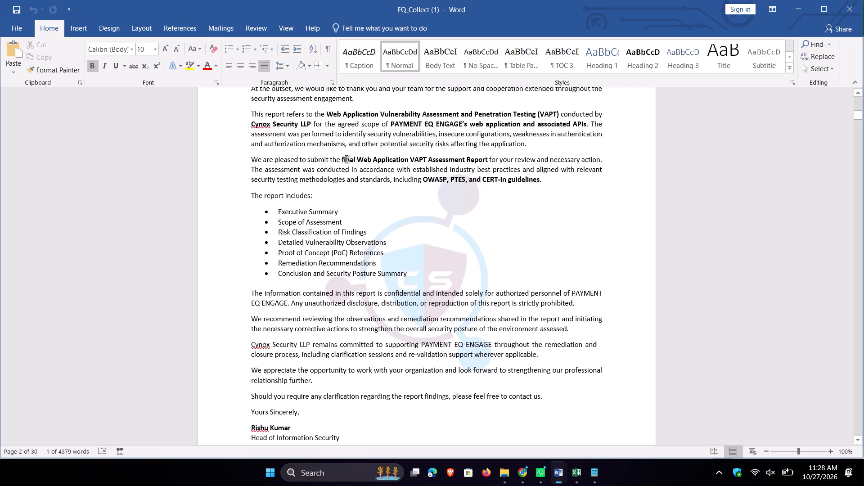
text(iN)
text(ITIAL)
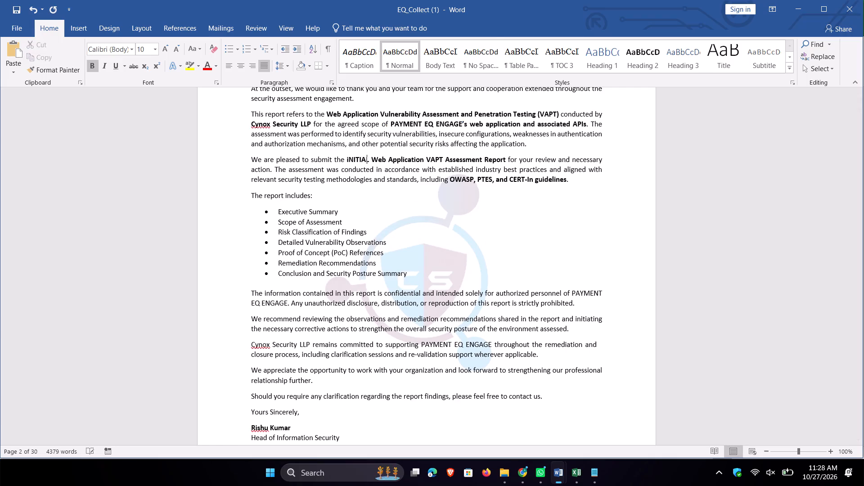
key(BackSpace)
key(BackSpace)
key(BackSpace)
key(BackSpace)
key(BackSpace)
key(BackSpace)
key(BackSpace)
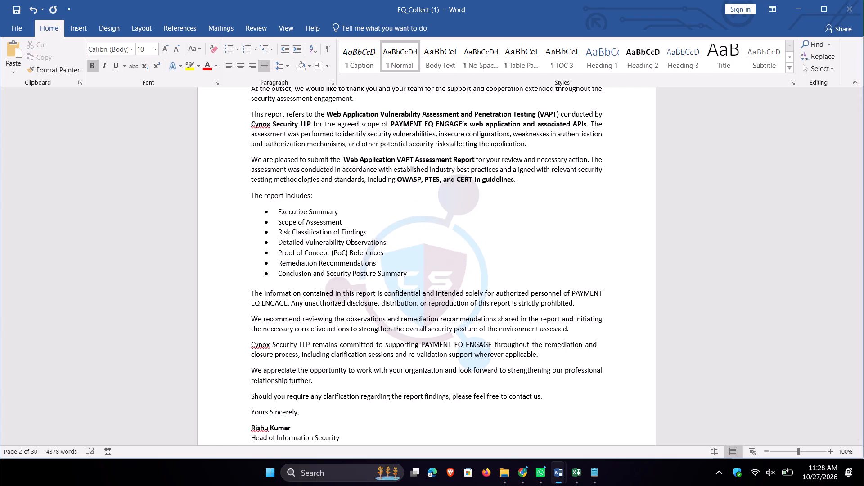
text(Initial)
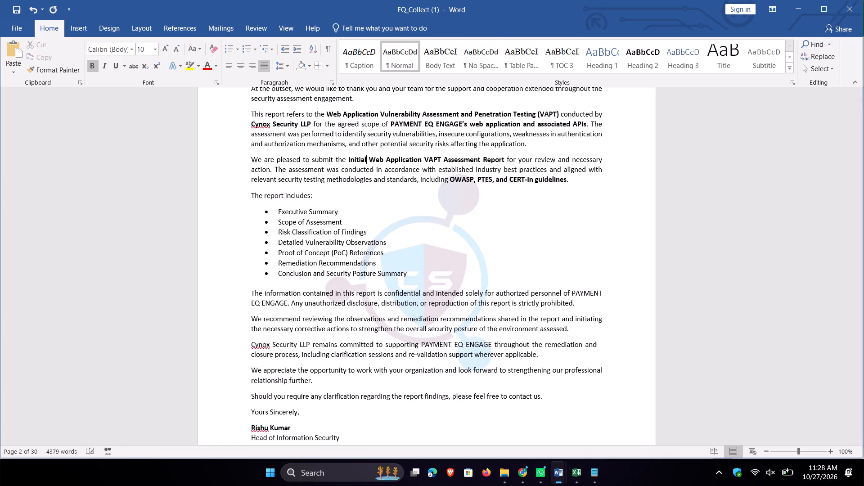
Enter a centred hyphen in the empty Phone Number cell of the Stakeholders table.
scroll(324, 165, down, 20)
scroll(324, 165, down, 1)
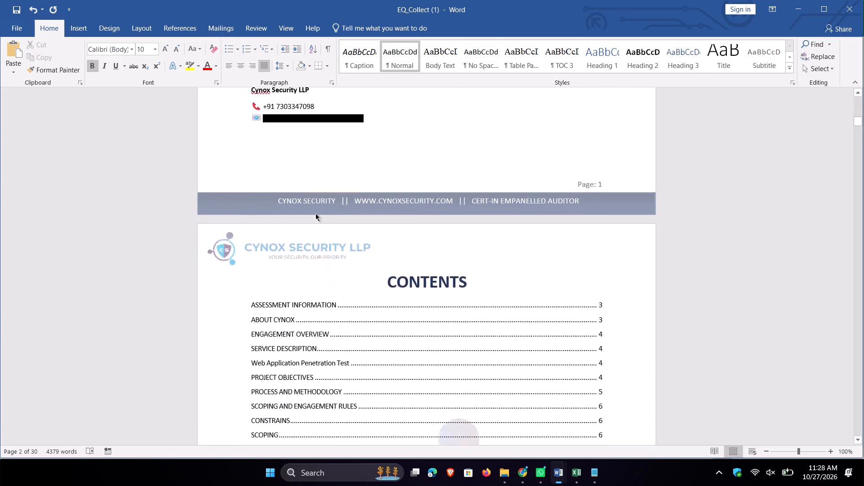
scroll(315, 213, up, 12)
scroll(318, 204, down, 8)
scroll(319, 207, down, 16)
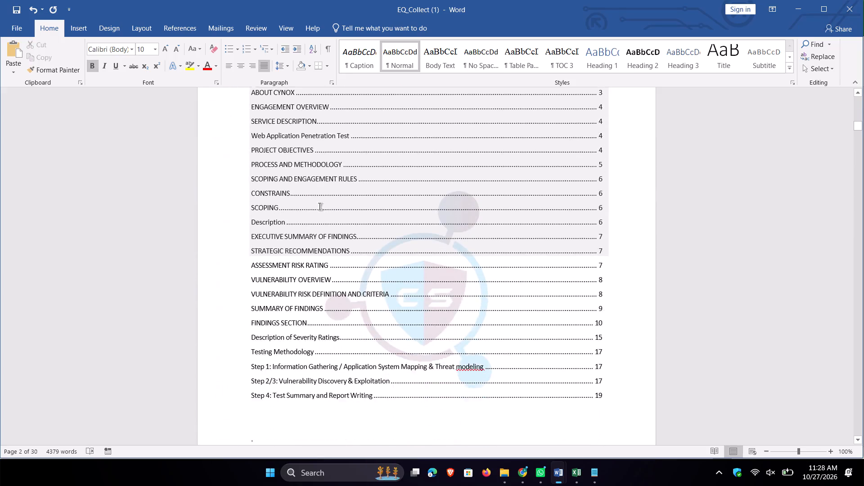
scroll(319, 207, down, 7)
scroll(319, 207, down, 20)
scroll(319, 207, down, 9)
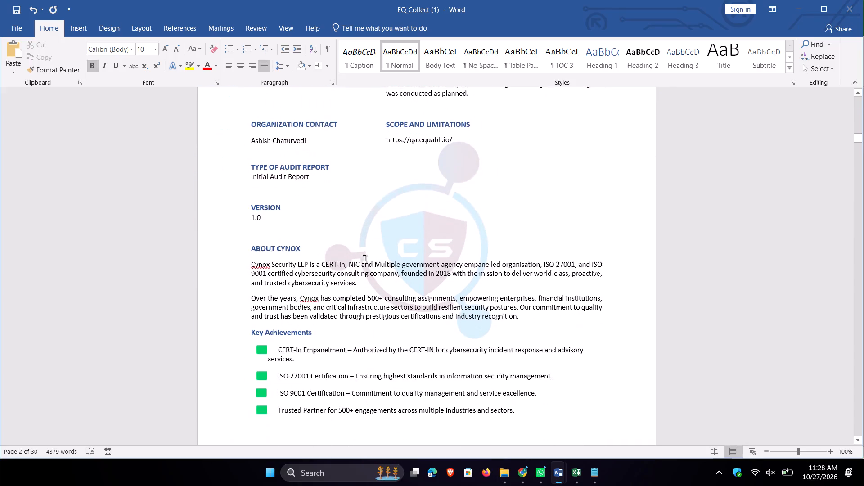
scroll(362, 253, down, 7)
scroll(361, 251, down, 16)
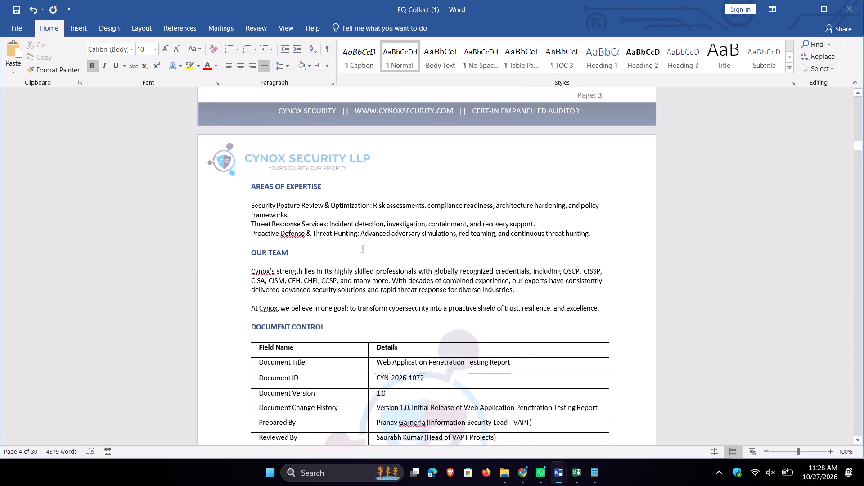
scroll(361, 248, down, 16)
scroll(361, 247, down, 16)
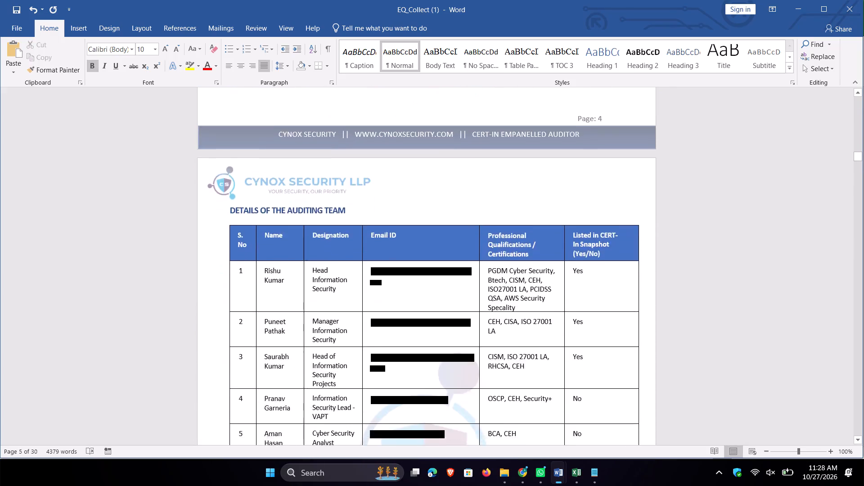
scroll(361, 247, down, 15)
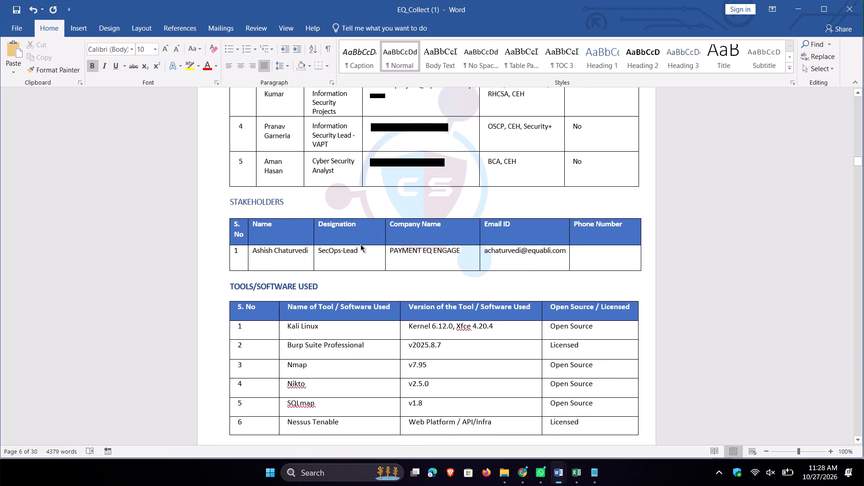
scroll(360, 244, down, 5)
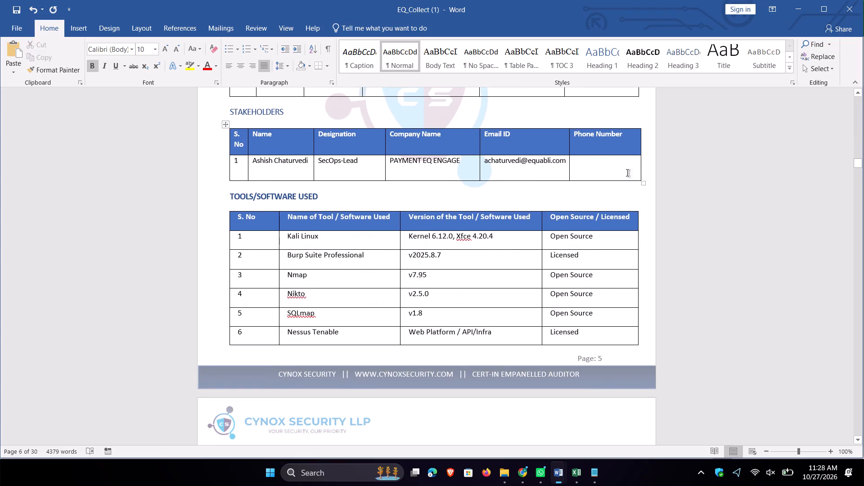
click(605, 160)
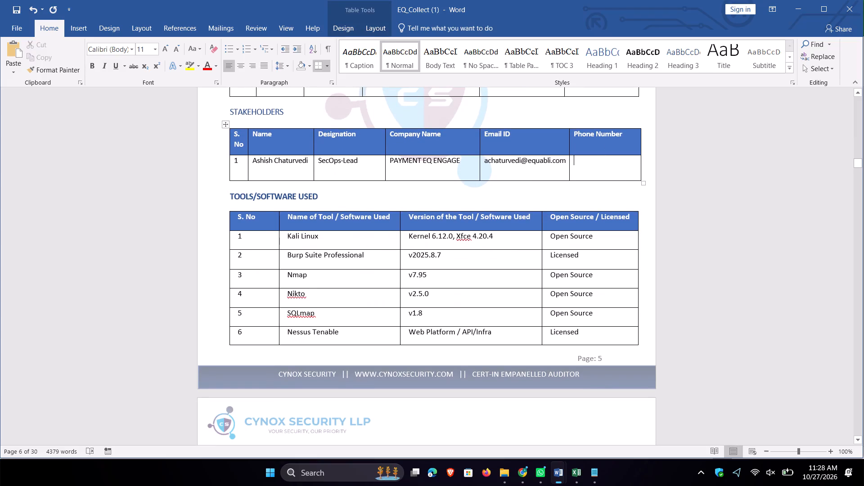
key(ctrl+e)
key(minus)
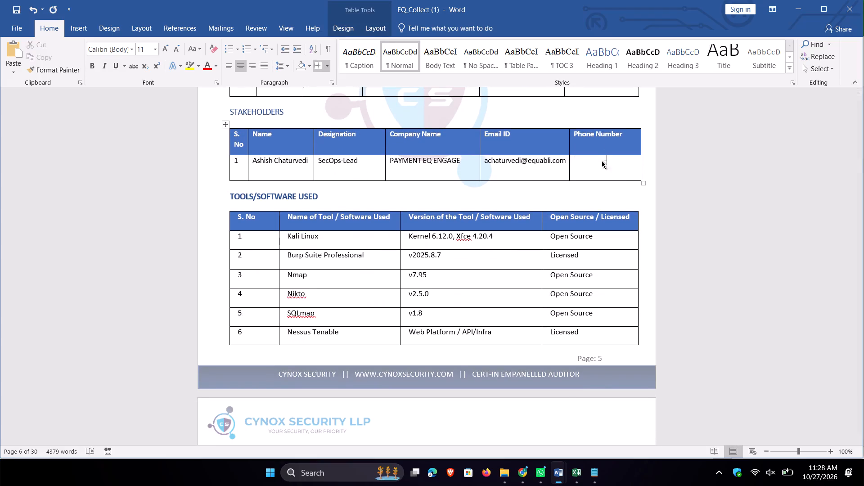
Review the report from the tools table through engagement overview, methodology and scoping to the executive summary and strategic recommendations.
scroll(507, 289, down, 6)
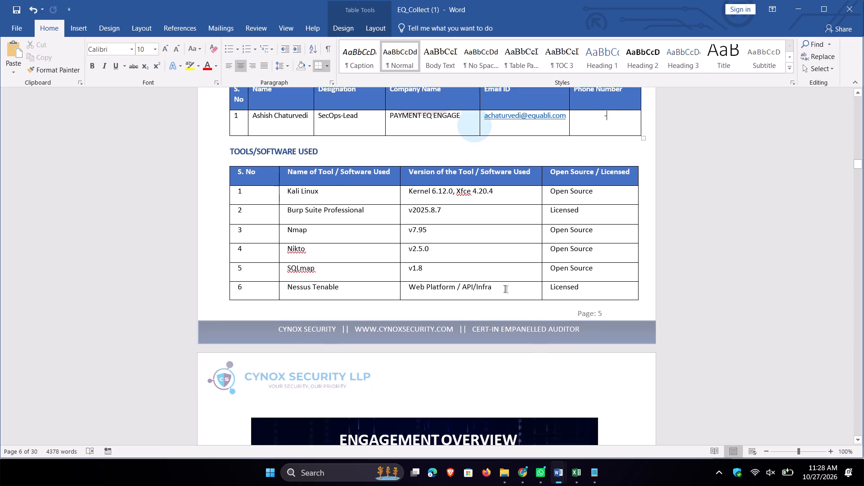
scroll(505, 289, down, 2)
scroll(473, 298, down, 20)
scroll(473, 298, down, 15)
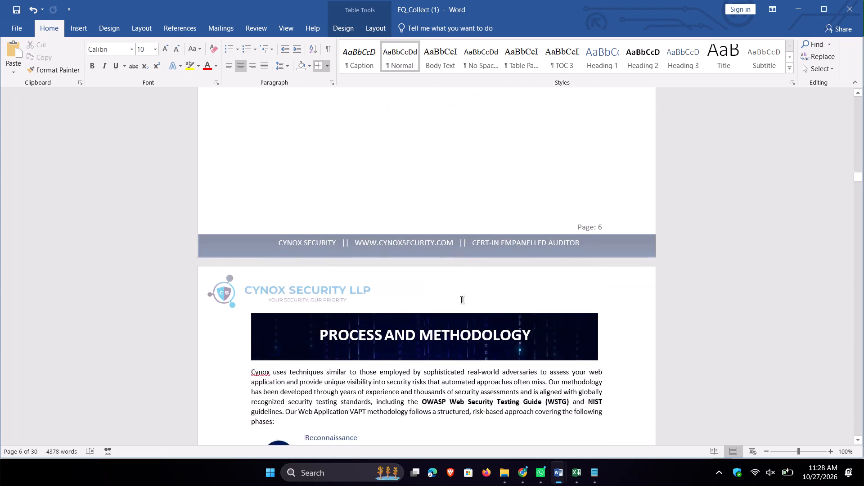
scroll(461, 300, down, 17)
scroll(461, 300, down, 16)
scroll(461, 300, down, 8)
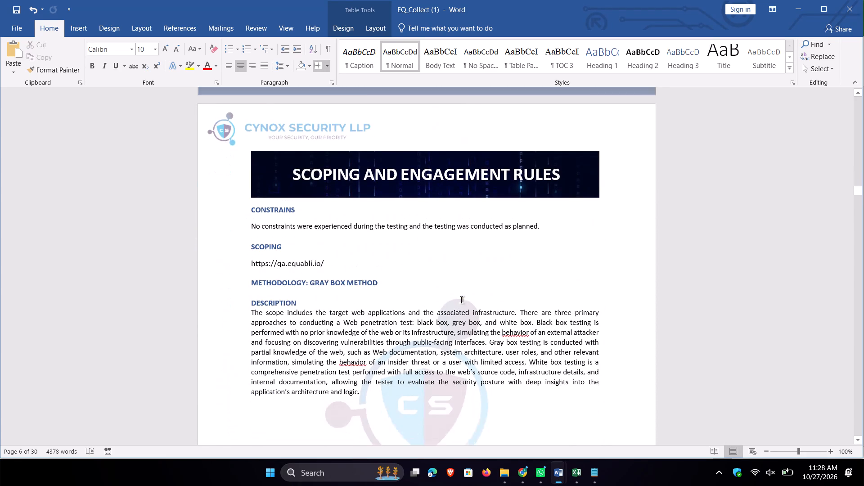
scroll(335, 306, down, 12)
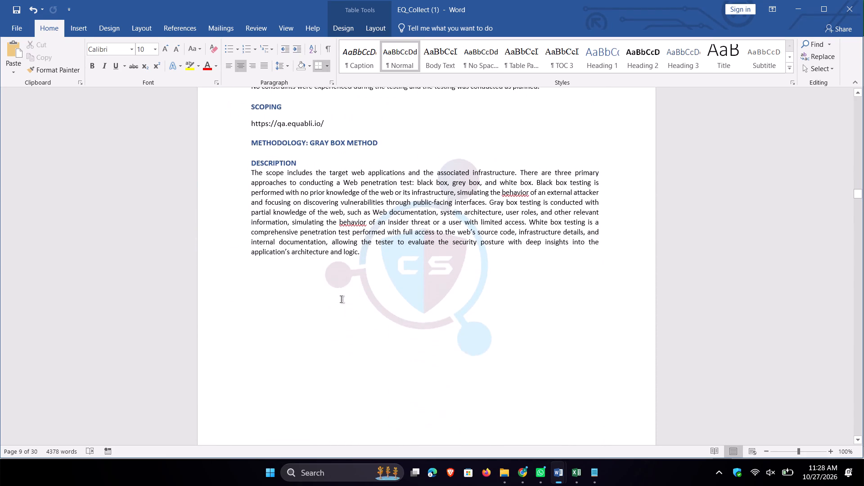
scroll(341, 299, down, 18)
scroll(342, 296, down, 7)
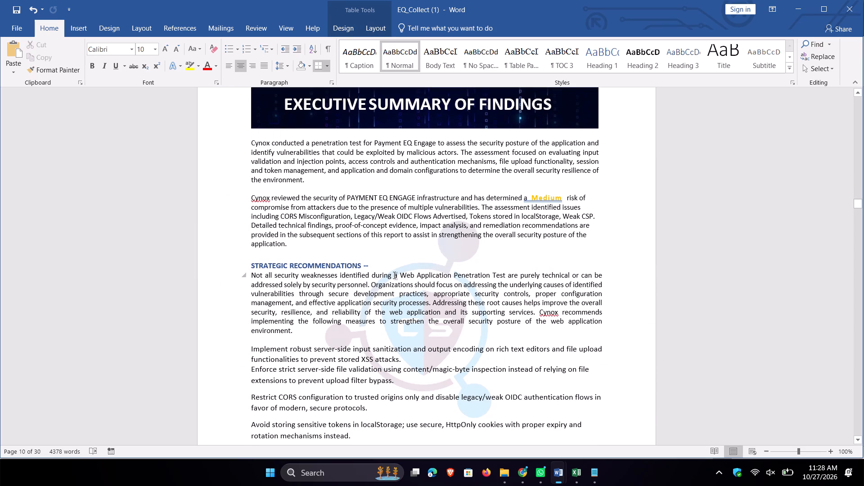
scroll(453, 280, down, 8)
scroll(391, 303, down, 6)
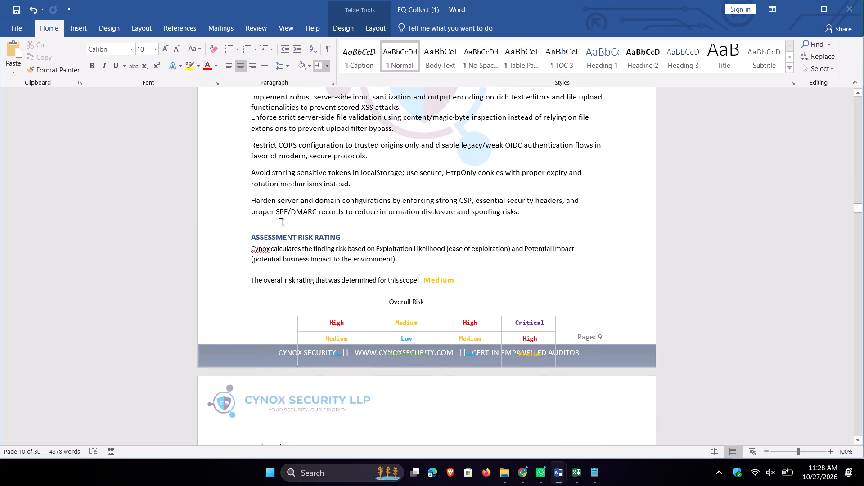
Format the five recommendation paragraphs under Strategic Recommendations as a bulleted list.
scroll(242, 179, up, 4)
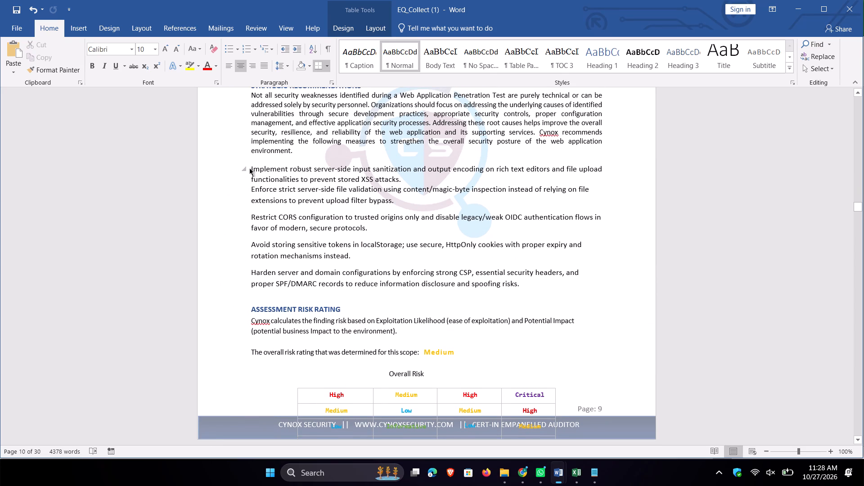
click(249, 168)
drag(222, 170, 216, 279)
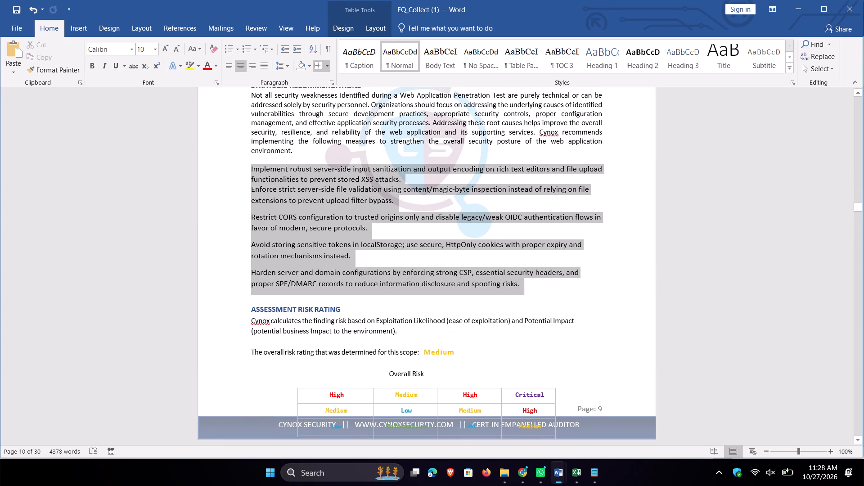
drag(216, 279, 216, 280)
click(227, 49)
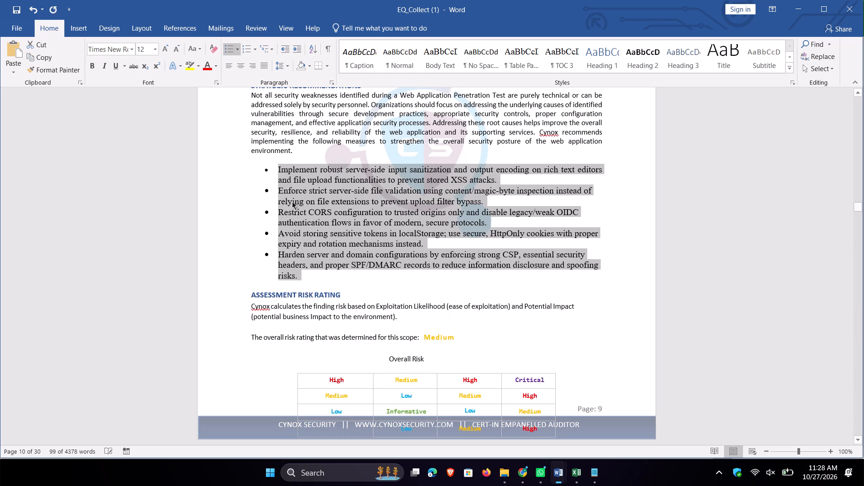
Set the bulleted strategic recommendations to font size 10 in Calibri (Body).
double_click(175, 49)
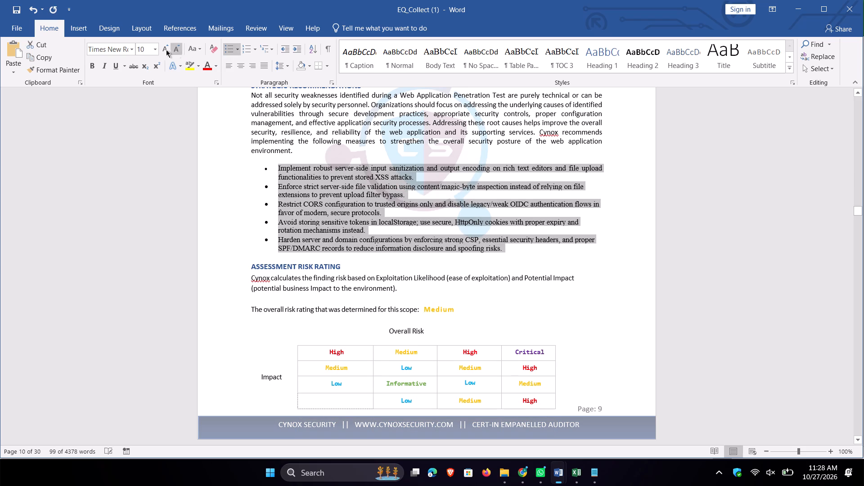
click(131, 50)
click(113, 88)
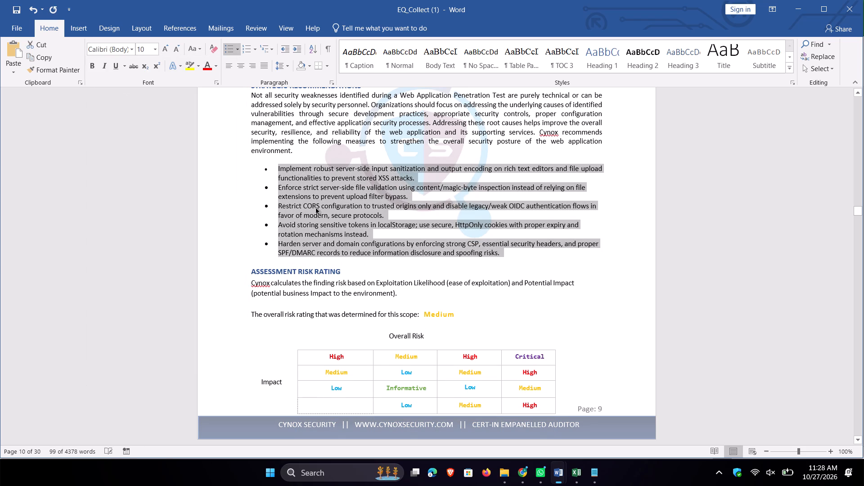
click(287, 121)
click(335, 196)
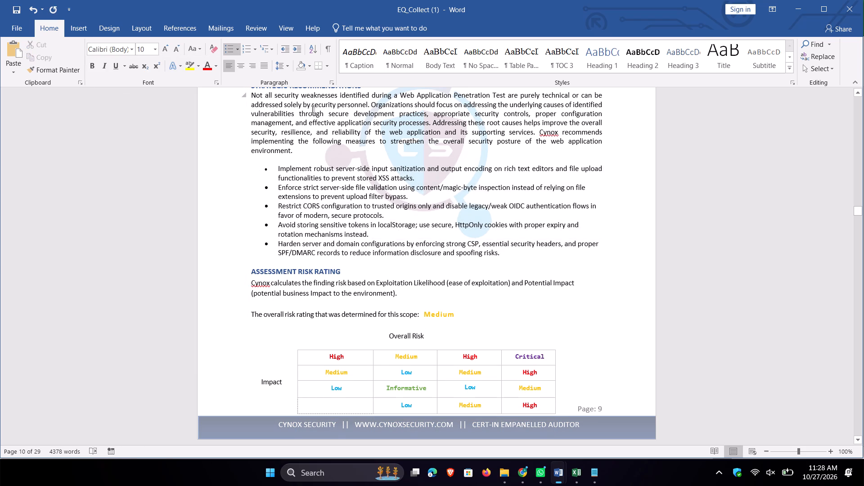
click(312, 109)
click(319, 205)
click(265, 265)
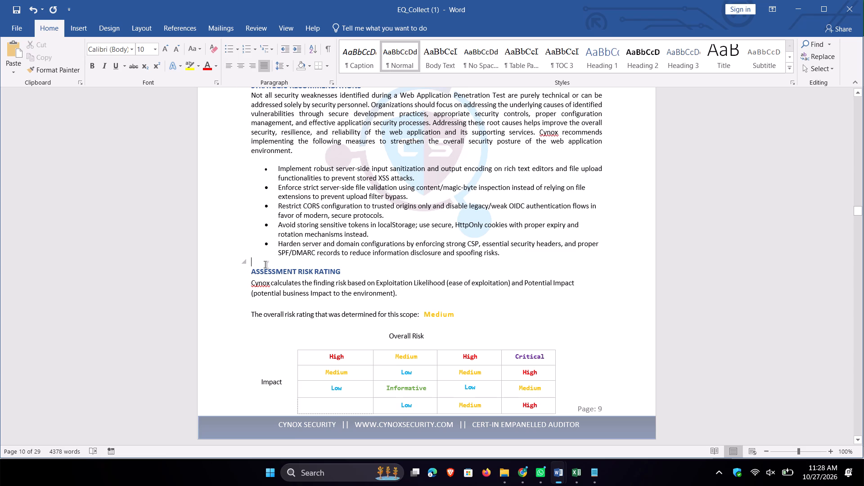
Examine the executive summary layout, assessment risk rating, vulnerability overview, initial summary of findings and OWASP/CWE mapping table.
scroll(339, 274, down, 7)
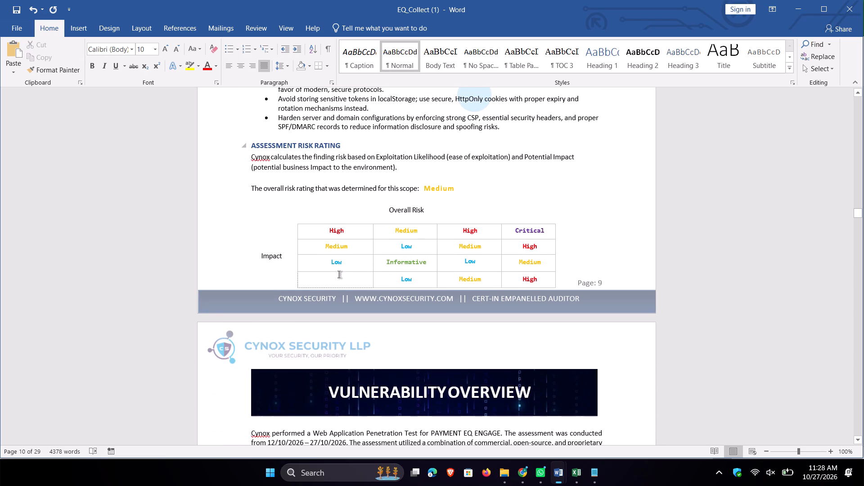
scroll(339, 274, down, 6)
scroll(339, 273, up, 11)
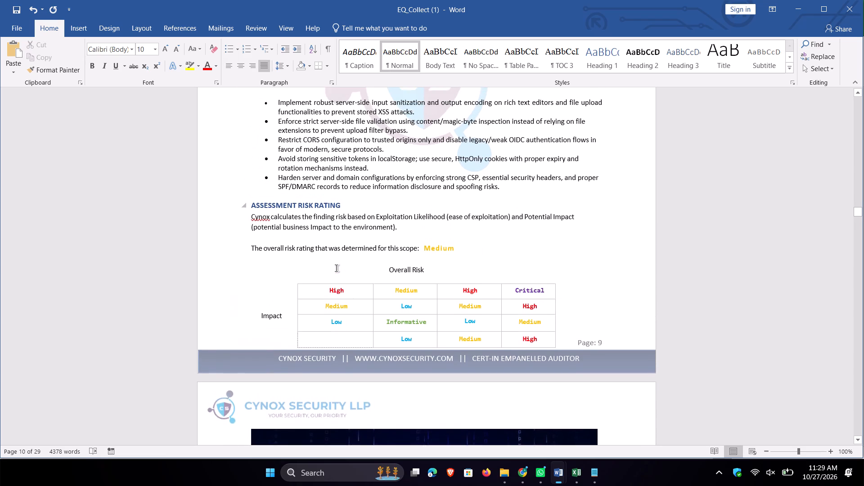
scroll(336, 268, up, 10)
scroll(296, 205, up, 10)
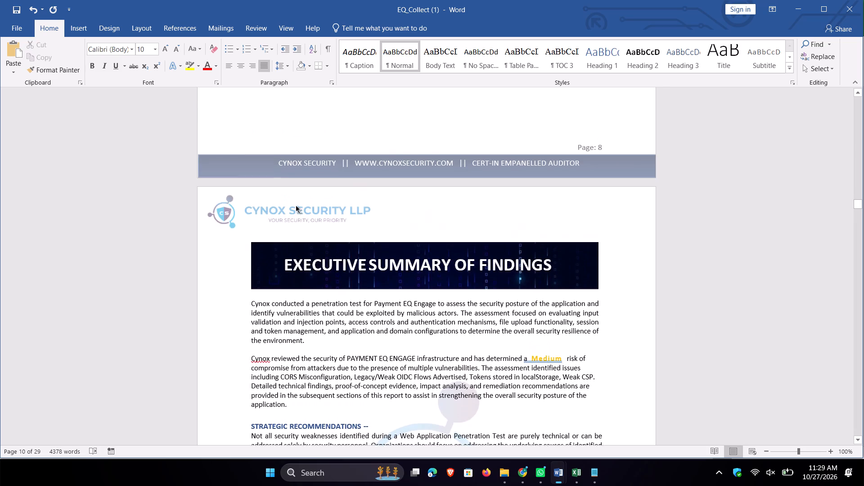
scroll(296, 205, up, 3)
scroll(279, 259, down, 17)
scroll(278, 259, down, 10)
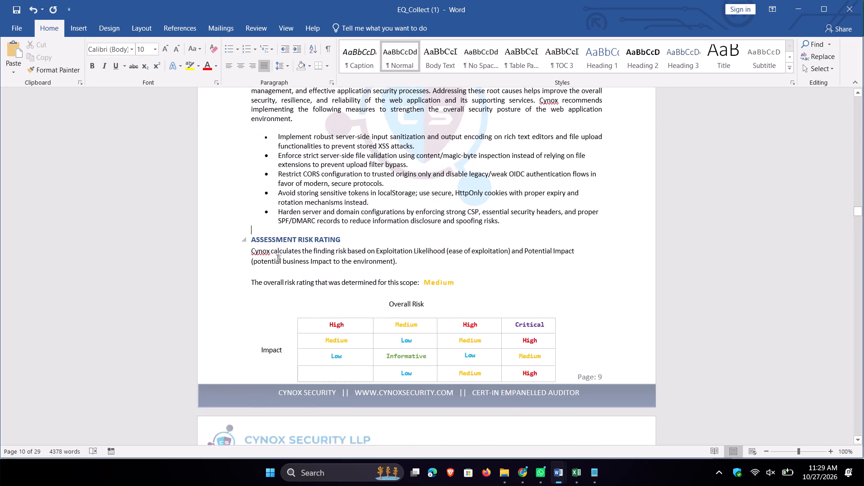
scroll(278, 258, down, 19)
scroll(276, 249, down, 15)
scroll(276, 249, down, 14)
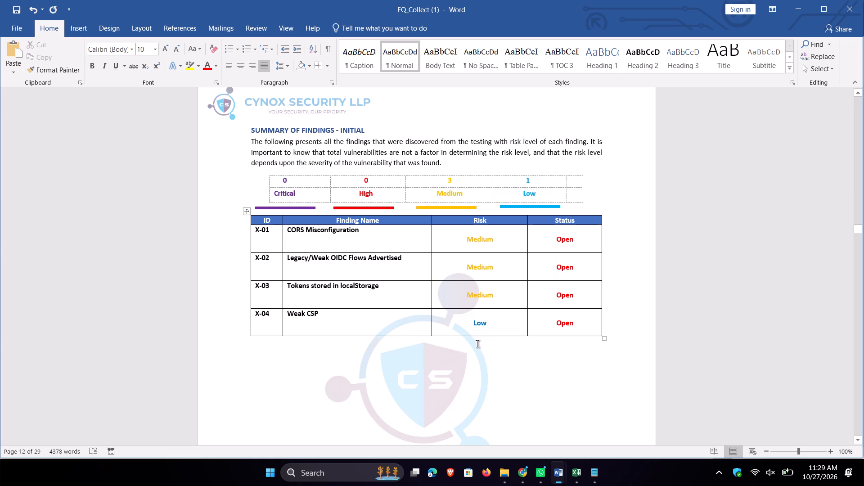
scroll(447, 349, down, 7)
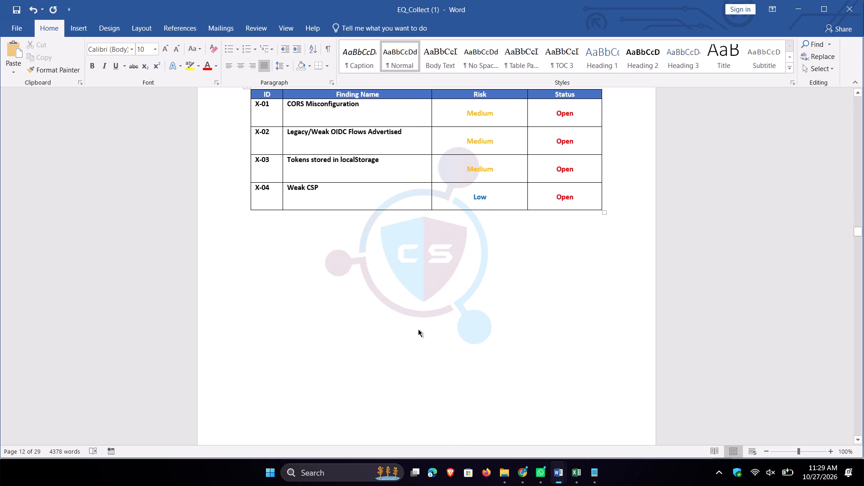
scroll(418, 326, down, 7)
scroll(418, 325, down, 16)
scroll(416, 319, down, 7)
scroll(416, 319, up, 5)
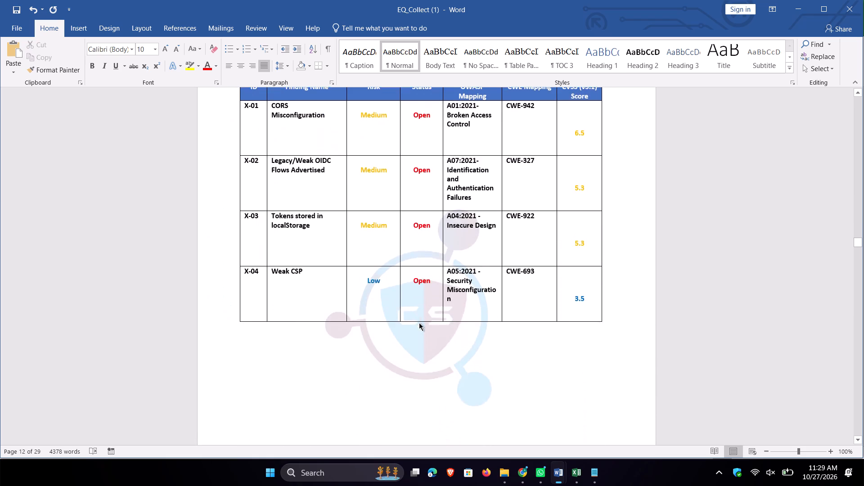
scroll(419, 323, up, 14)
scroll(361, 337, up, 18)
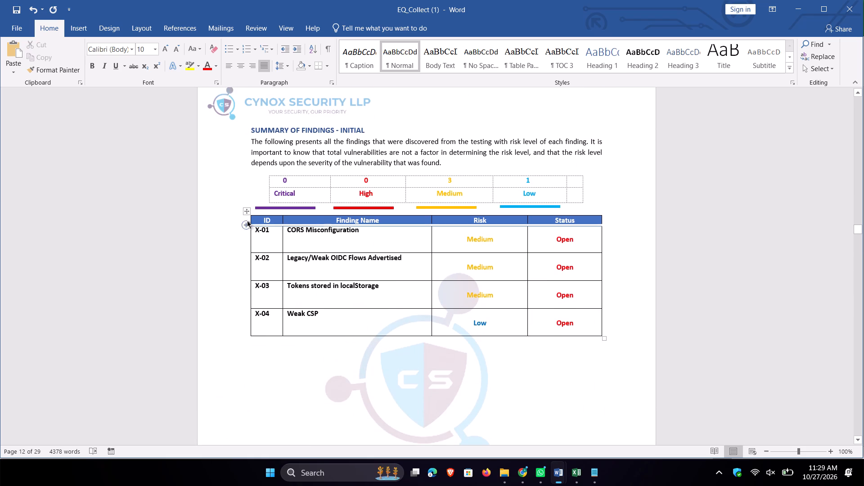
click(244, 209)
key(ctrl+c)
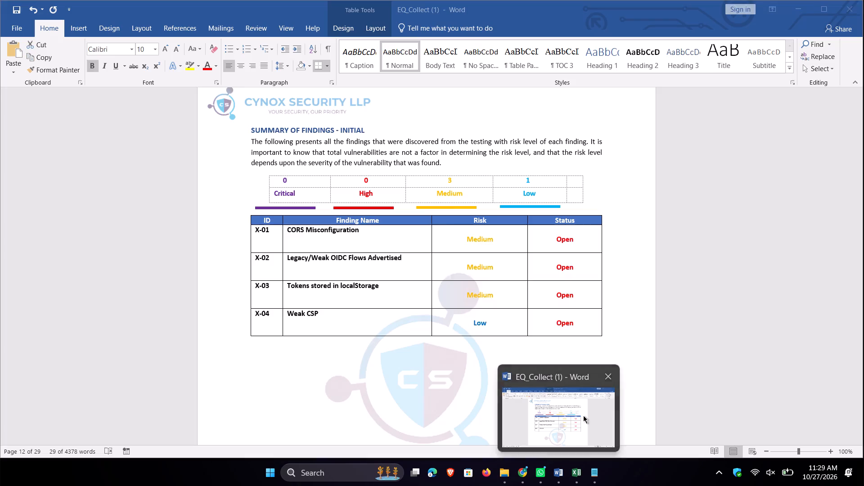
In finding X-01 CORS Misconfiguration, delete one extra blank line before the Observation heading and one before the Impact heading.
scroll(447, 315, down, 7)
scroll(409, 284, down, 9)
scroll(391, 284, down, 15)
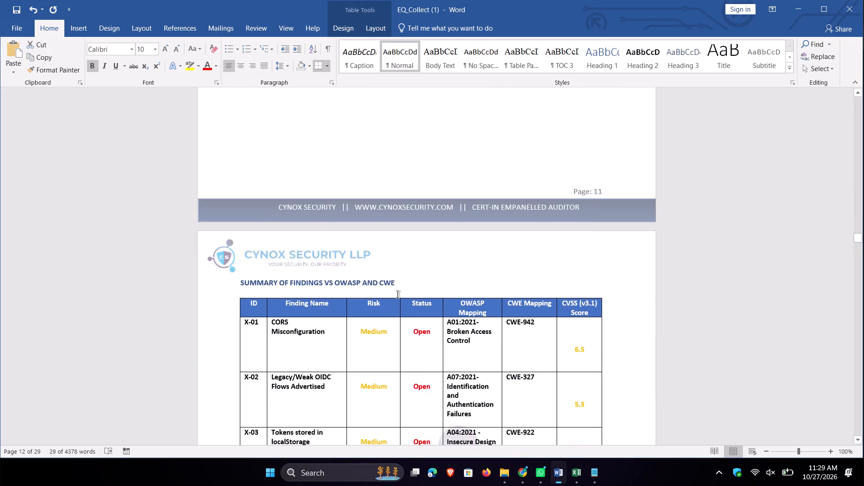
scroll(397, 294, down, 3)
scroll(397, 294, down, 20)
scroll(397, 294, down, 16)
scroll(397, 294, down, 8)
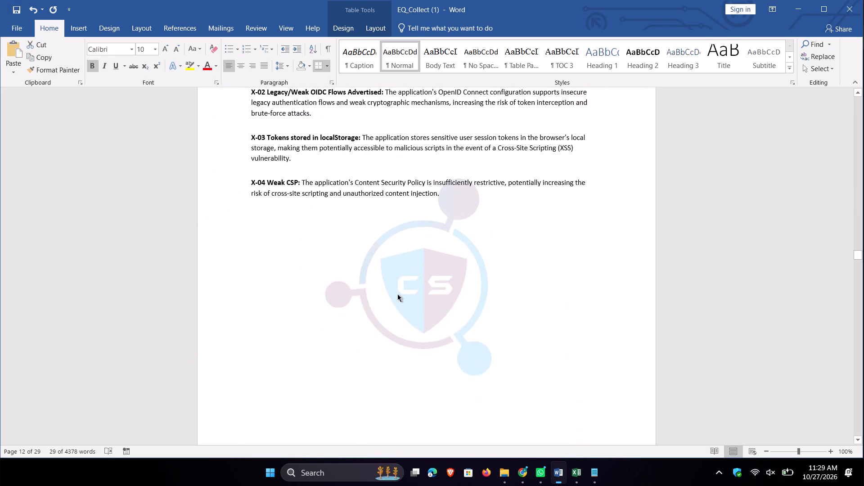
scroll(397, 294, down, 20)
scroll(397, 294, down, 5)
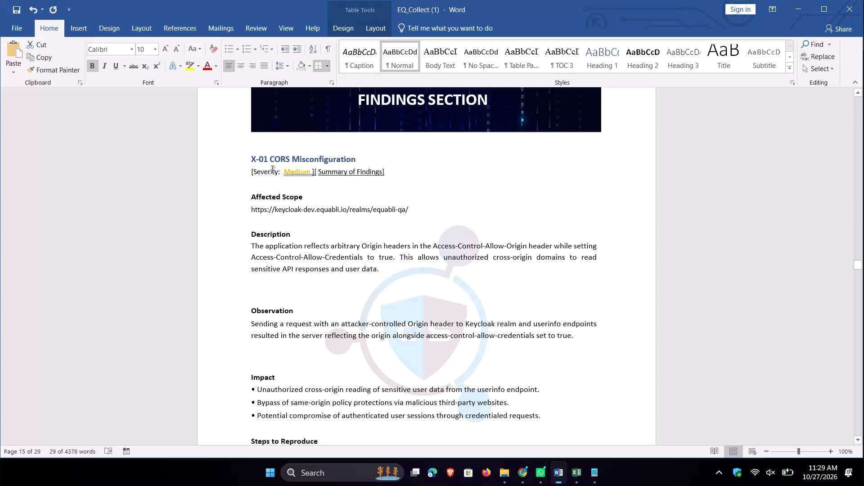
click(269, 302)
key(BackSpace)
click(263, 356)
key(BackSpace)
Remove every "[endif]" marker from the report by replacing all occurrences with nothing.
scroll(288, 322, down, 4)
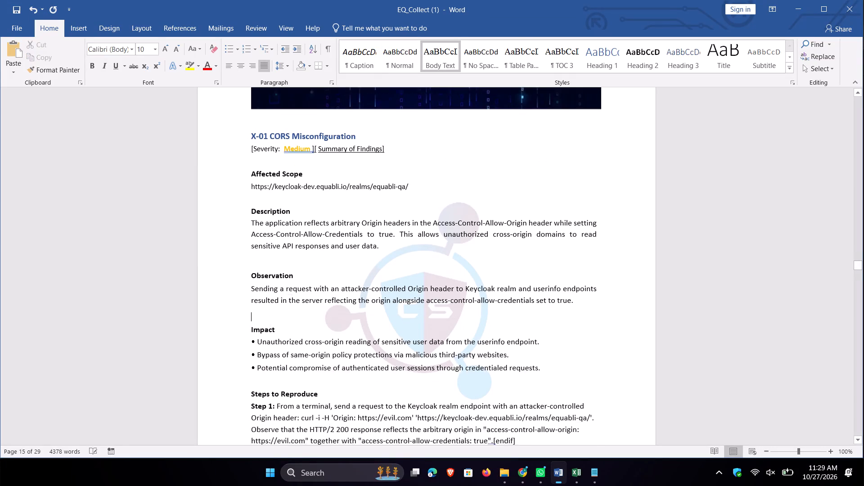
scroll(291, 315, down, 12)
scroll(300, 289, up, 4)
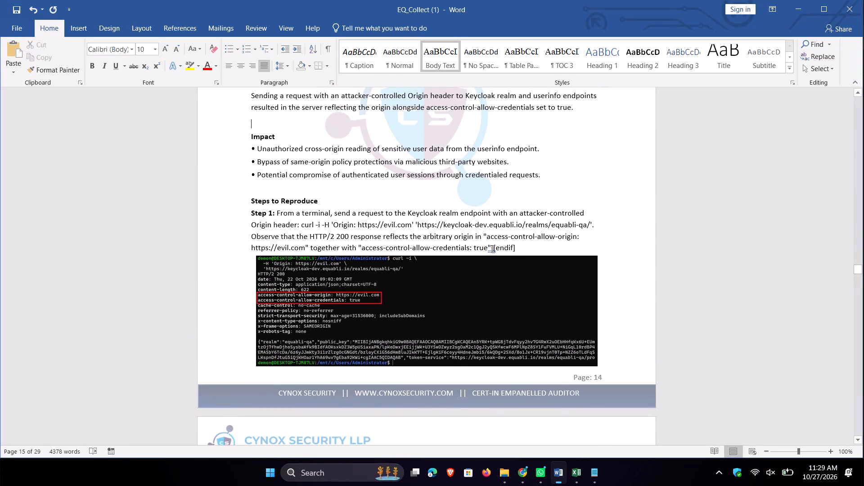
drag(493, 247, 517, 247)
click(517, 247)
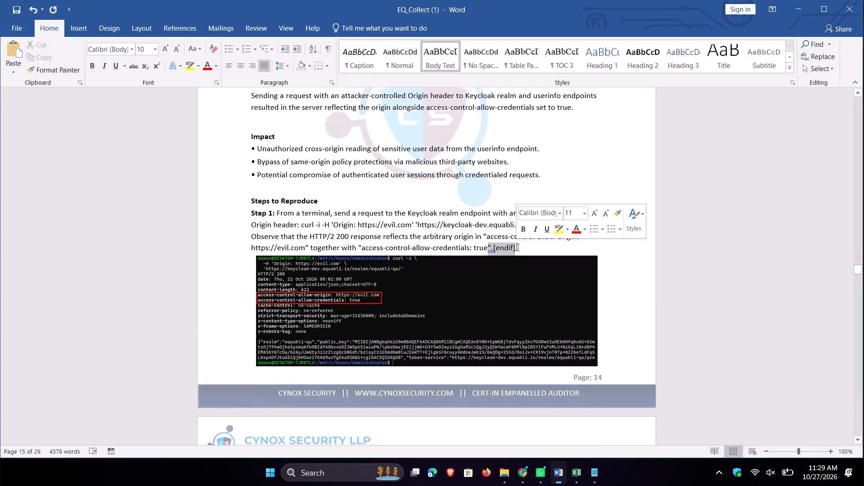
drag(517, 247, 494, 251)
key(ctrl+c)
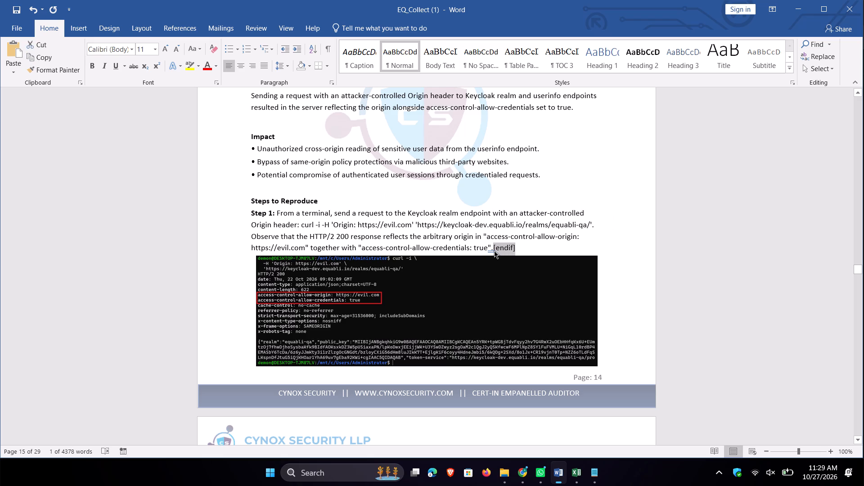
key(ctrl+f)
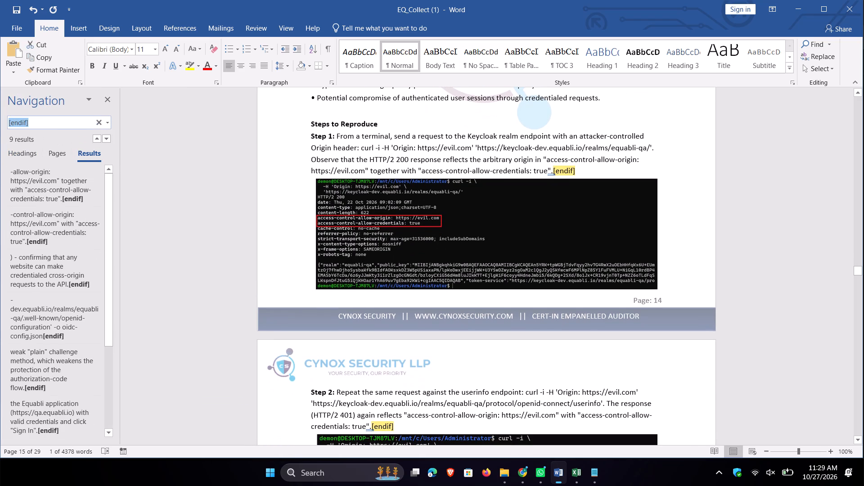
key(ctrl+g)
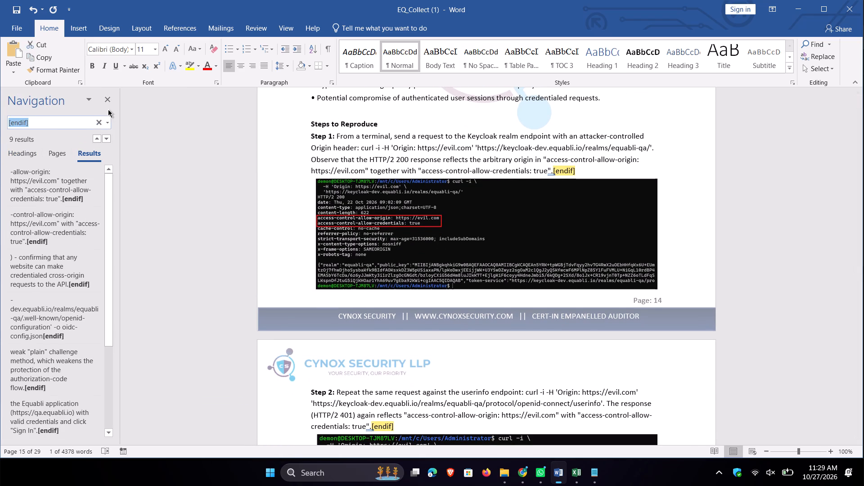
click(108, 98)
key(ctrl+g)
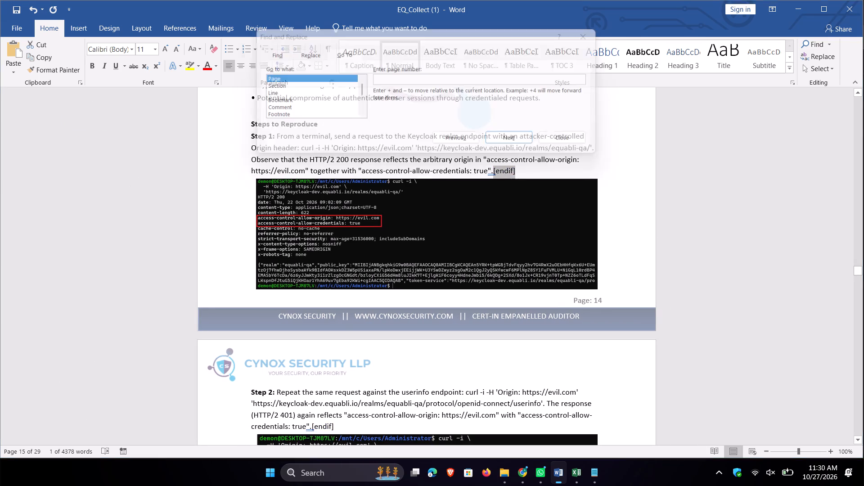
click(294, 53)
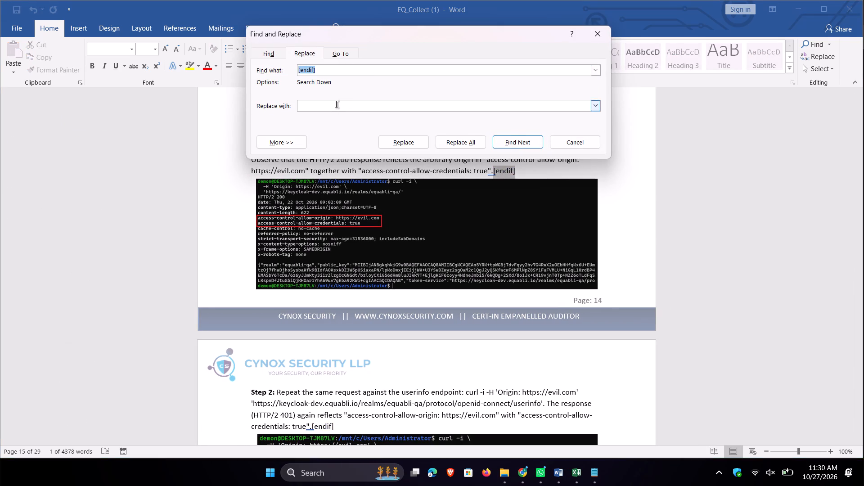
click(337, 103)
click(465, 135)
click(461, 143)
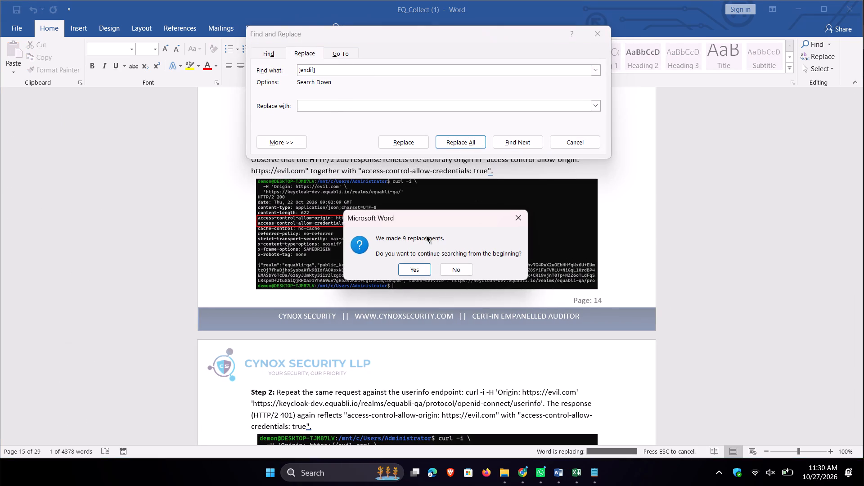
click(421, 272)
click(436, 265)
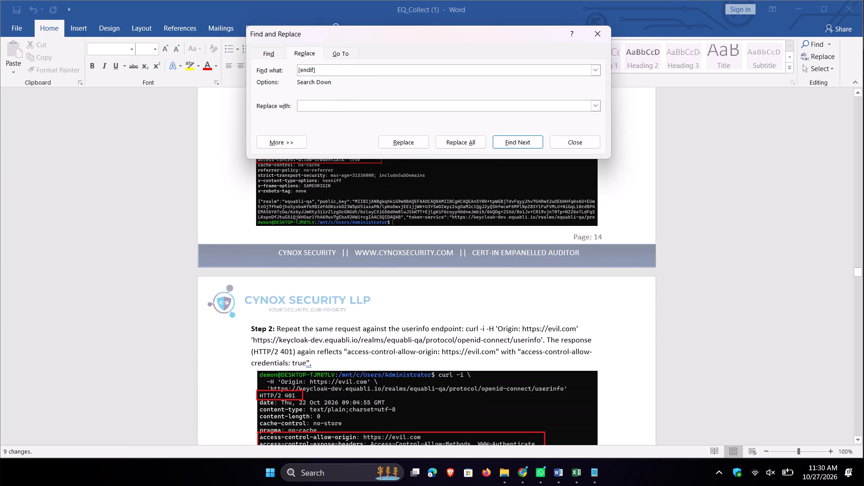
click(598, 35)
In finding X-01, insert four blank lines before the Reference heading to push the reference onto the following page.
scroll(523, 219, up, 12)
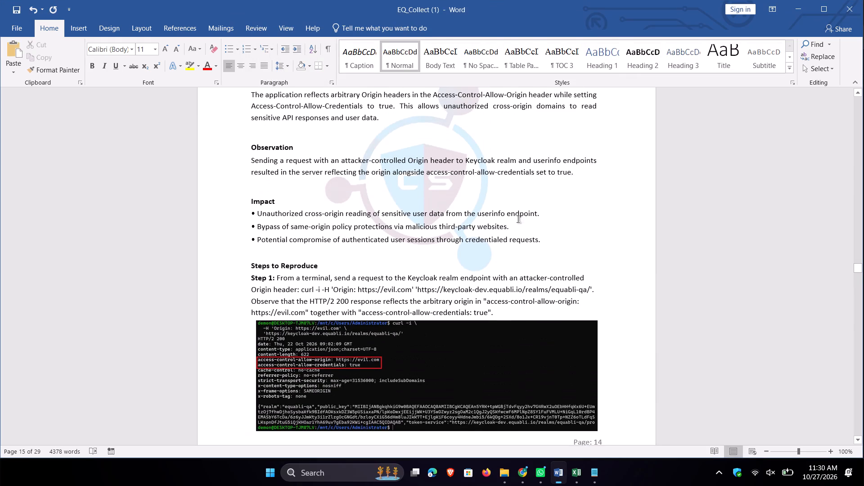
scroll(518, 219, down, 8)
scroll(518, 219, down, 17)
scroll(516, 219, down, 17)
scroll(510, 216, down, 5)
click(269, 135)
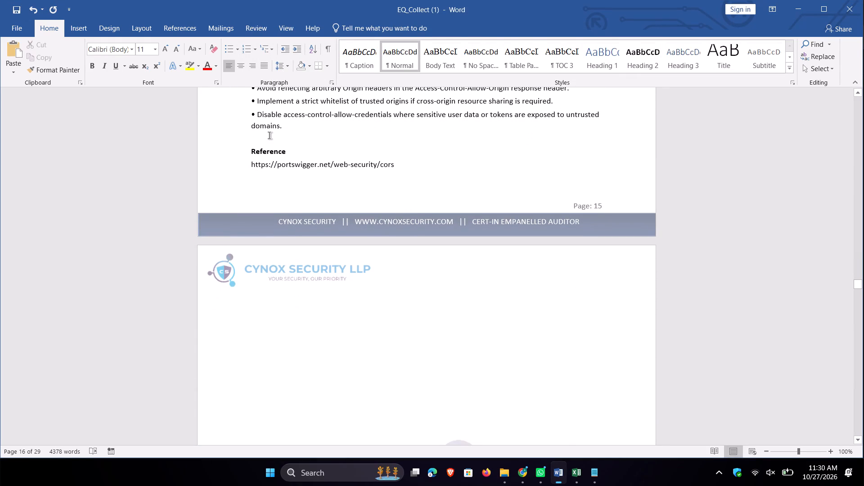
key(Return)
key(Return)
key(Return)
key(Return)
In finding X-01, add a blank line before the Recommendation heading and delete one surplus blank line above Reference.
scroll(328, 144, up, 5)
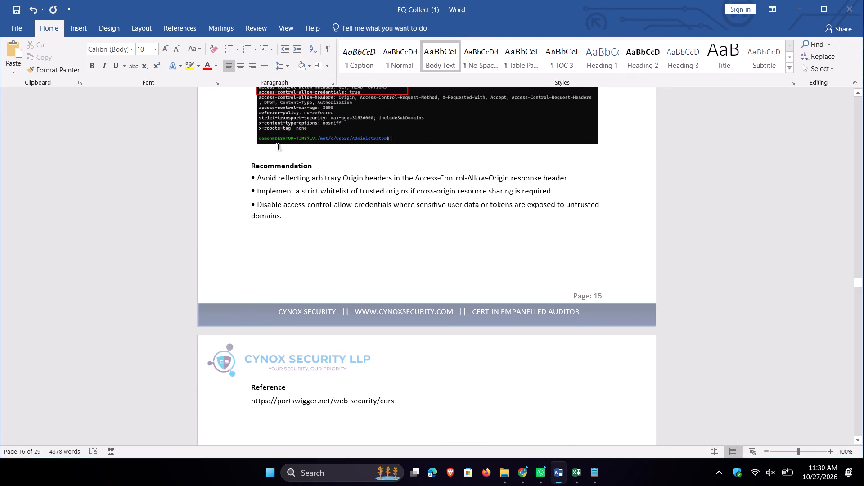
click(259, 158)
key(Return)
click(269, 278)
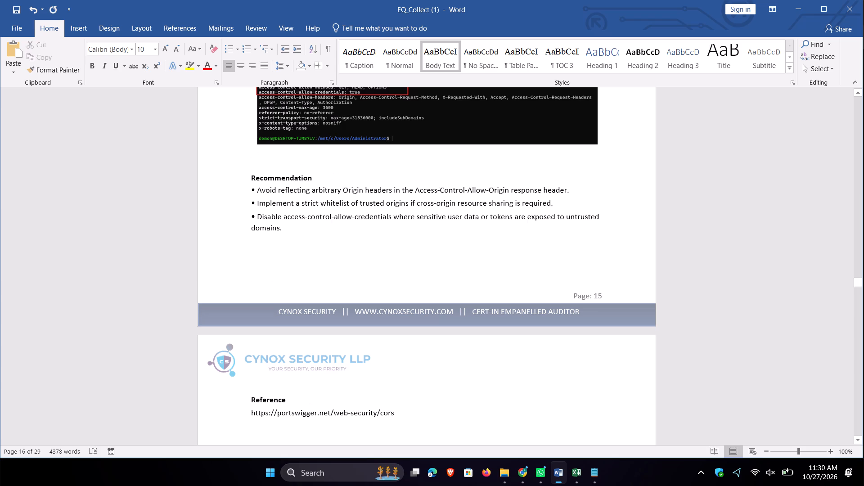
key(BackSpace)
In finding X-02 Legacy/Weak OIDC Flows Advertised, delete two blank lines above the title and one each before Observation and Impact.
scroll(272, 274, down, 17)
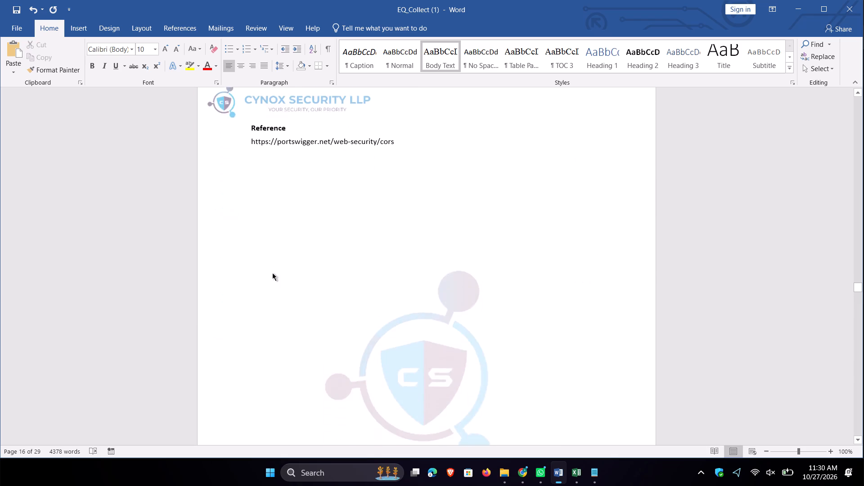
scroll(272, 273, down, 20)
scroll(272, 273, down, 1)
click(265, 335)
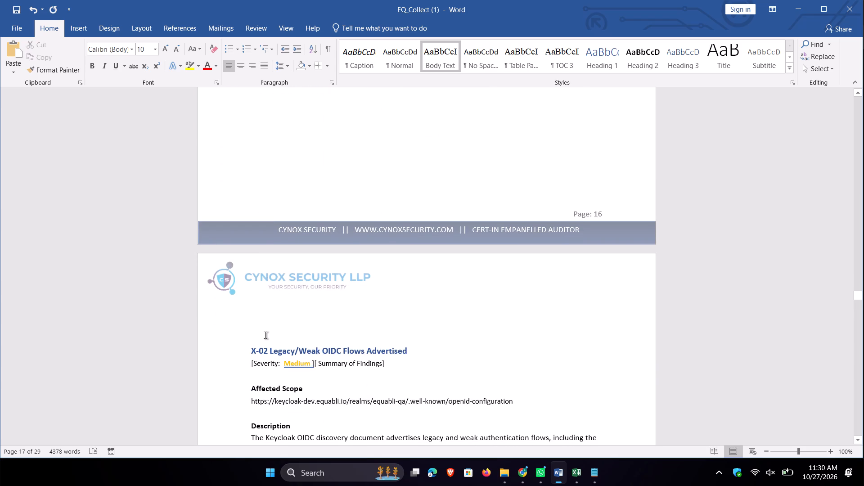
key(BackSpace)
key(BackSpace)
scroll(265, 335, down, 5)
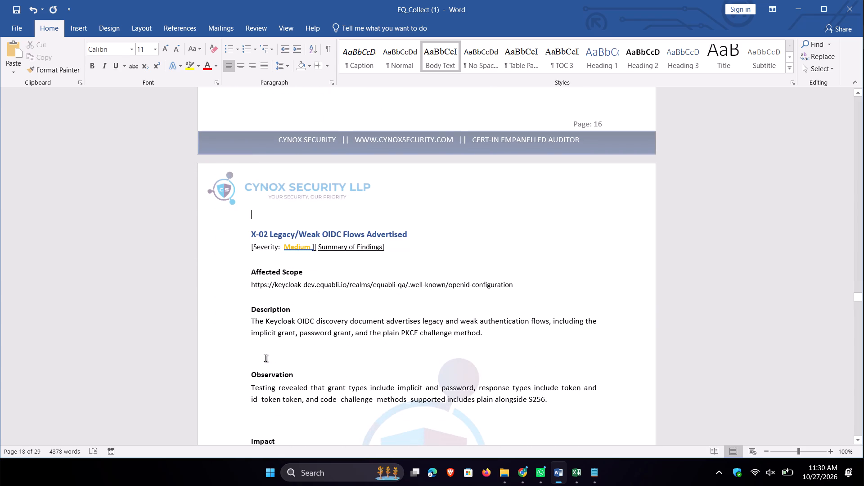
click(265, 358)
key(BackSpace)
click(260, 410)
key(BackSpace)
In finding X-02, insert a blank line before the Recommendation heading so it moves to the page with its bullet points.
scroll(262, 398, down, 5)
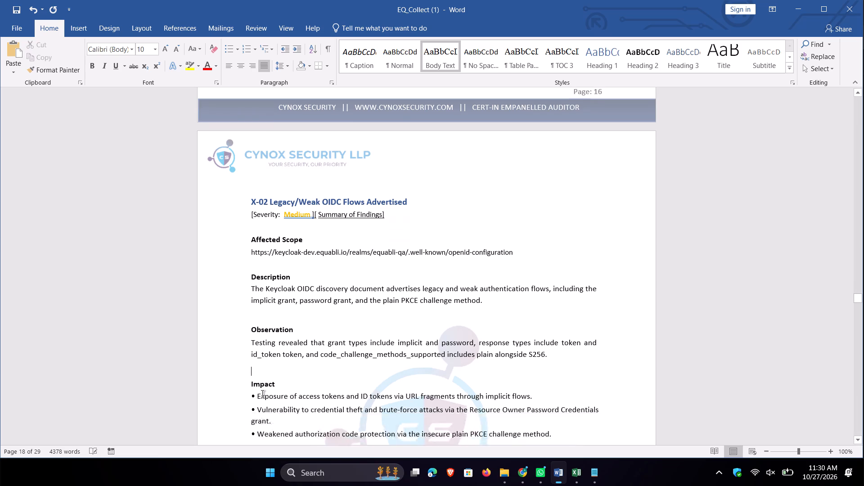
scroll(262, 394, down, 10)
scroll(284, 329, down, 20)
scroll(284, 329, down, 9)
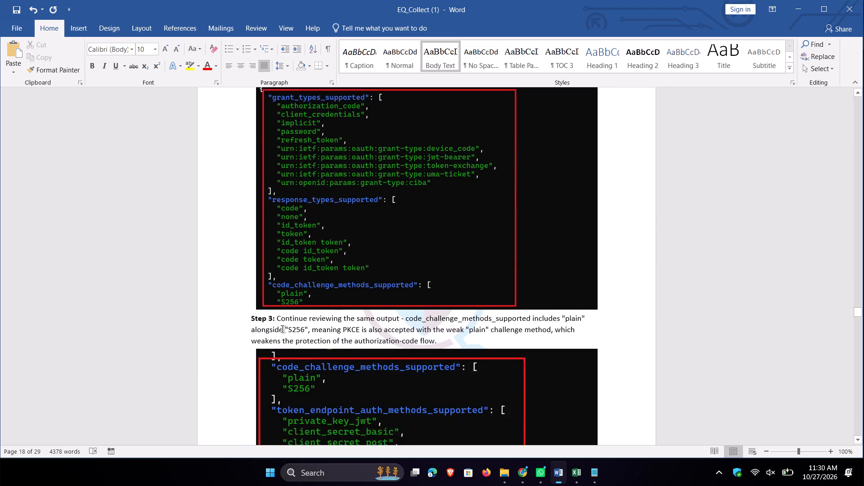
scroll(282, 329, down, 20)
scroll(281, 329, up, 5)
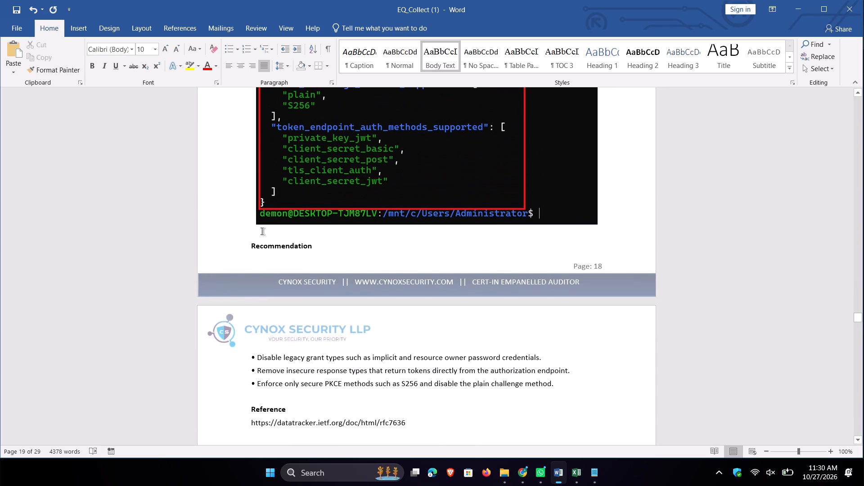
click(262, 231)
key(Return)
In finding X-03 Tokens stored in localStorage, delete three blank lines above the title and one each before Observation and Impact.
scroll(259, 242, down, 20)
scroll(259, 242, down, 6)
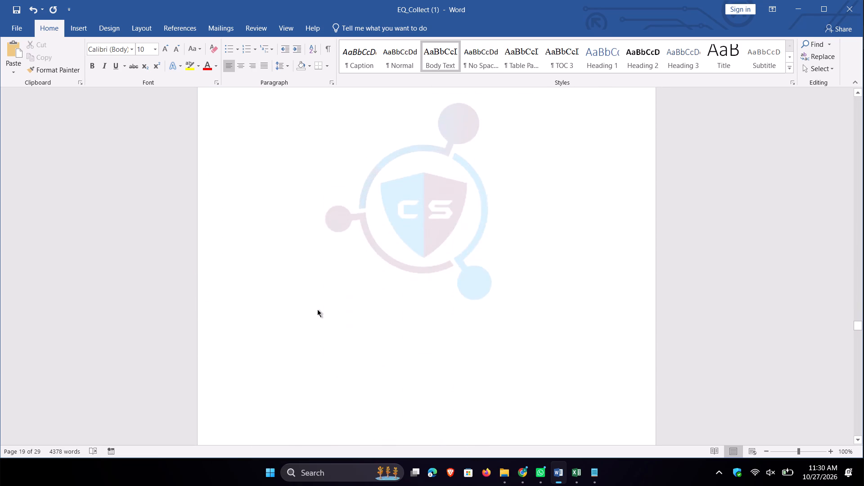
scroll(317, 309, down, 14)
click(268, 265)
key(BackSpace)
key(BackSpace)
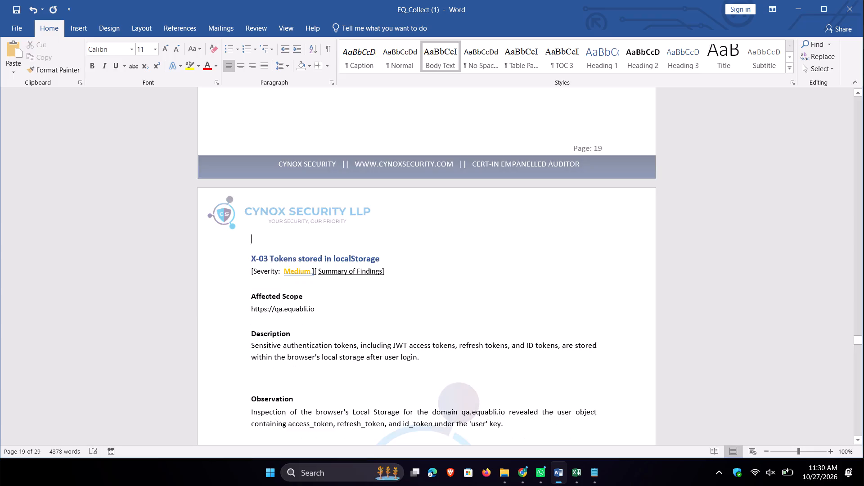
key(BackSpace)
scroll(276, 366, down, 20)
scroll(276, 366, down, 2)
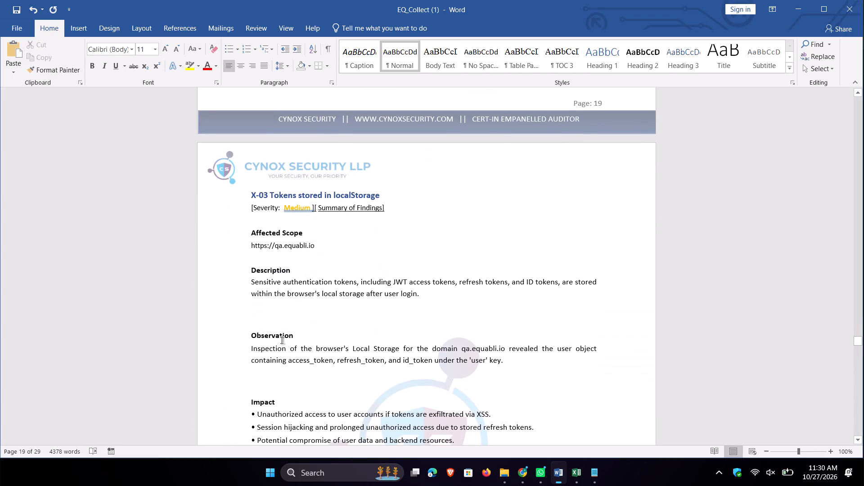
click(270, 316)
key(BackSpace)
click(264, 378)
key(BackSpace)
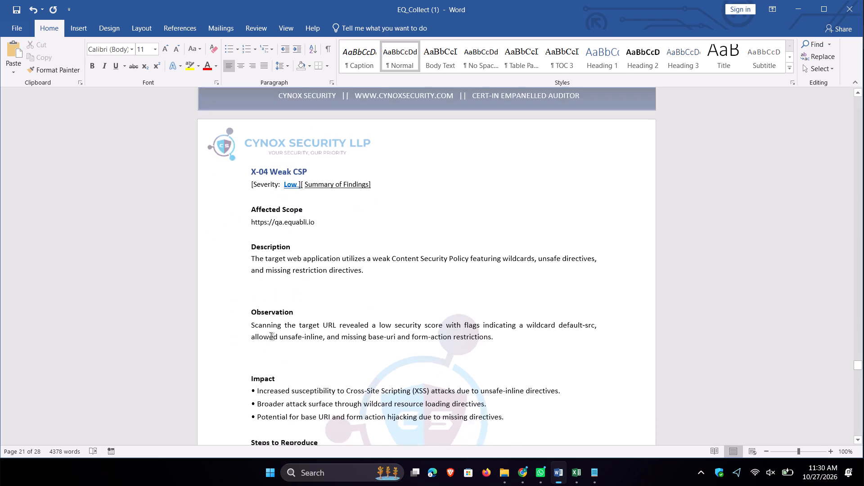
click(268, 271)
key(BackSpace)
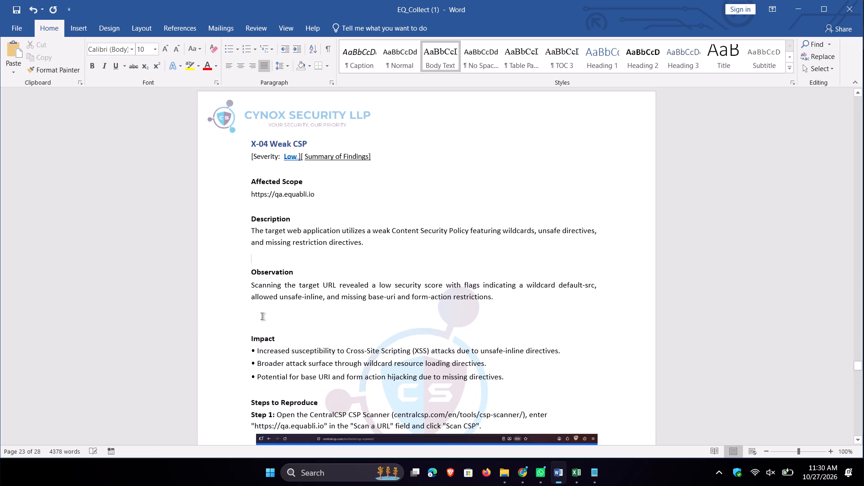
click(260, 326)
key(BackSpace)
Check the layout from the X-04 reproduction steps through the strategic recommendations, and save the report.
scroll(274, 314, down, 8)
scroll(282, 295, down, 19)
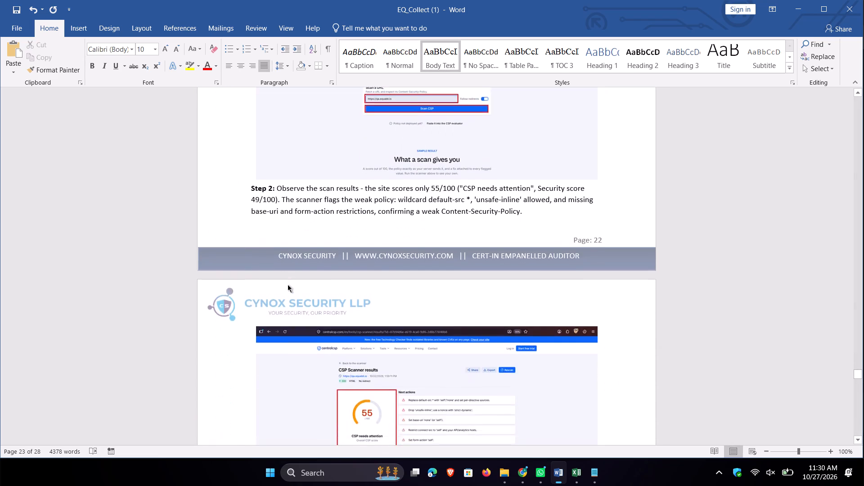
scroll(288, 284, down, 17)
scroll(288, 284, down, 16)
scroll(288, 284, down, 5)
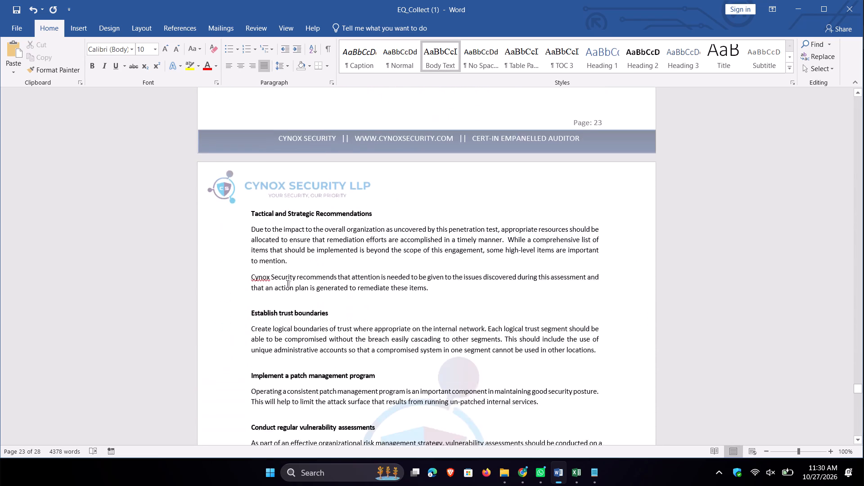
scroll(288, 284, down, 10)
key(ctrl+s)
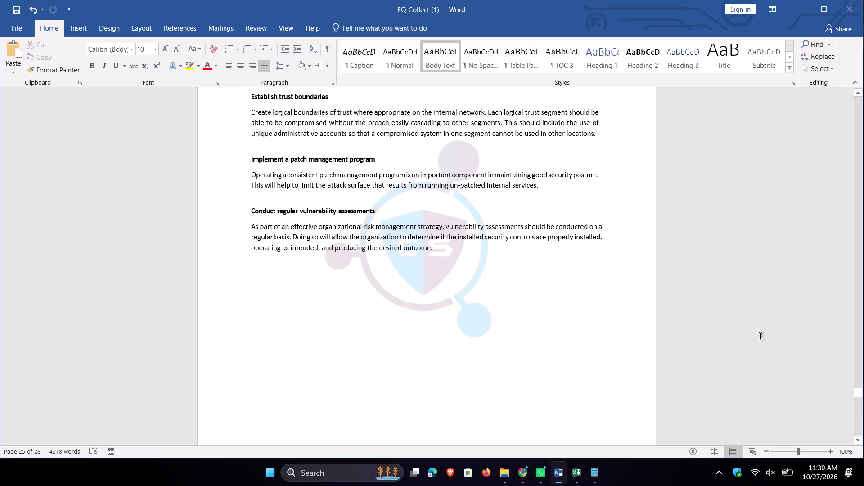
drag(855, 392, 856, 318)
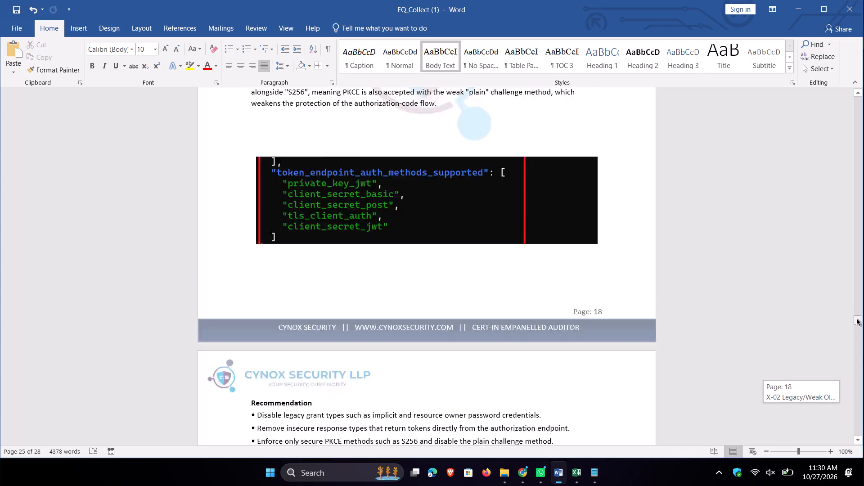
drag(856, 318, 846, 252)
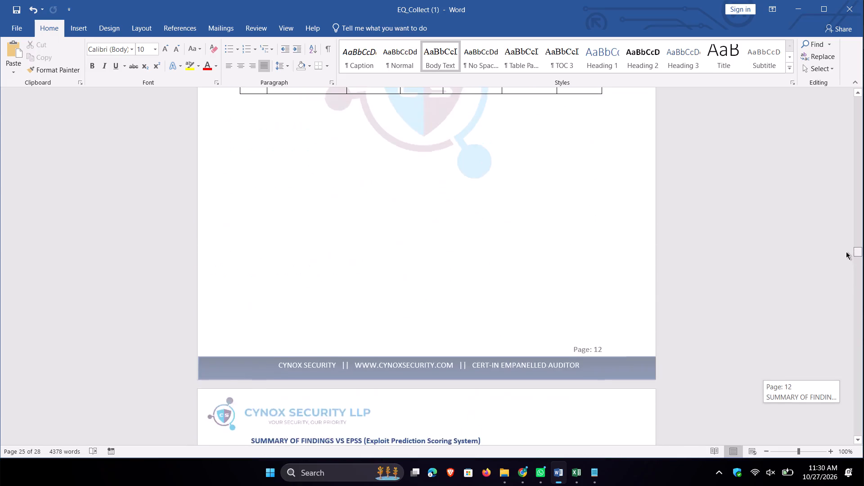
drag(846, 252, 846, 256)
click(277, 364)
scroll(495, 381, down, 2)
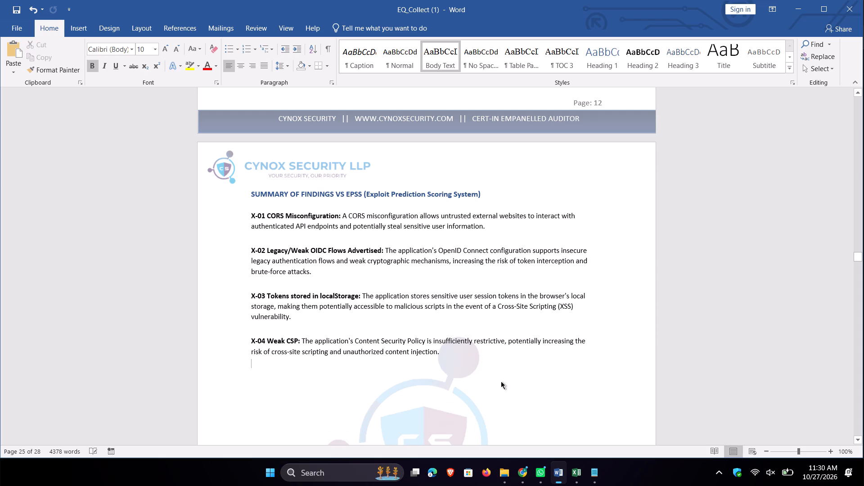
scroll(501, 381, down, 4)
key(Down)
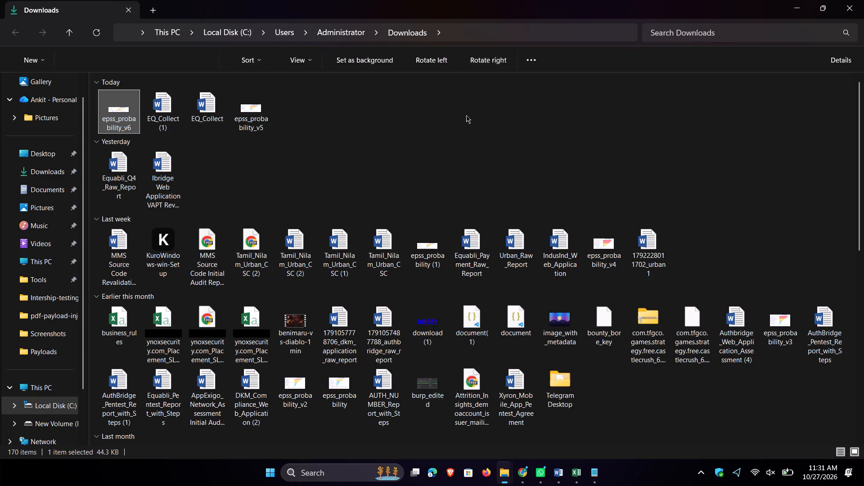
Copy the epss_probability_v6 image into the report under the X-04 Weak CSP summary, with a blank line above the chart.
key(ctrl+c)
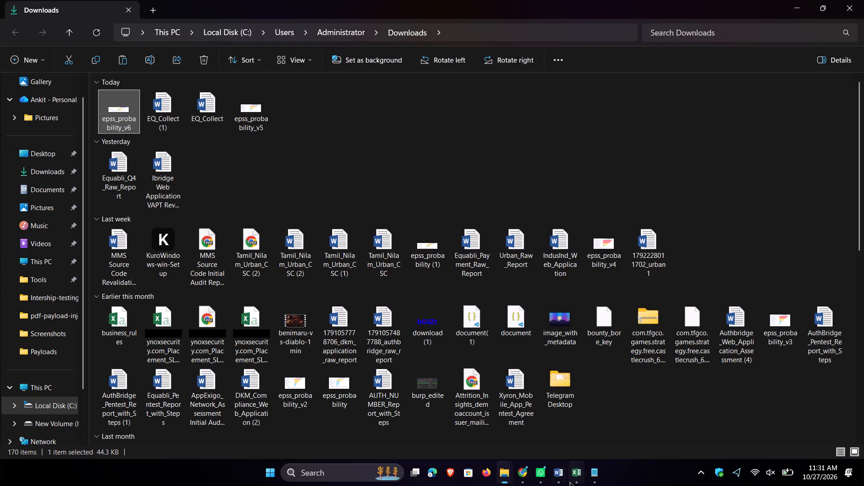
click(564, 481)
key(ctrl+b)
key(ctrl+v)
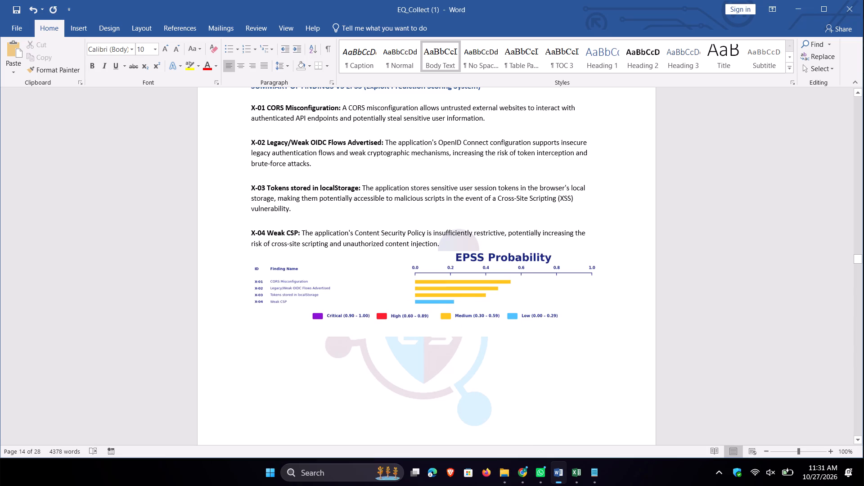
scroll(422, 292, down, 1)
click(466, 226)
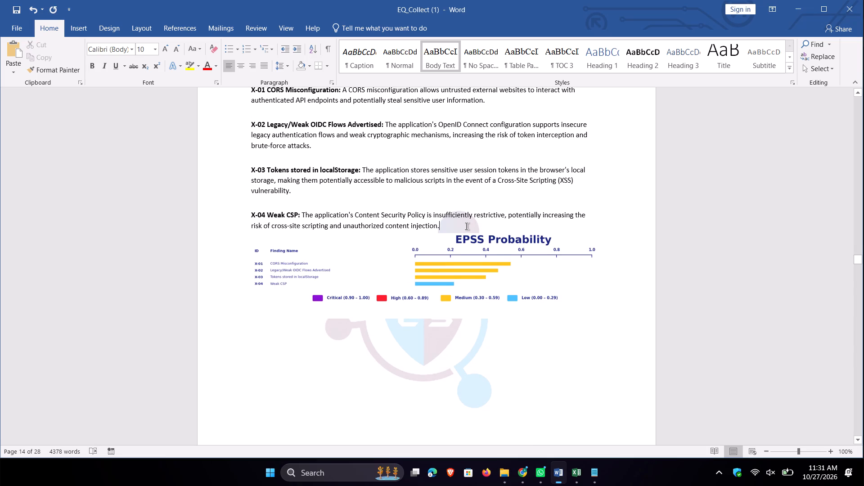
key(Return)
Check the report from the EPSS section back to the executive summary of findings, and save it.
scroll(385, 261, down, 5)
scroll(385, 262, up, 8)
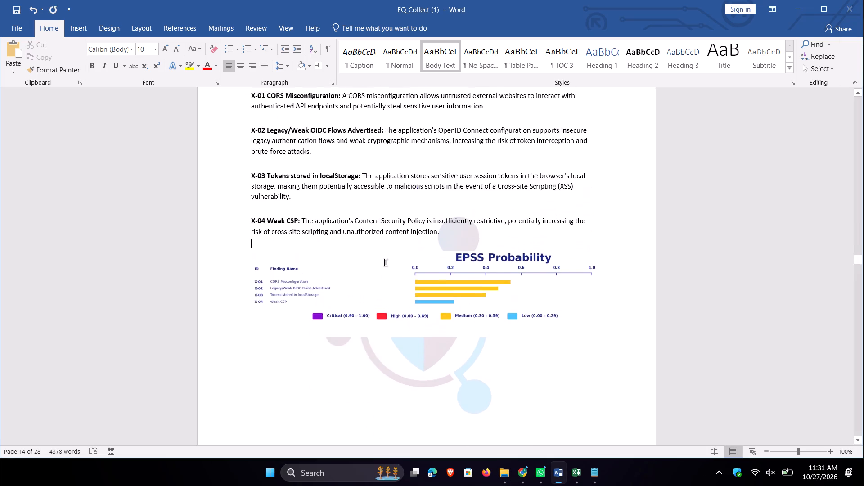
scroll(384, 262, up, 20)
scroll(384, 262, up, 13)
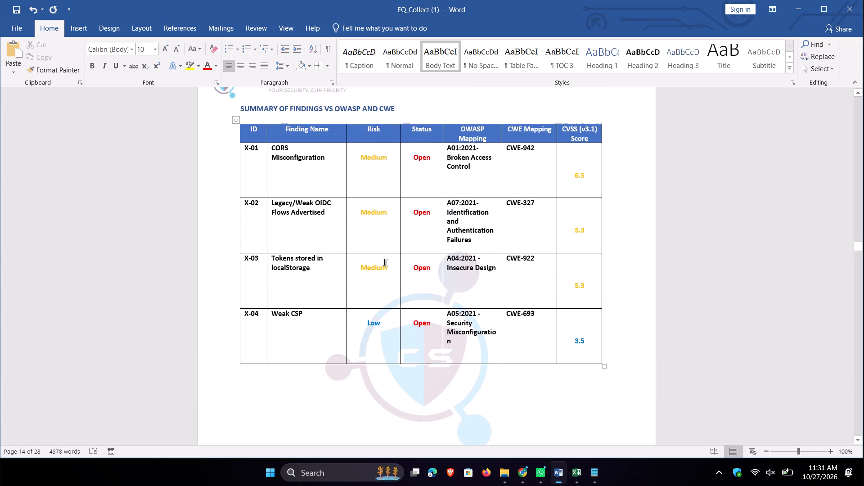
scroll(384, 262, up, 8)
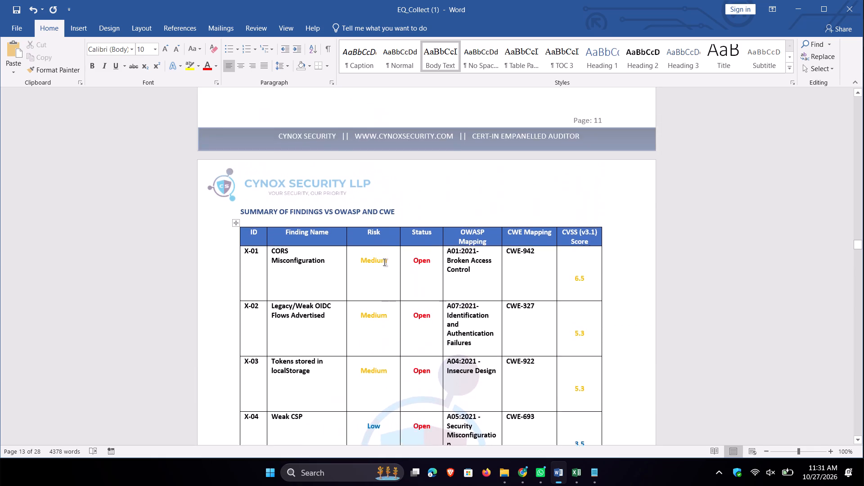
scroll(384, 262, up, 20)
scroll(384, 262, up, 14)
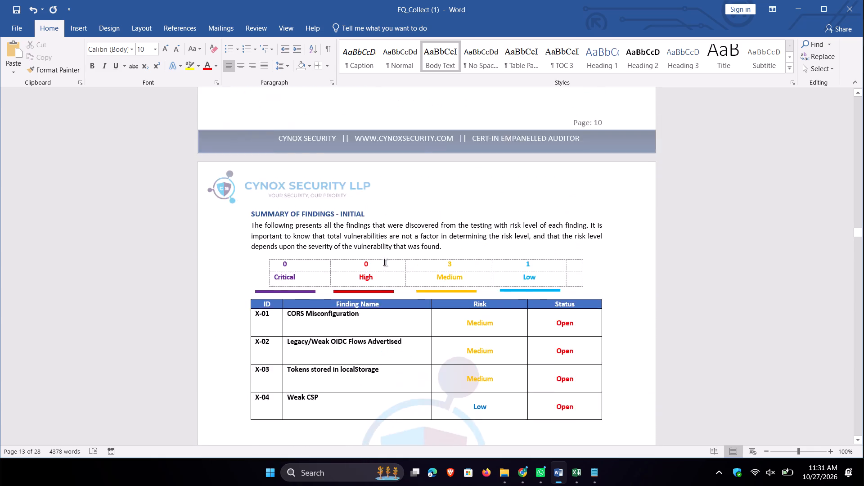
scroll(384, 262, up, 15)
scroll(384, 262, up, 10)
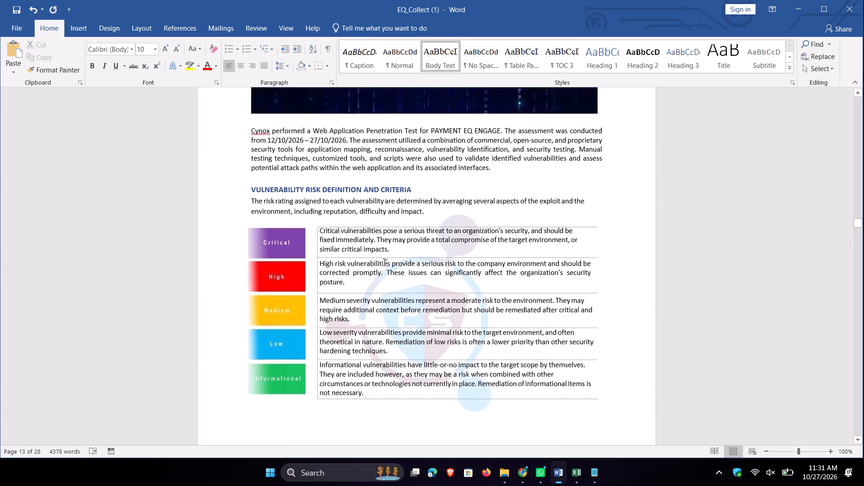
scroll(384, 262, up, 16)
scroll(384, 262, up, 10)
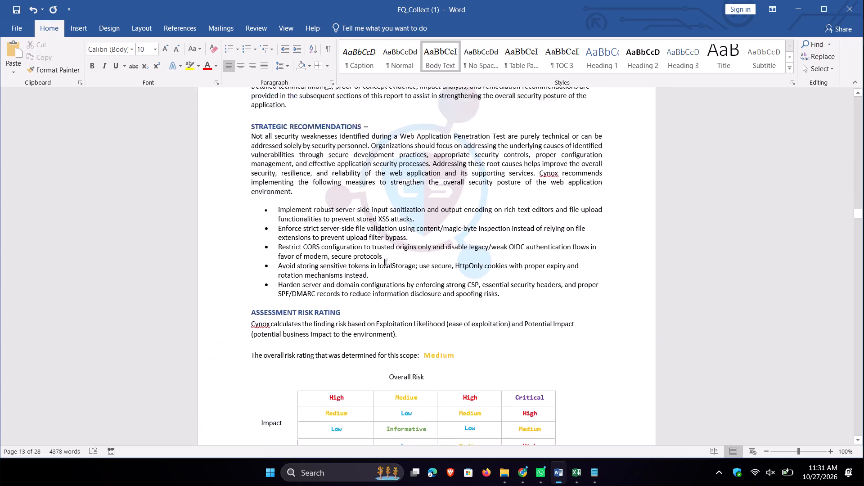
scroll(384, 262, up, 9)
key(ctrl+s)
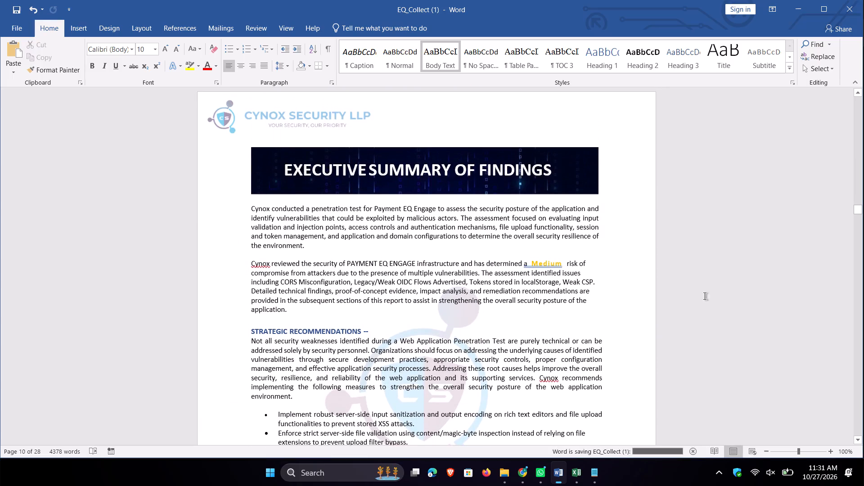
Review the report's scoping and auditing team pages, and the Security Issues-Technical sheet of the AppExigo_Web_Audit_Metadata workbook.
drag(855, 208, 854, 124)
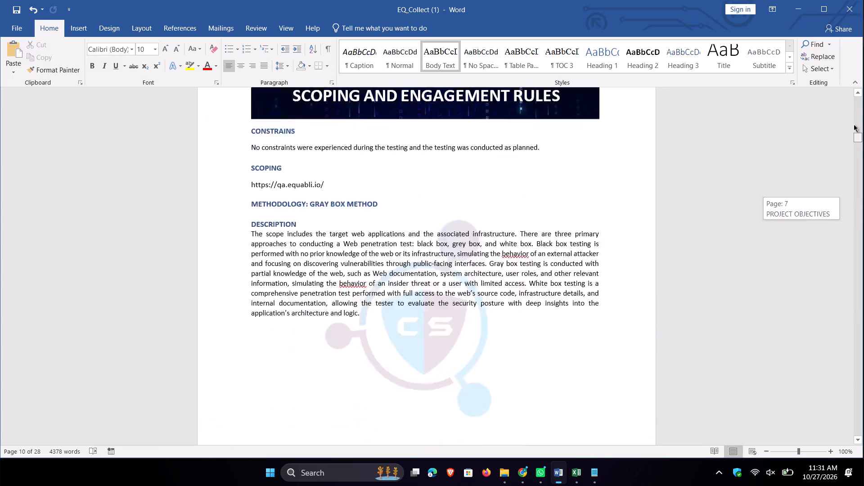
drag(854, 124, 856, 164)
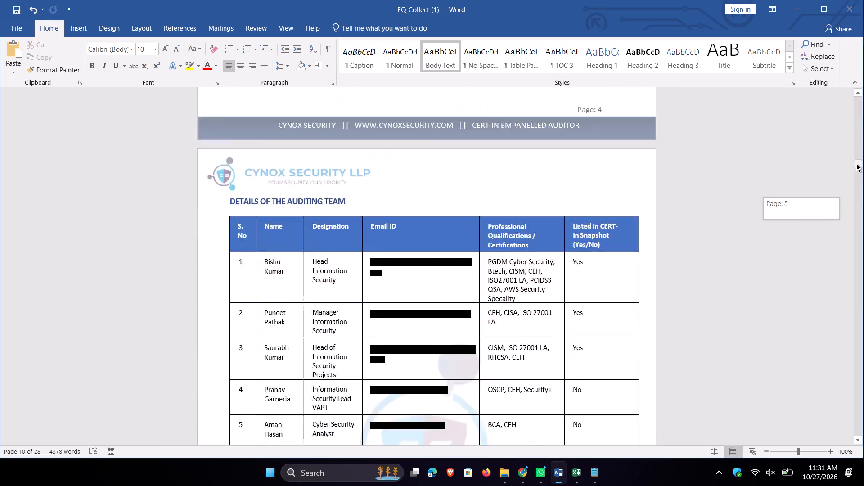
drag(856, 164, 855, 161)
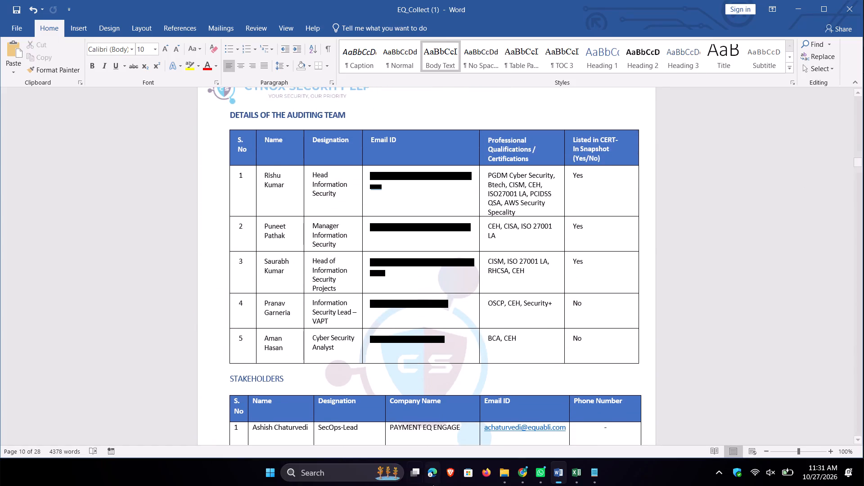
click(582, 482)
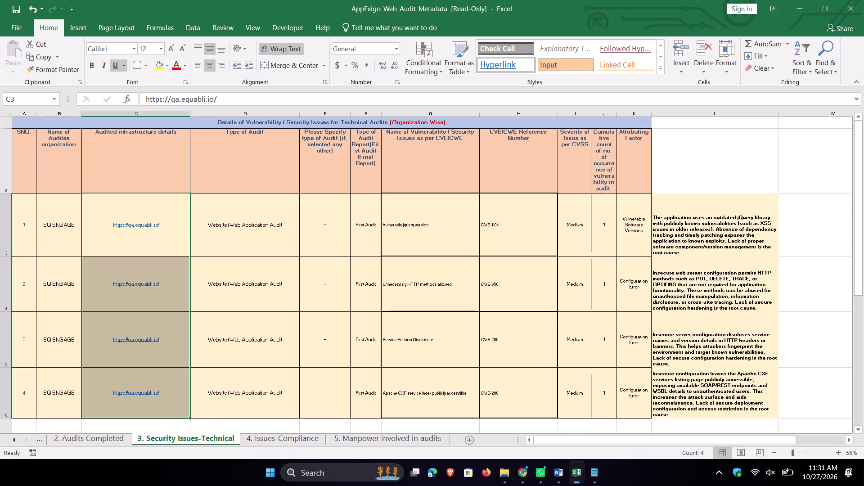
scroll(162, 269, down, 8)
scroll(162, 269, up, 9)
Arrange the EQ_Collect report and the EQ ENGAGE note in Notepad side by side.
click(589, 477)
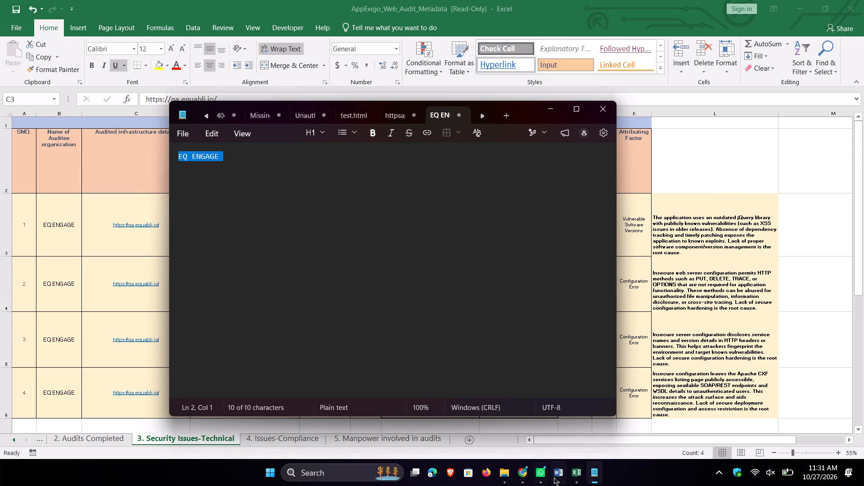
click(555, 477)
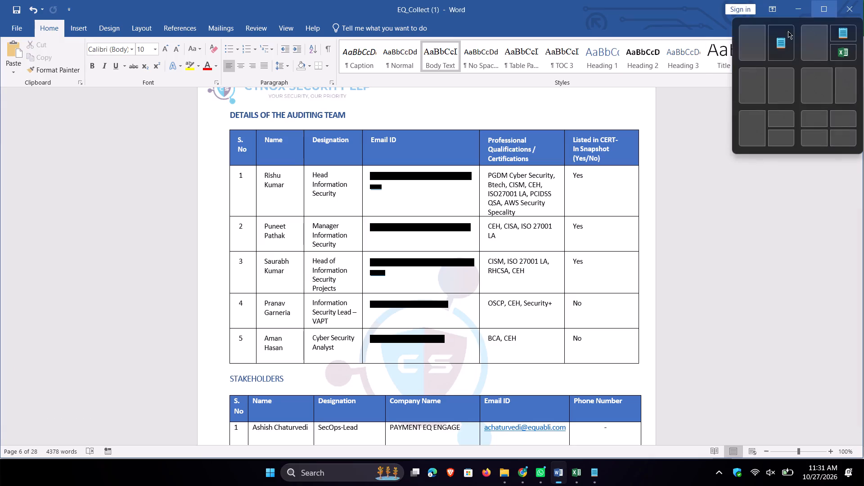
click(750, 49)
Find the Summary of Findings - Initial table in the report, and clear the EQ ENGAGE text from the note.
scroll(303, 199, down, 13)
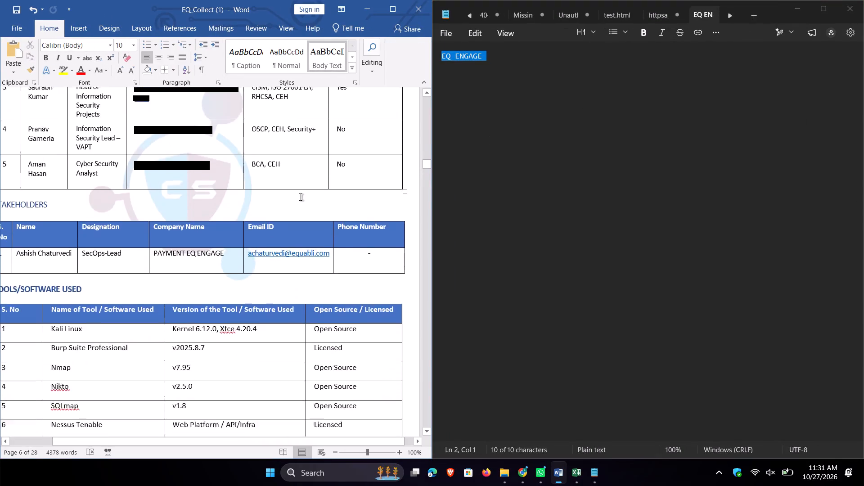
scroll(301, 197, down, 20)
scroll(301, 197, down, 20)
scroll(301, 197, down, 8)
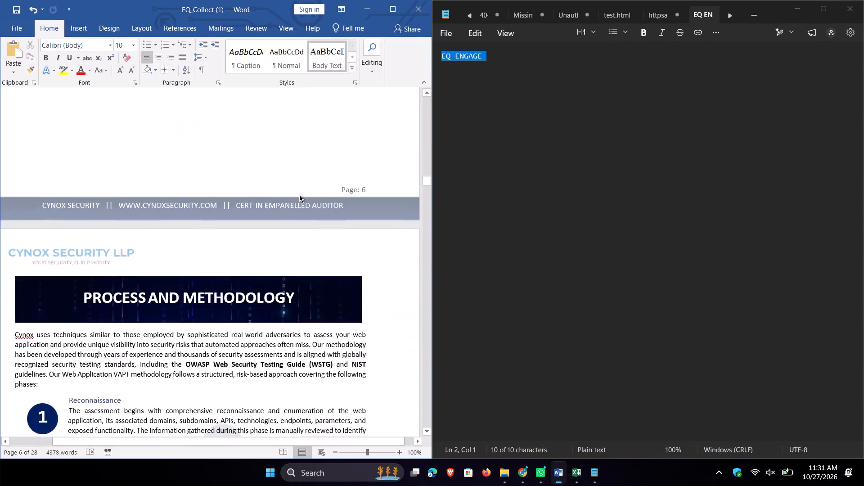
scroll(299, 195, down, 13)
scroll(298, 192, down, 20)
scroll(298, 192, down, 9)
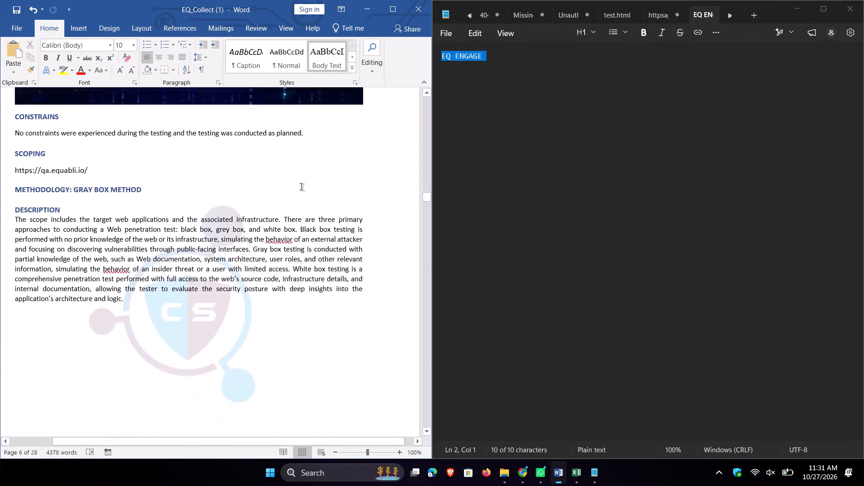
scroll(301, 187, down, 20)
scroll(301, 187, down, 20)
scroll(301, 187, down, 7)
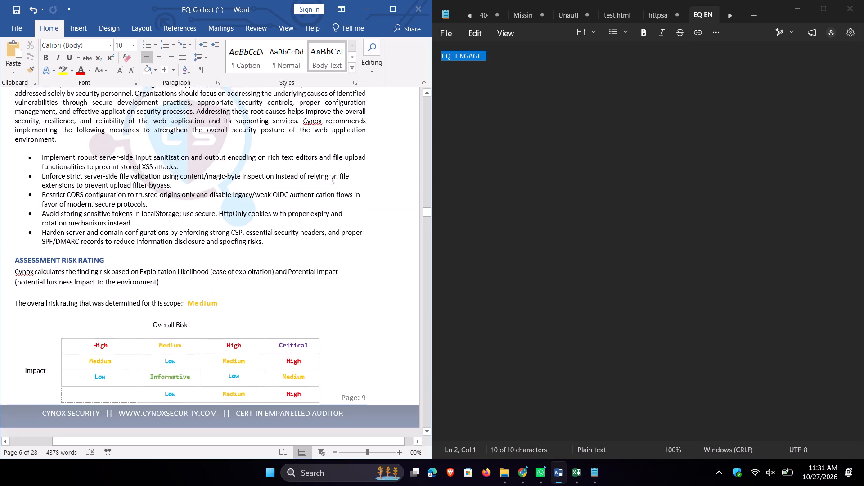
scroll(331, 180, down, 20)
scroll(330, 180, down, 16)
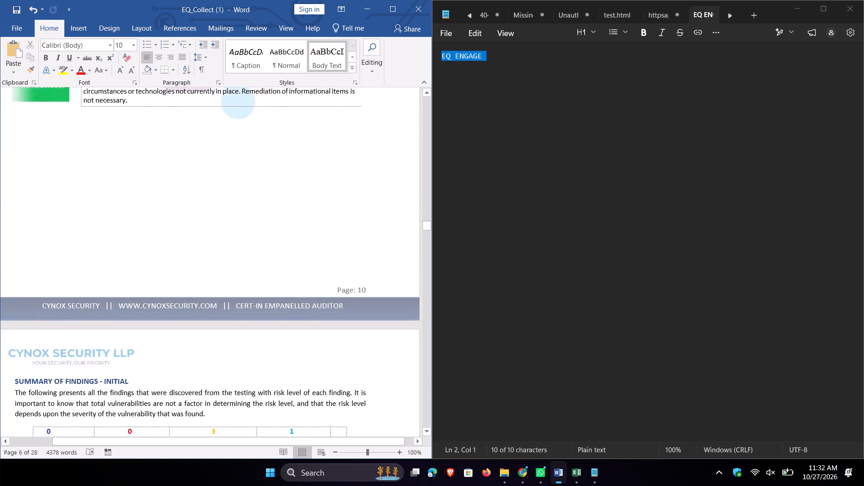
scroll(330, 180, down, 16)
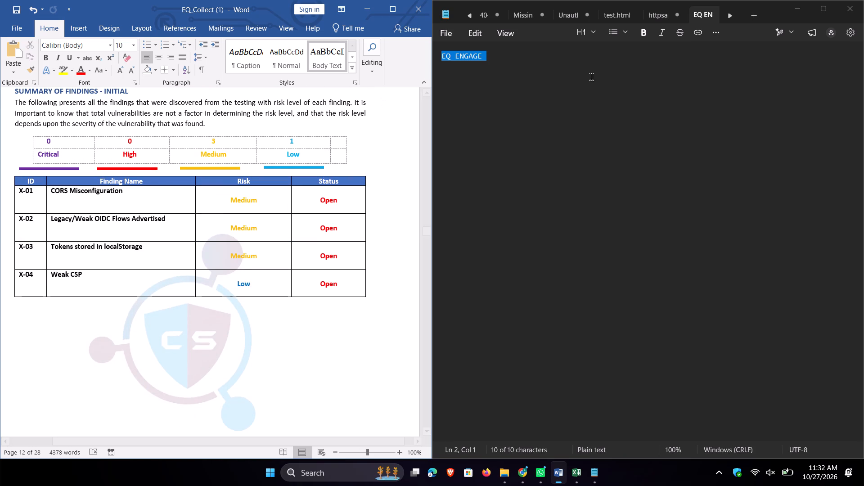
click(531, 99)
key(ctrl+a)
key(BackSpace)
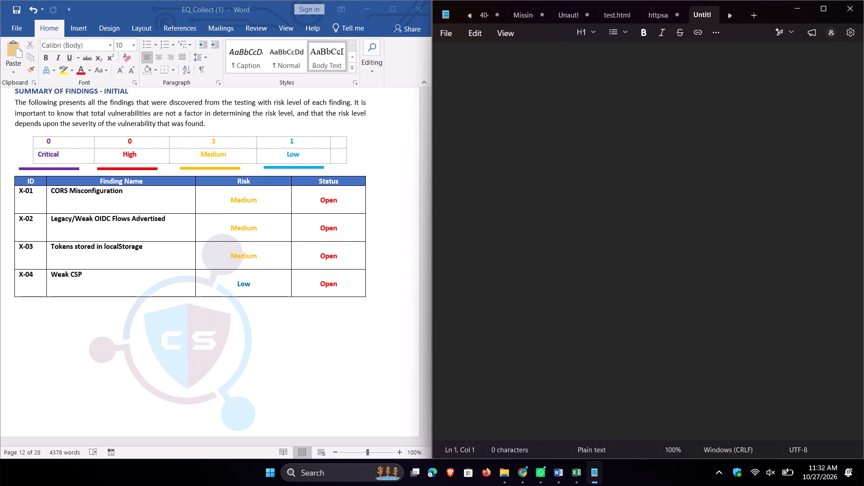
Copy the finding names CORS Misconfiguration and Legacy/Weak OIDC Flows Advertised from the report's findings table onto separate lines of the empty note.
triple_click(50, 188)
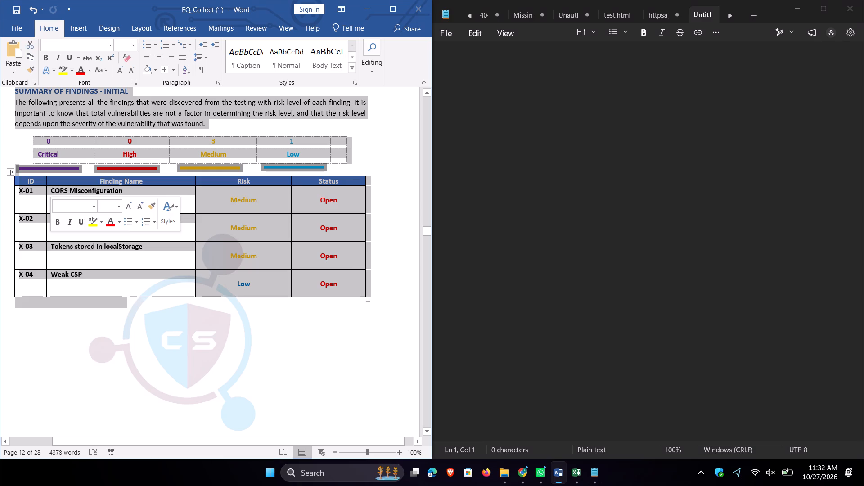
click(50, 188)
click(50, 188)
key(ctrl+c)
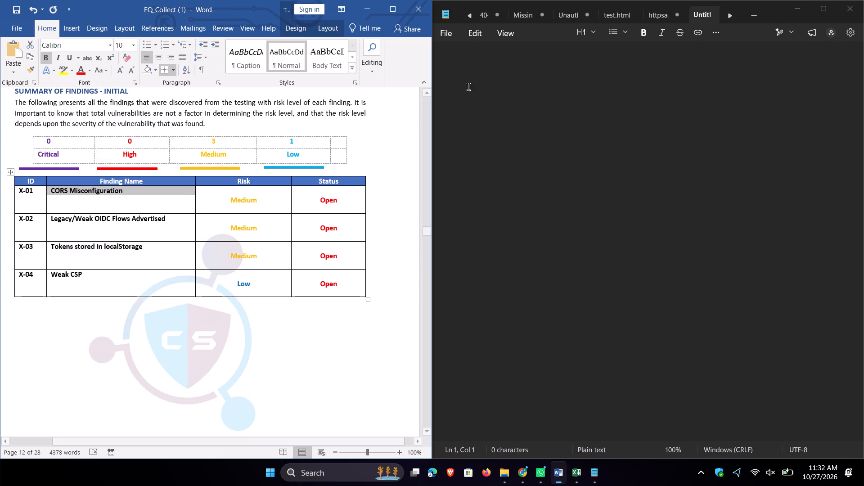
click(511, 110)
key(ctrl+v)
key(Return)
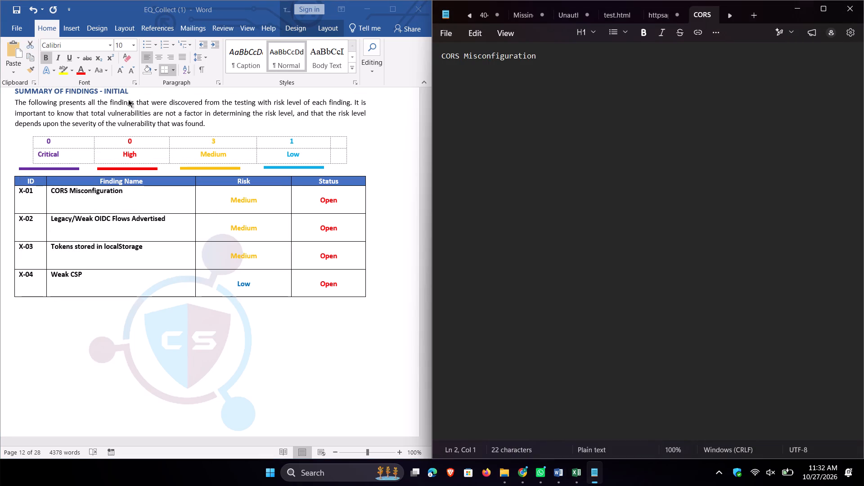
click(44, 216)
click(49, 218)
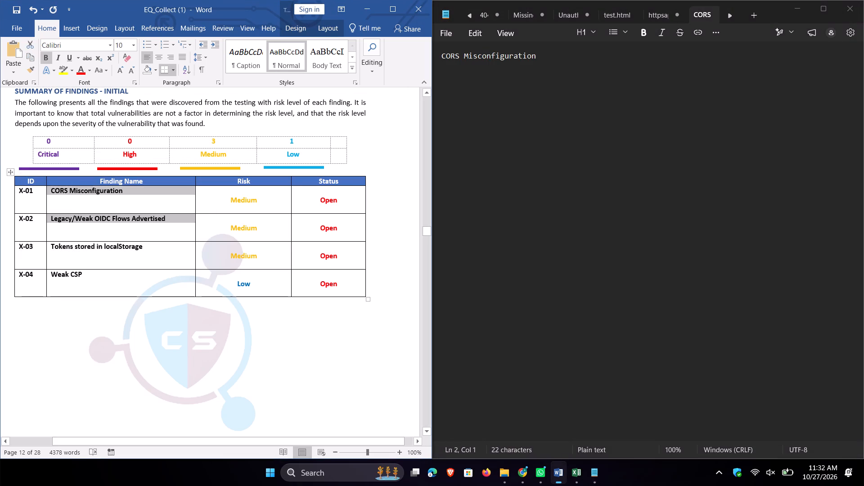
key(ctrl+c)
click(603, 80)
key(ctrl+v)
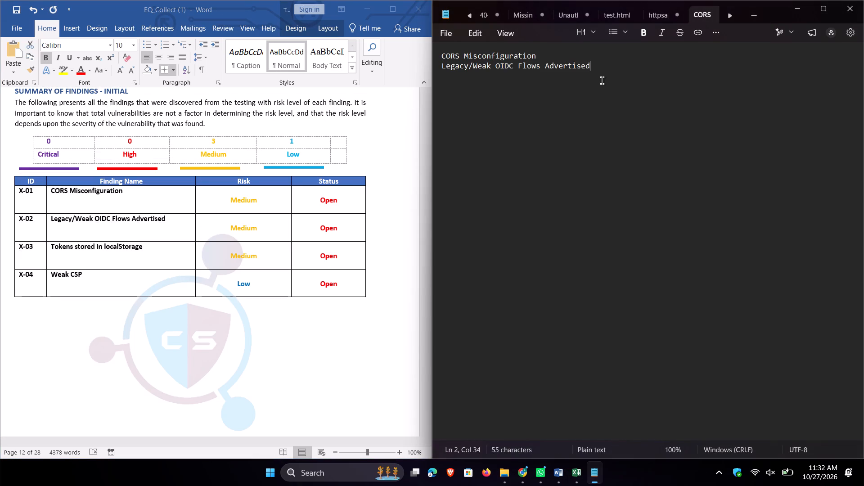
key(Return)
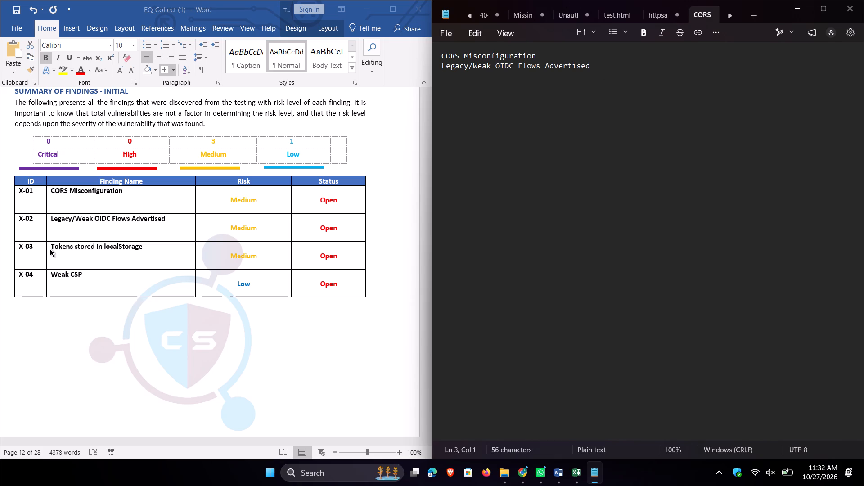
Add the finding names Tokens stored in localStorage and Weak CSP from the report's table as the note's third and fourth lines.
click(49, 247)
click(47, 247)
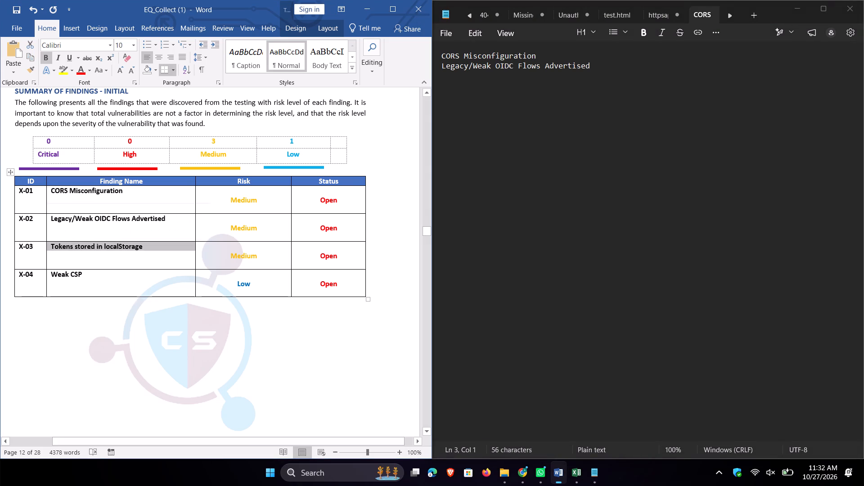
key(ctrl+c)
click(508, 111)
key(ctrl+v)
key(Return)
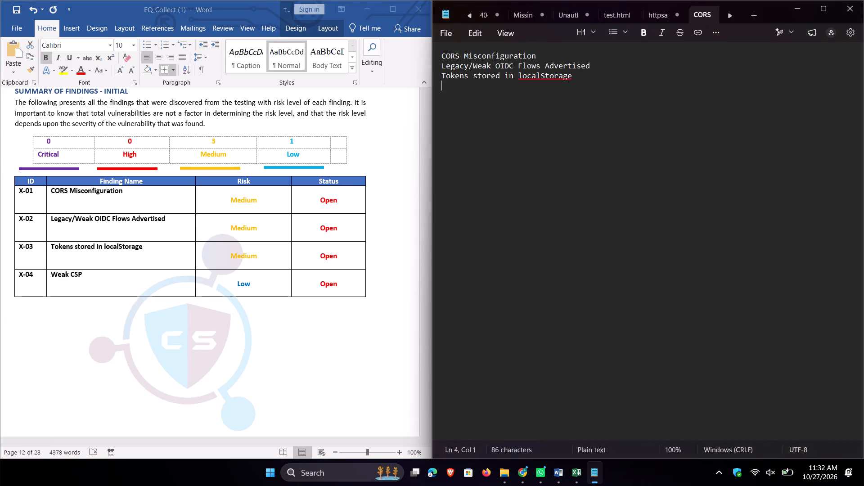
click(47, 271)
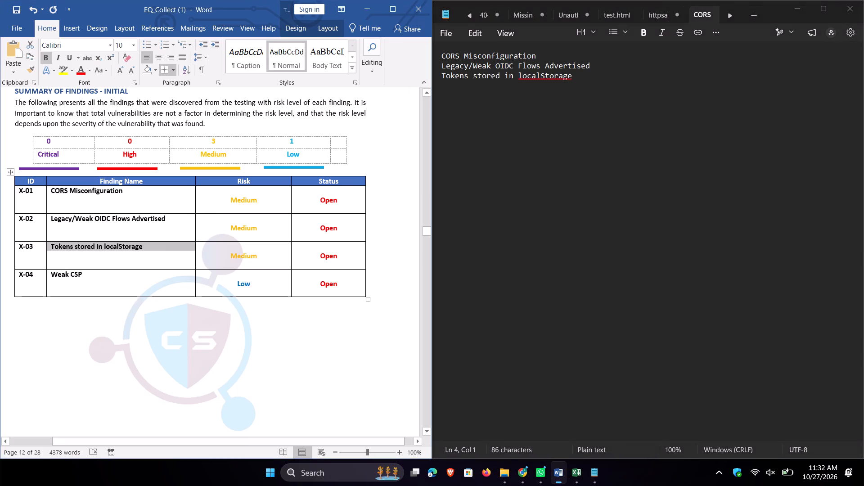
click(47, 272)
key(ctrl+c)
click(576, 124)
key(ctrl+v)
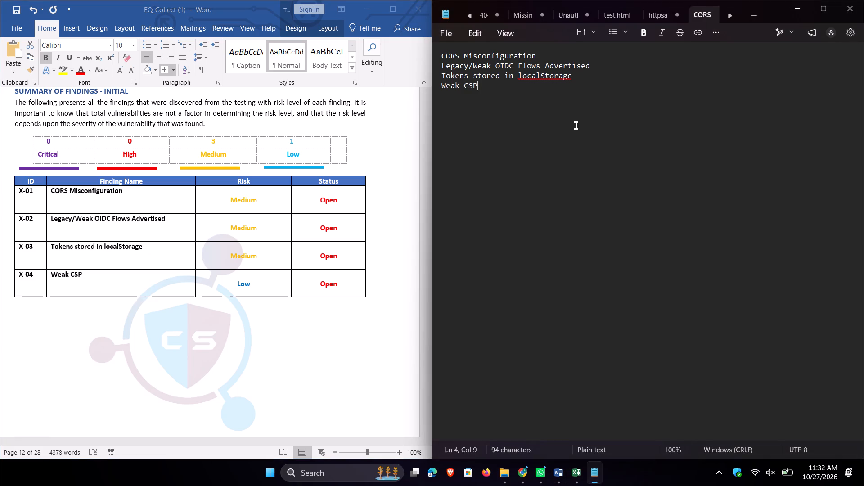
Copy the four finding names from the note and switch to the AppExigo_Web_Audit_Metadata workbook in Excel.
drag(437, 56, 432, 119)
key(ctrl+c)
click(574, 473)
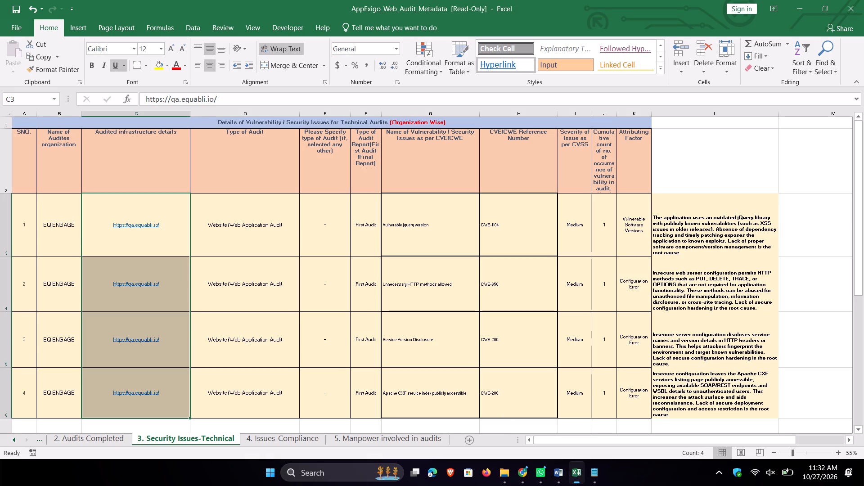
Paste the four copied finding names over the existing vulnerability names of entries 1 to 4 in the Security Issues-Technical sheet.
click(419, 210)
drag(419, 209, 420, 209)
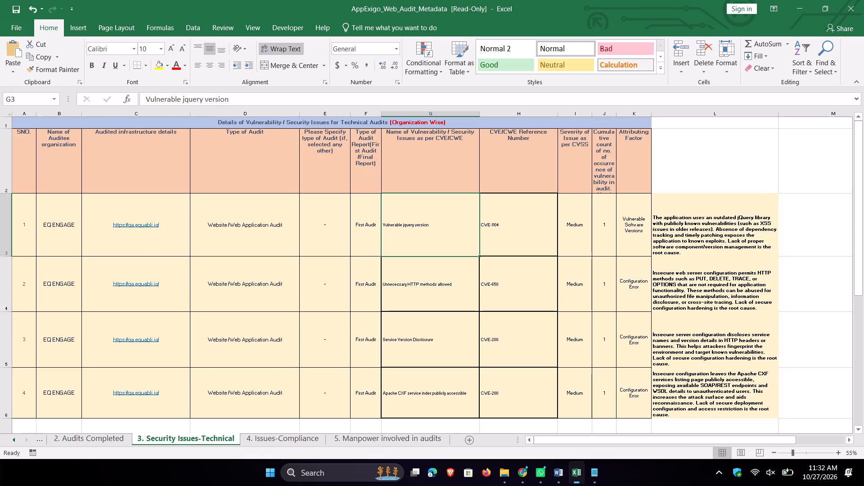
drag(420, 209, 427, 224)
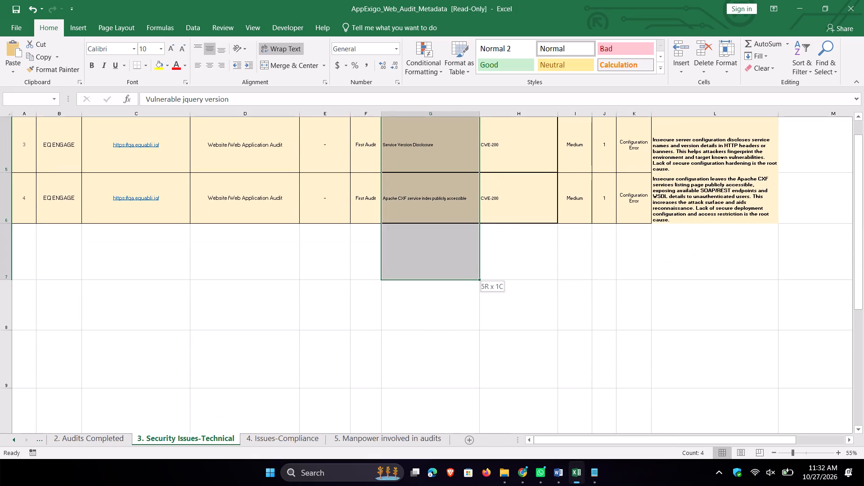
drag(427, 224, 427, 209)
key(ctrl+v)
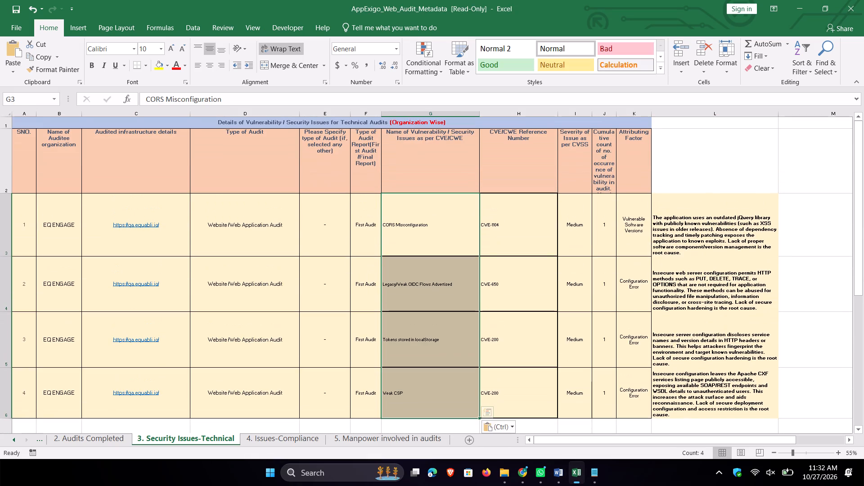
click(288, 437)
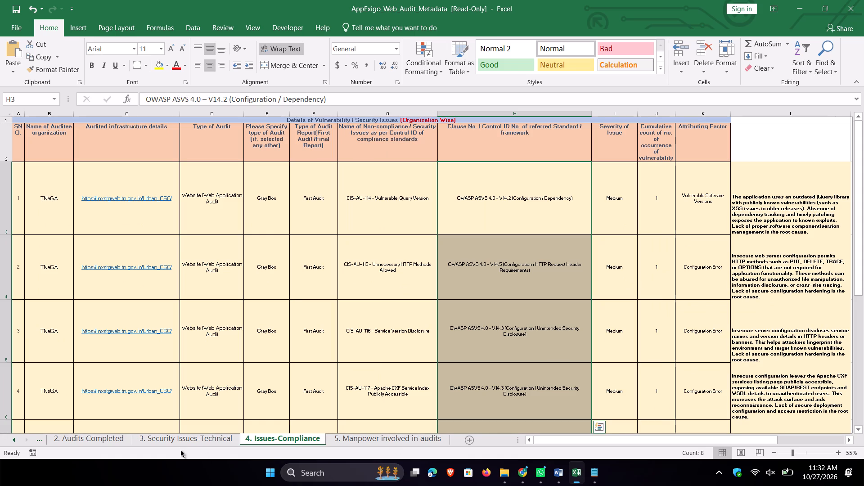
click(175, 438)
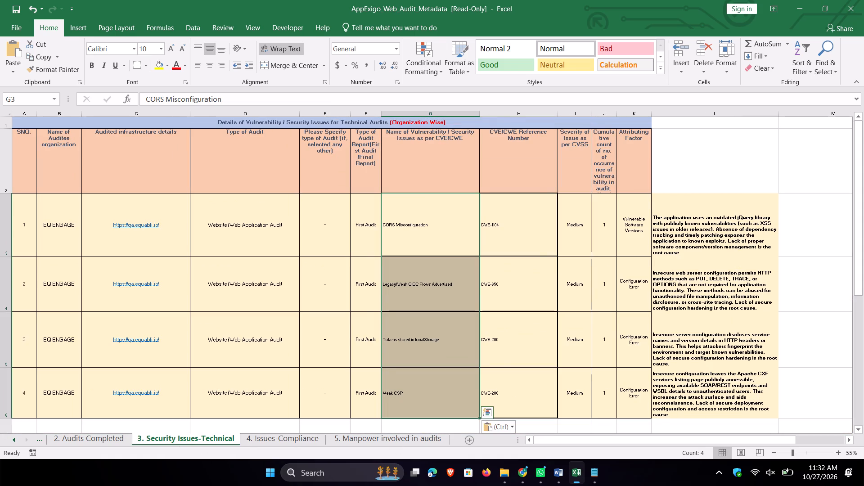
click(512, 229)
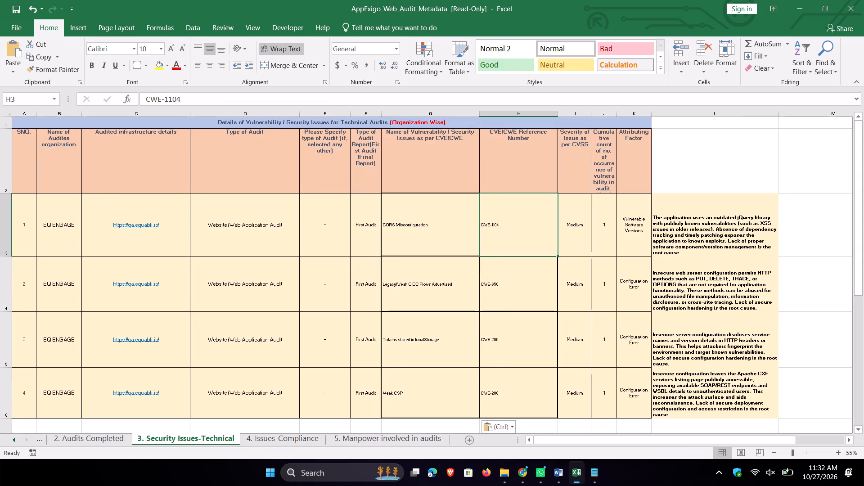
Set the severity of the Weak CSP entry to Low in the Security Issues-Technical sheet.
scroll(571, 271, down, 1)
click(582, 330)
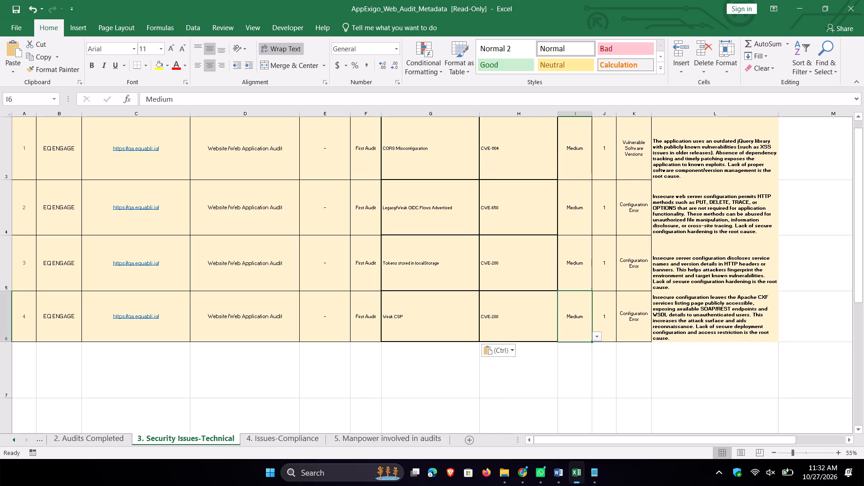
click(594, 334)
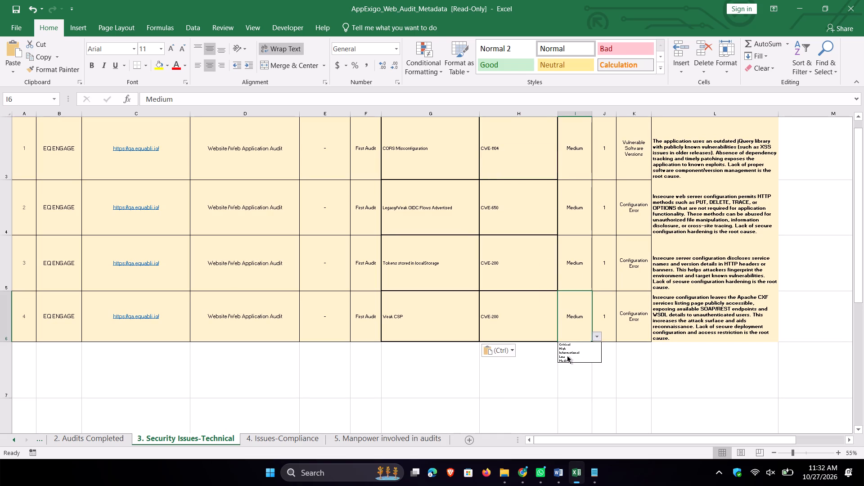
click(567, 355)
scroll(515, 313, up, 1)
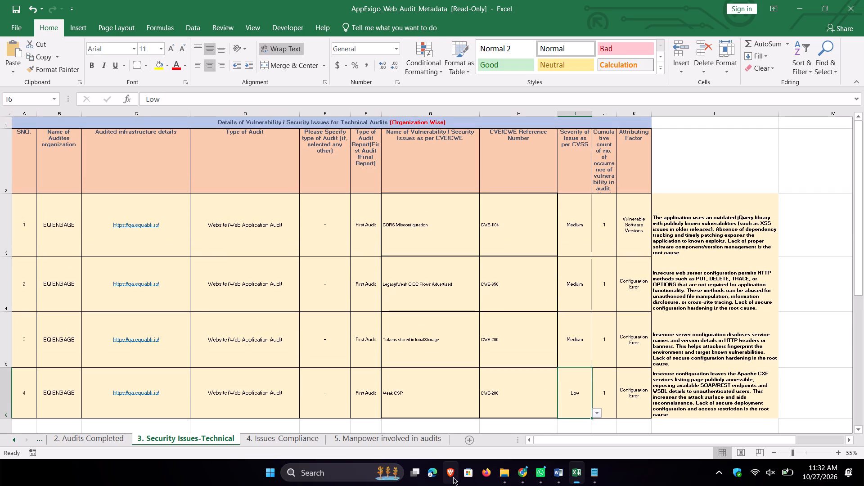
Switch to the Word report and the note, find the Summary of Findings vs OWASP and CWE table, and clear the note's text.
click(555, 476)
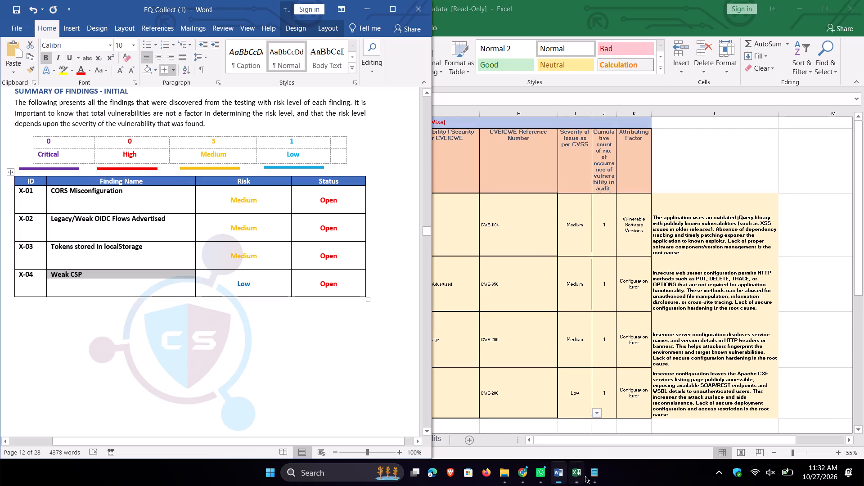
click(597, 480)
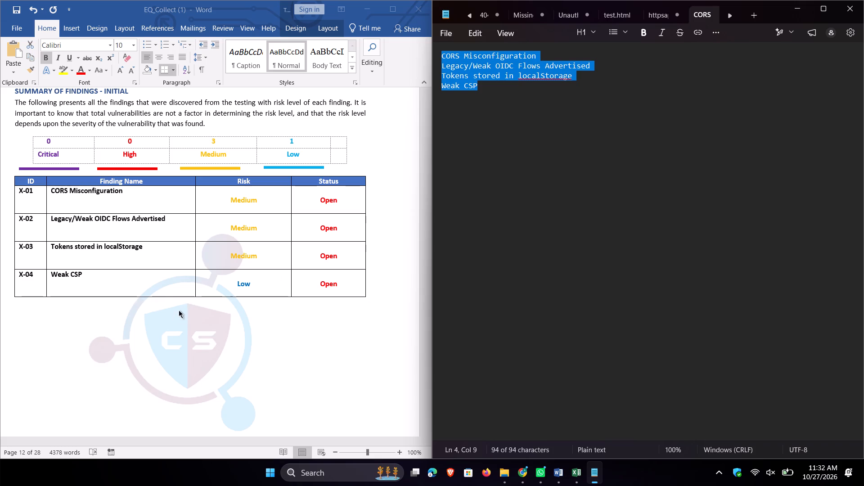
scroll(186, 302, down, 20)
scroll(186, 302, down, 7)
scroll(248, 278, down, 4)
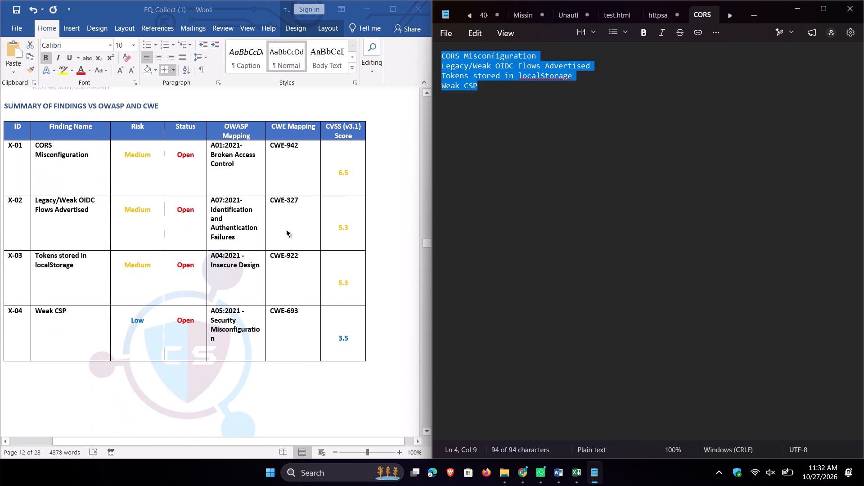
click(532, 179)
key(ctrl+a)
key(BackSpace)
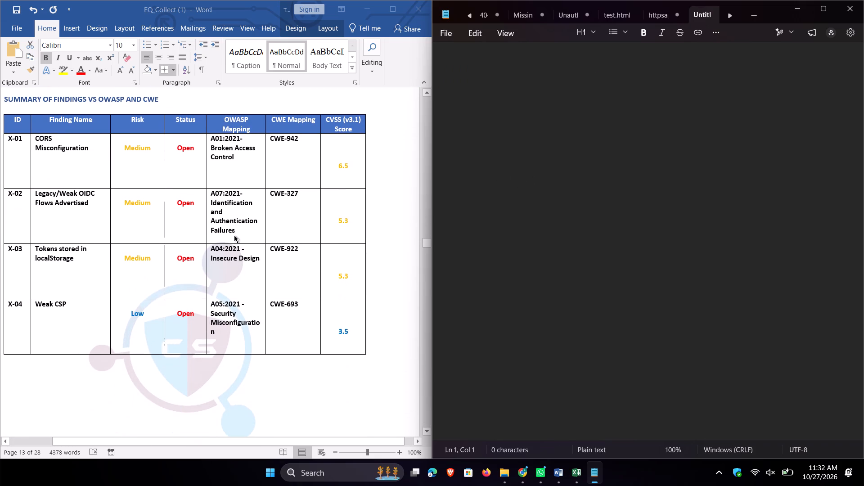
Select the CWE-942 mapping of the CORS Misconfiguration finding in the report's table.
click(267, 136)
click(266, 137)
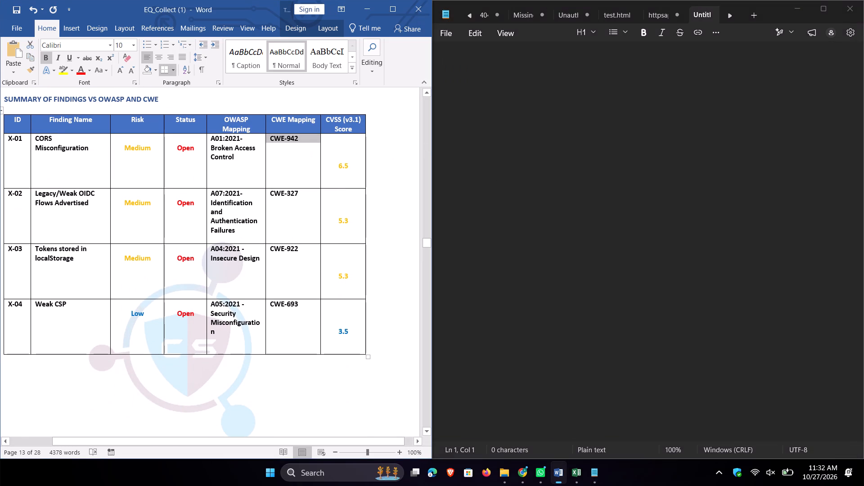
Copy CWE-942 and CWE-327 from the CWE Mapping column of the OWASP and CWE summary table onto separate lines of the note.
key(ctrl+c)
drag(553, 54, 553, 63)
key(ctrl+v)
key(Return)
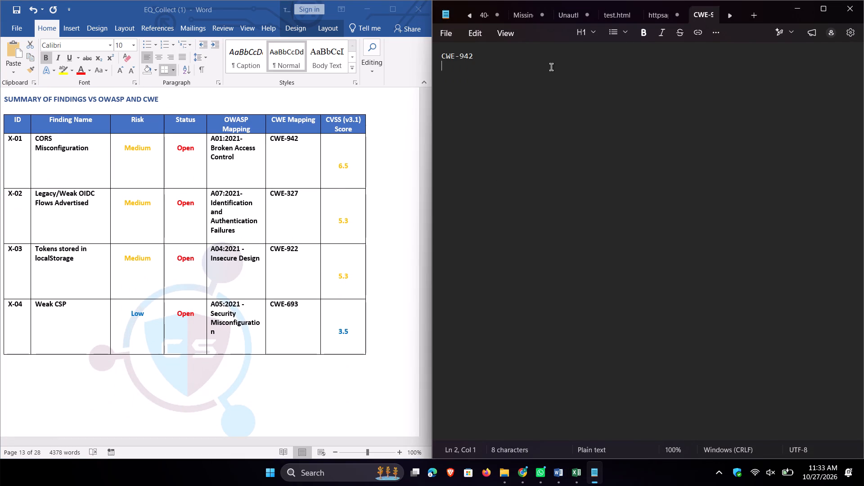
click(266, 195)
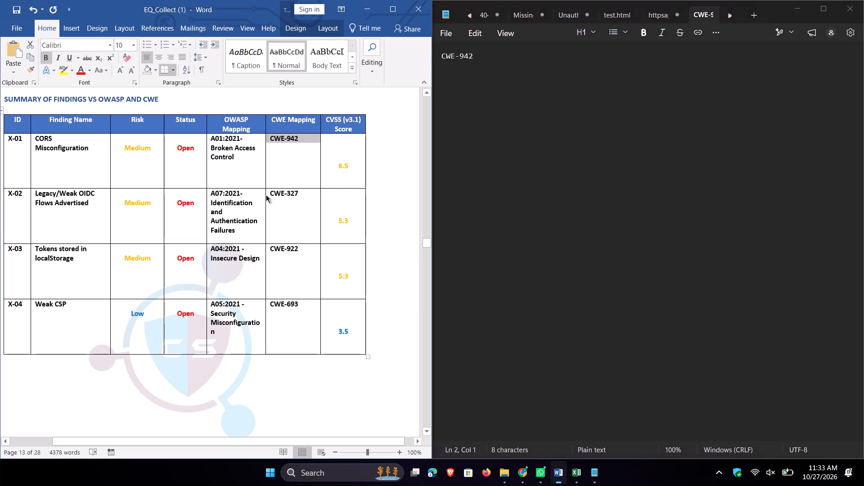
click(266, 192)
key(ctrl+c)
click(490, 147)
key(ctrl+v)
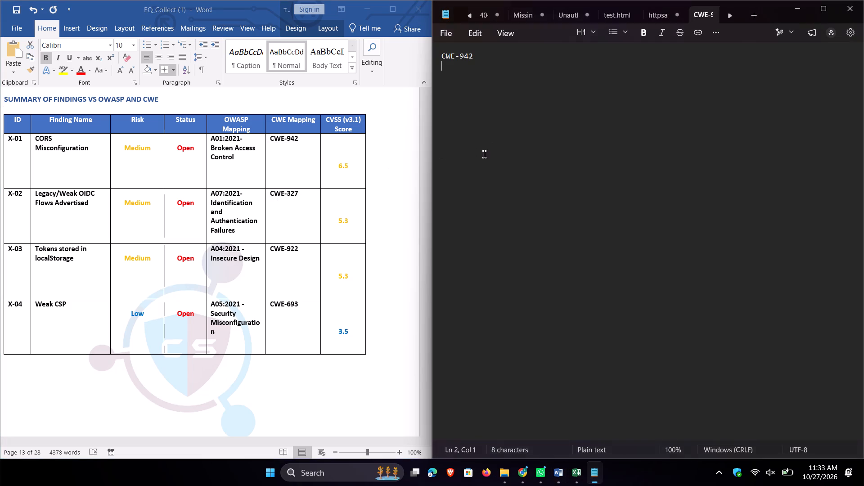
key(Return)
Add CWE-922 and CWE-693 from the report's CWE Mapping column as the third and fourth lines of the note.
click(272, 246)
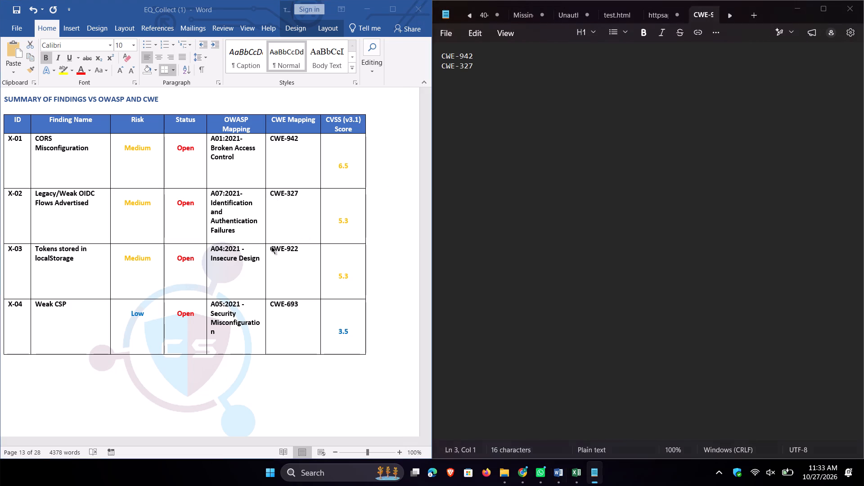
click(268, 248)
key(ctrl+c)
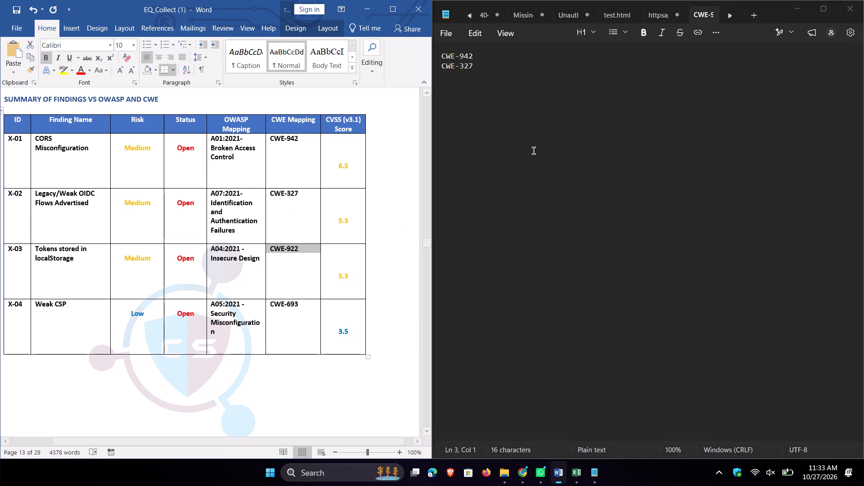
click(534, 151)
key(ctrl+v)
key(Return)
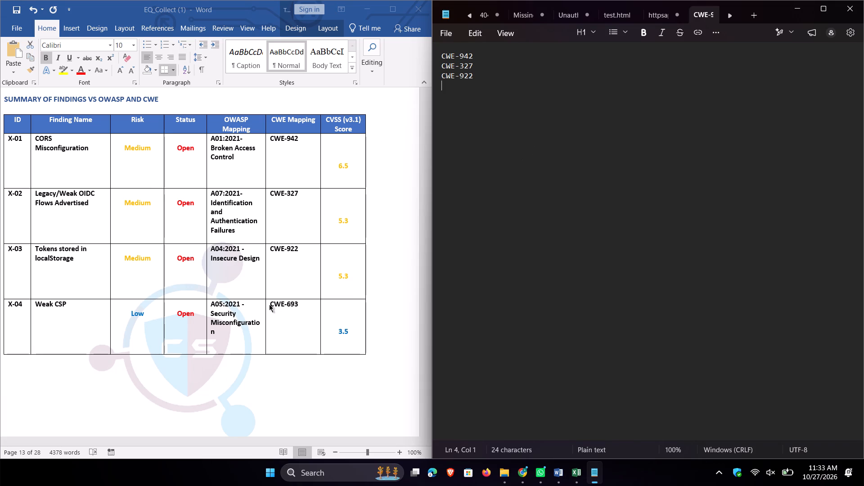
click(269, 304)
click(267, 303)
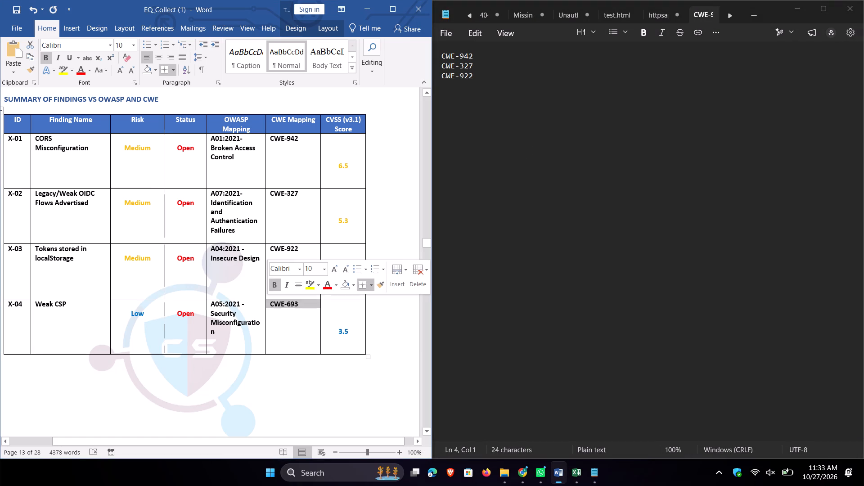
key(ctrl+c)
click(505, 214)
key(ctrl+v)
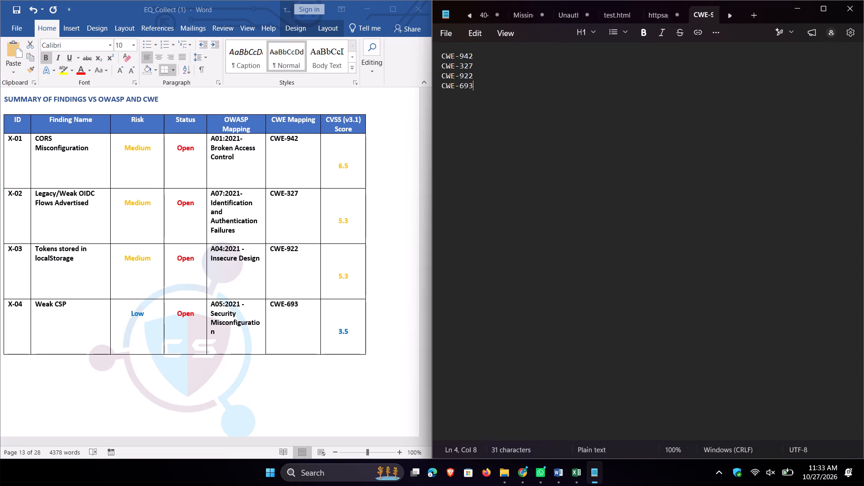
Replace the CVE/CWE Reference Numbers of findings 1 to 4 in the workbook with the note's CWE-942, CWE-327, CWE-922 and CWE-693.
drag(437, 54, 440, 101)
key(ctrl+c)
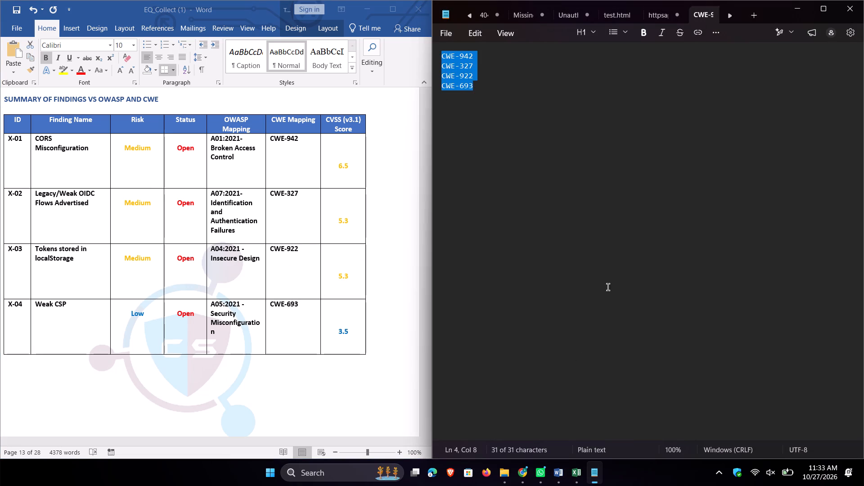
click(570, 479)
click(497, 237)
drag(497, 237, 504, 394)
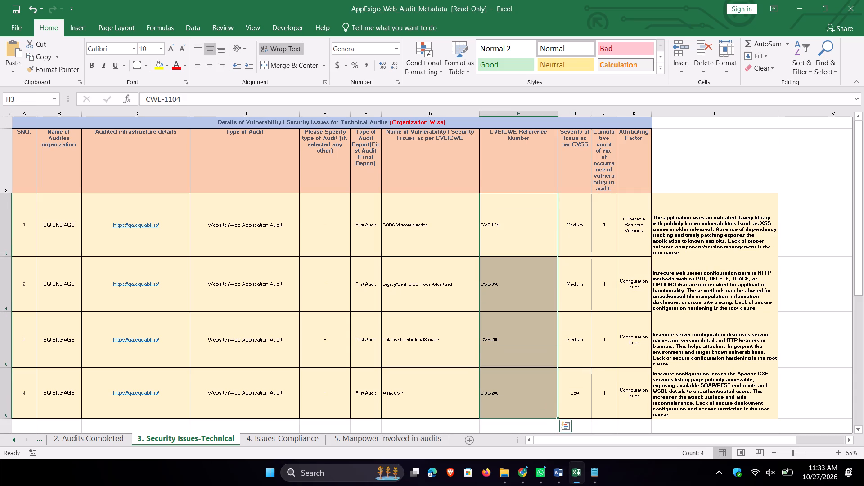
key(ctrl+v)
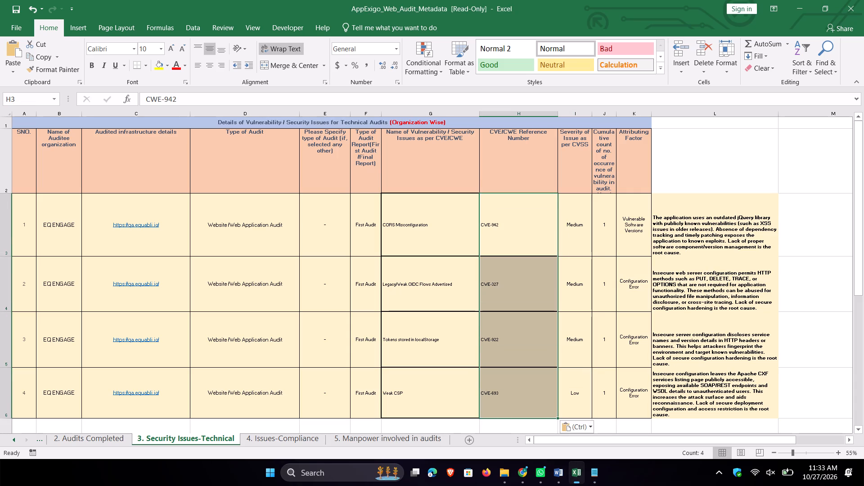
click(441, 236)
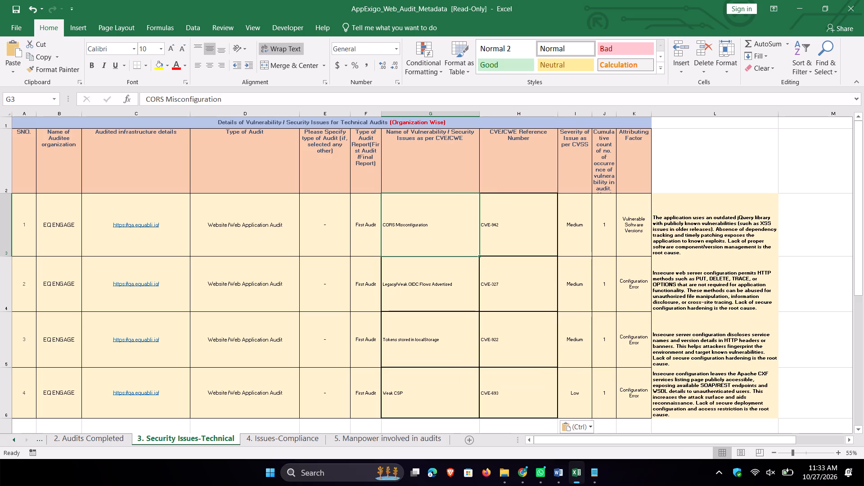
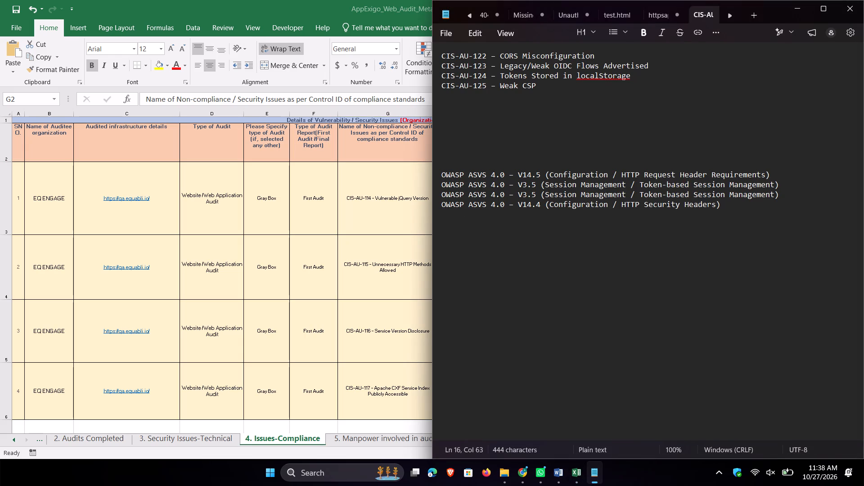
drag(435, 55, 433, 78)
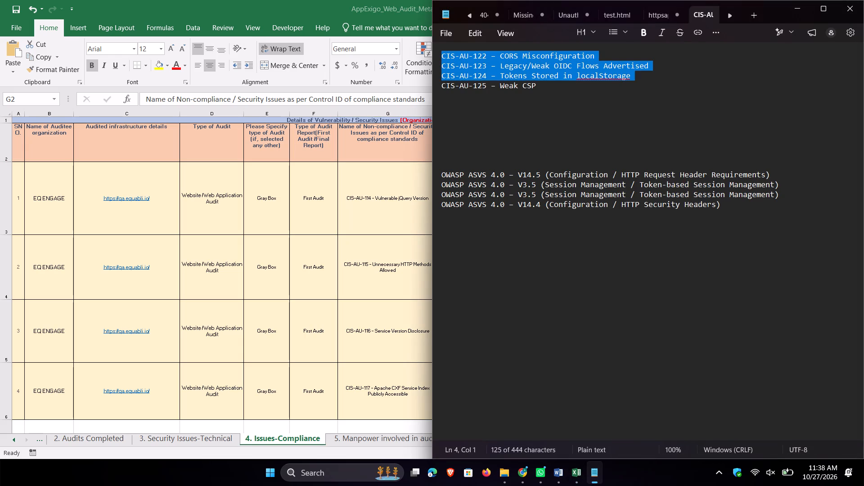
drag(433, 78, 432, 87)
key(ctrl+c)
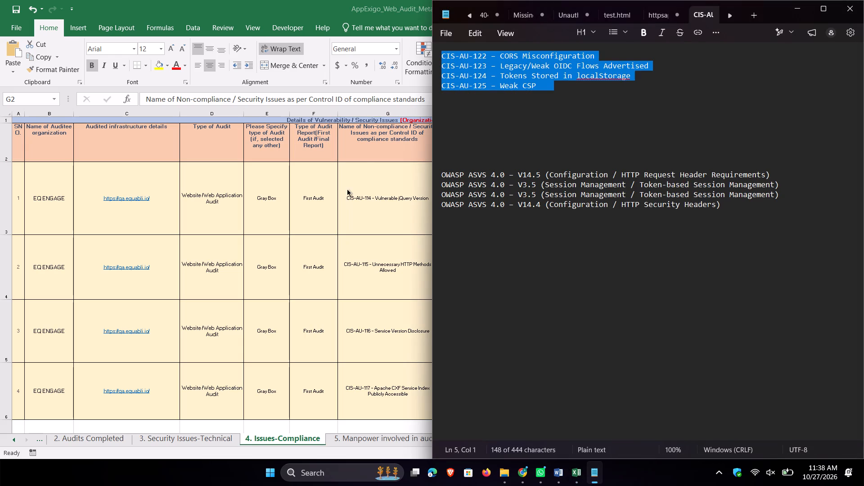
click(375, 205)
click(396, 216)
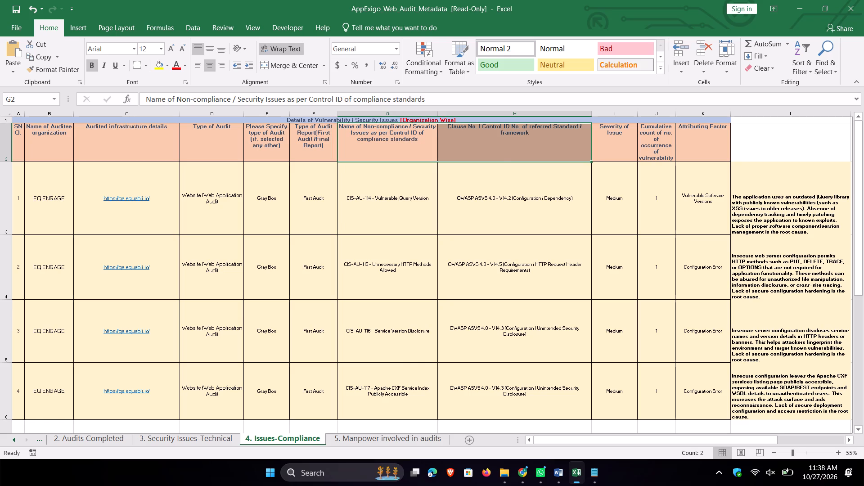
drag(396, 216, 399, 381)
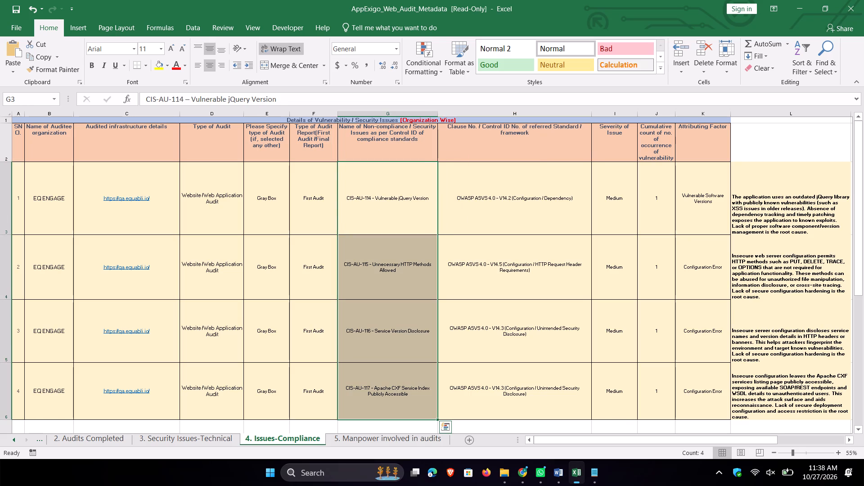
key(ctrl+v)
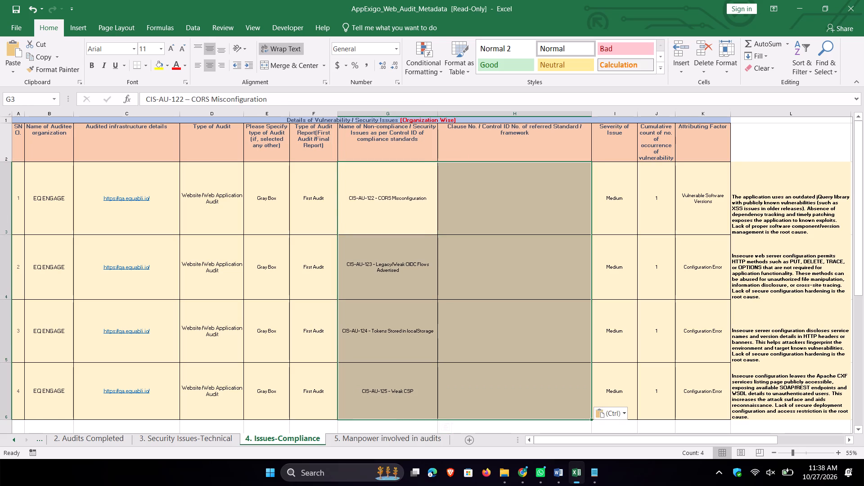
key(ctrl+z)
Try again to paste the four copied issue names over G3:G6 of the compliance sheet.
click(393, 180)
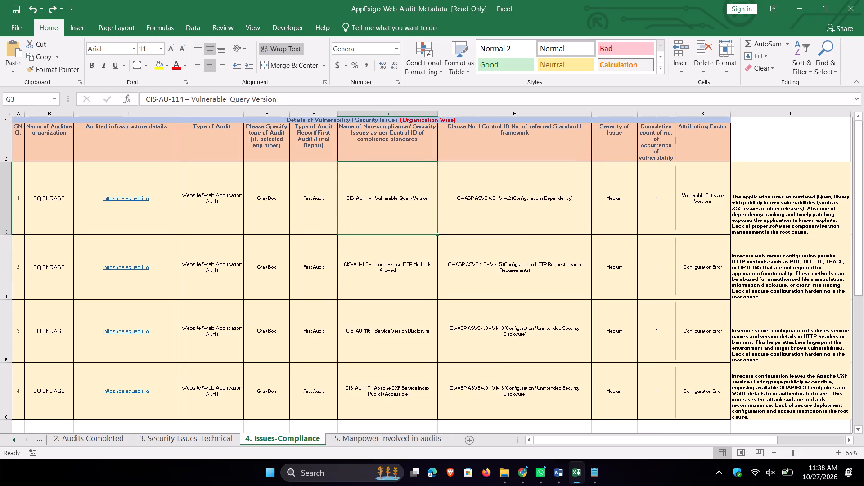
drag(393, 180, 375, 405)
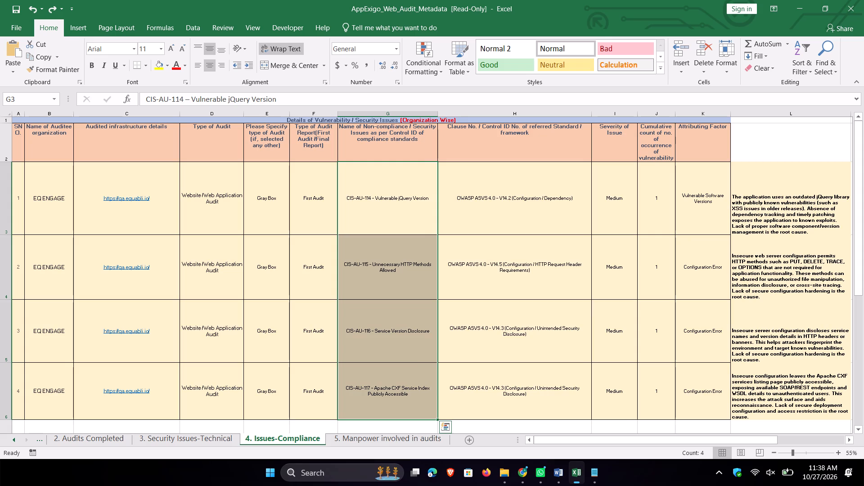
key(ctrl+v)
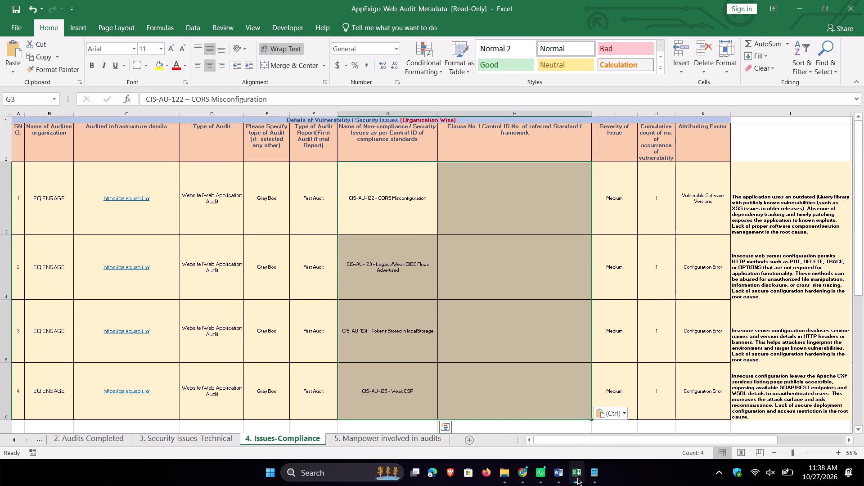
Delete the trailing blank character after "CIS-AU-125 – Weak CSP" in the note.
click(595, 472)
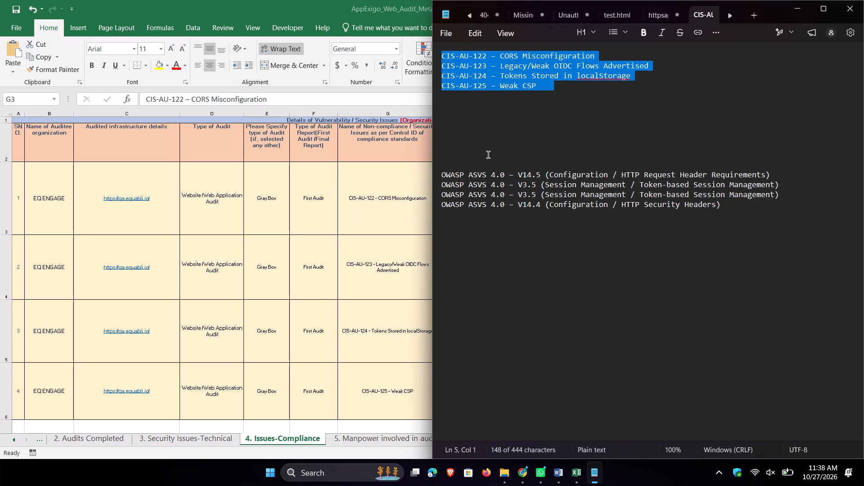
click(566, 86)
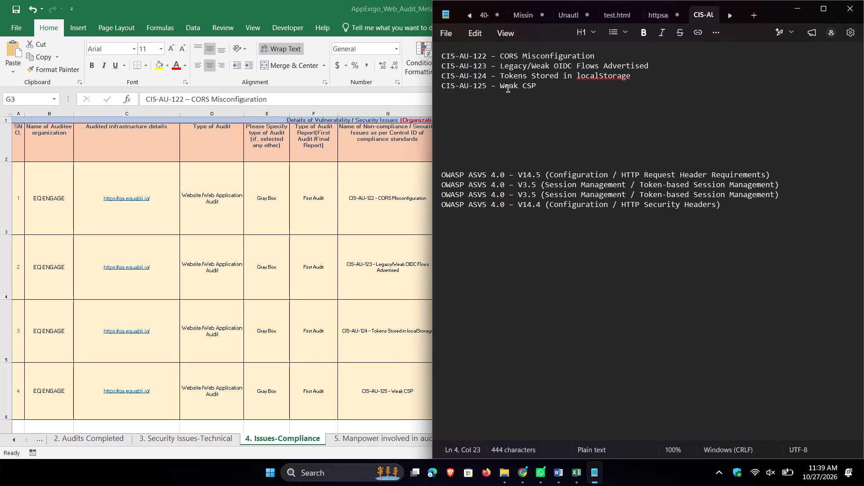
key(BackSpace)
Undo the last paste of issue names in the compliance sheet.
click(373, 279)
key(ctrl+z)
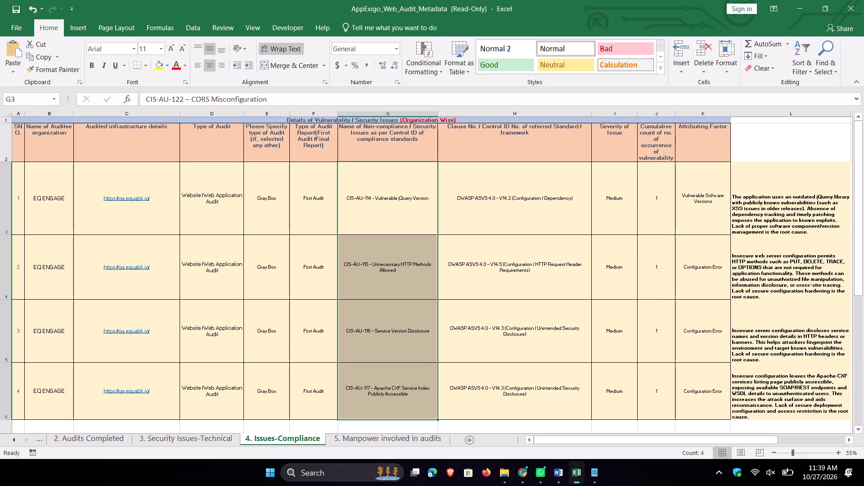
Copy the issue names CIS-AU-122 to CIS-AU-125 from the note into cells G3:G6 of the compliance sheet.
click(602, 478)
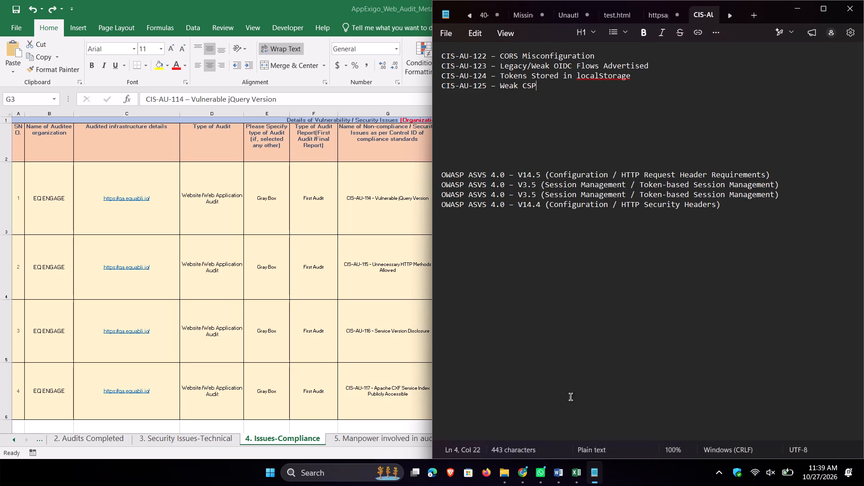
drag(441, 54, 463, 71)
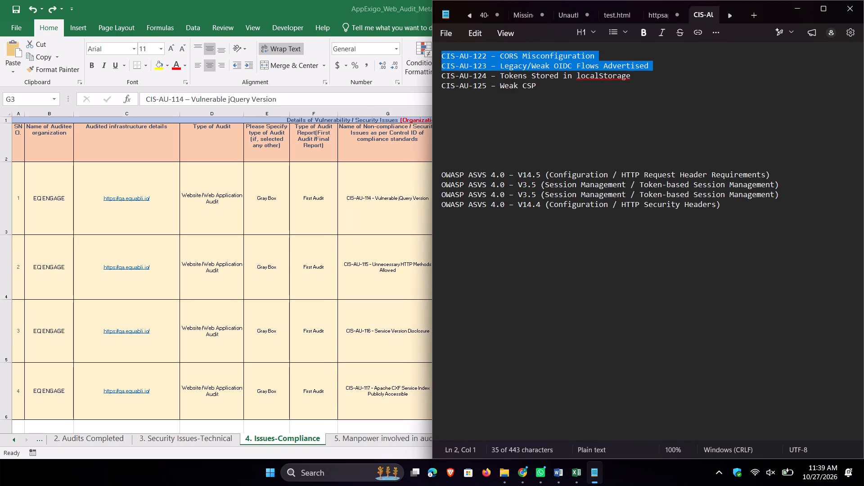
drag(463, 71, 522, 80)
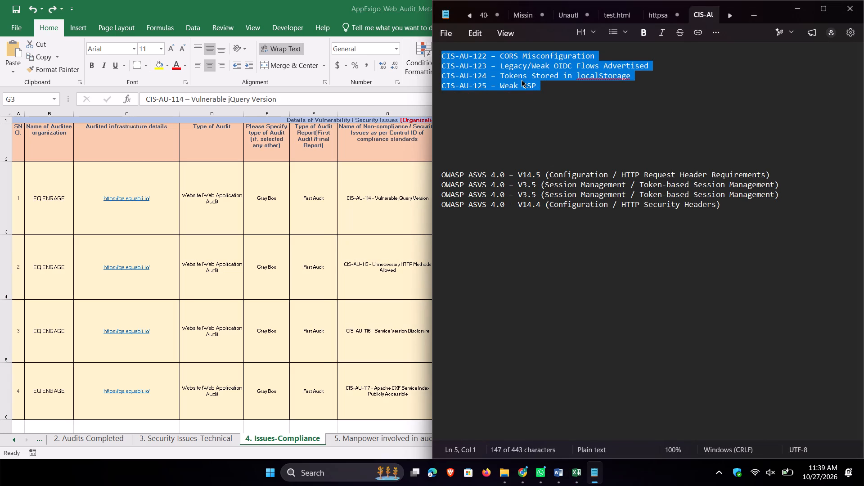
key(ctrl+c)
click(377, 169)
click(376, 201)
drag(376, 201, 372, 400)
key(ctrl+v)
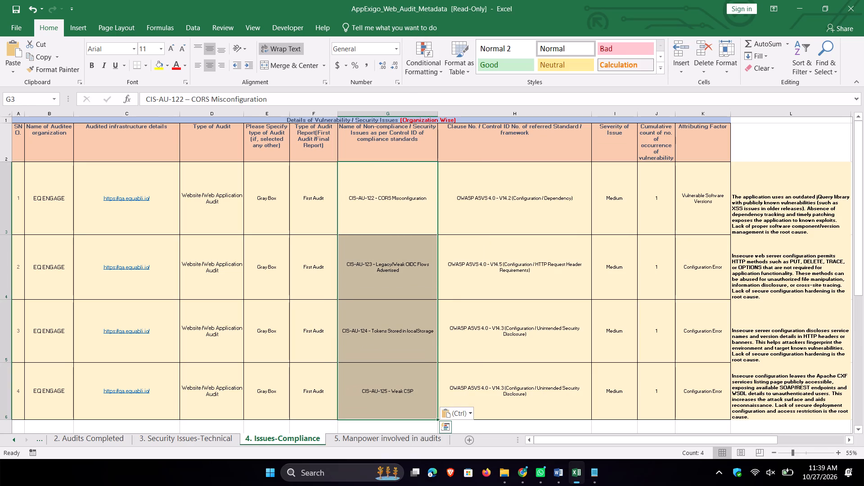
Copy the note's four OWASP ASVS 4.0 clauses (V14.5, V3.5, V3.5, V14.4) into the clause cells H3:H6 of the compliance sheet.
click(589, 476)
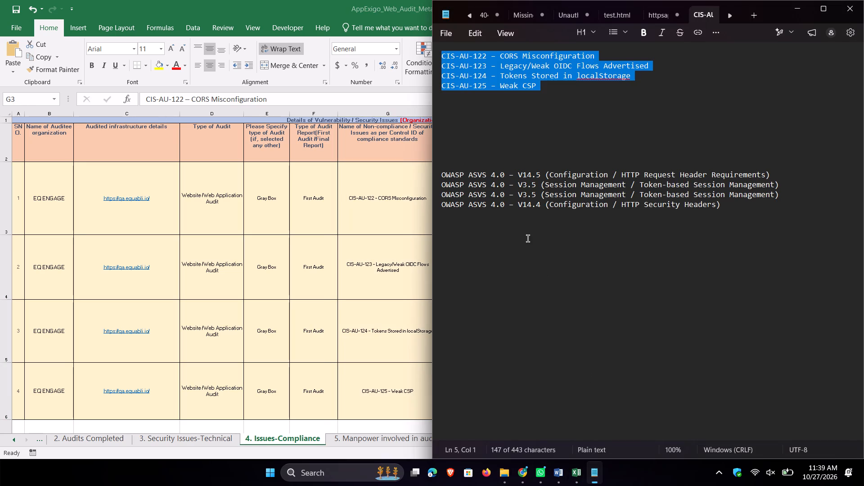
drag(438, 171, 436, 207)
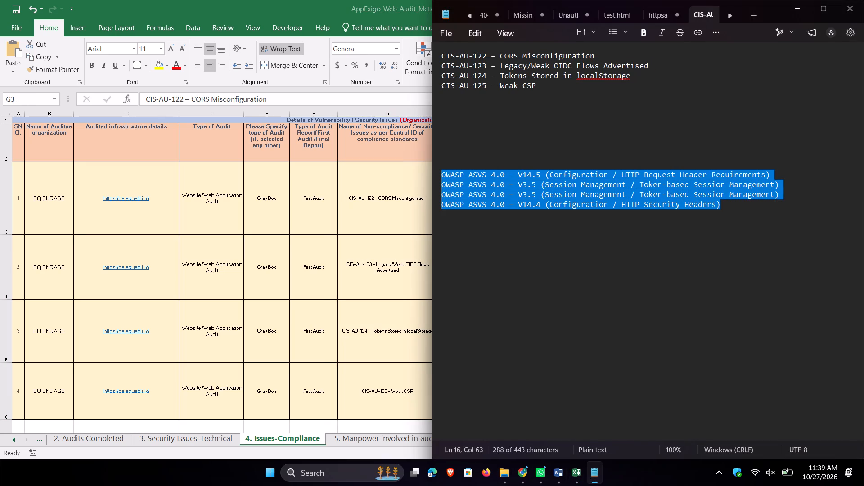
drag(436, 207, 436, 207)
key(ctrl+c)
click(400, 263)
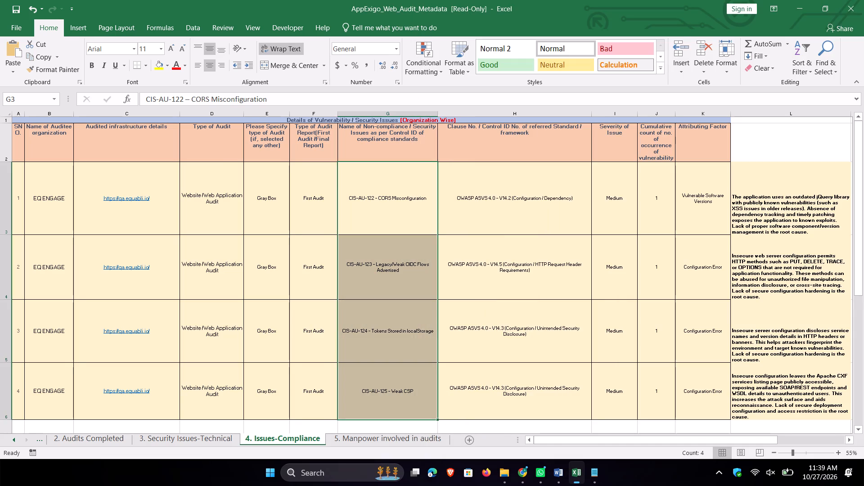
click(495, 222)
drag(495, 222, 487, 391)
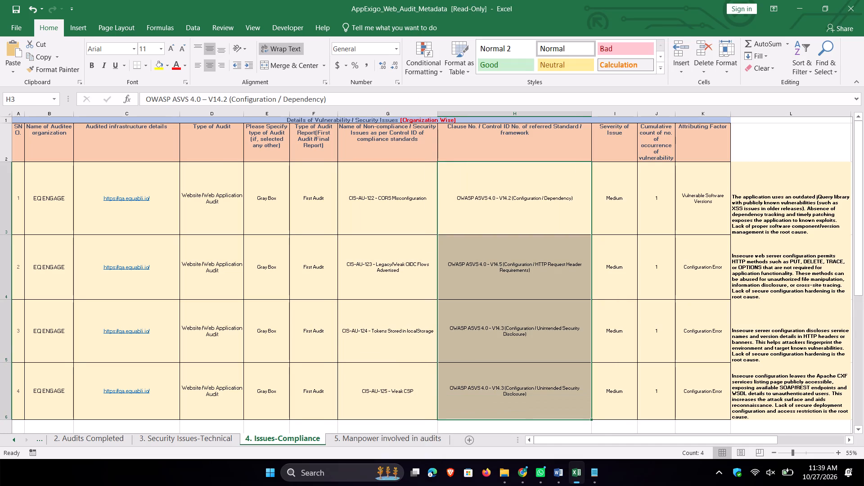
key(ctrl+v)
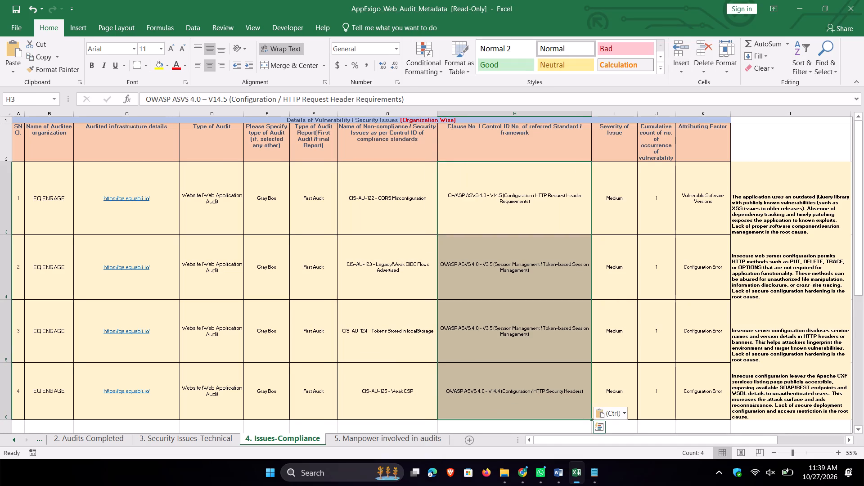
Set the severity of the CIS-AU-125 – Weak CSP row to Low.
click(635, 375)
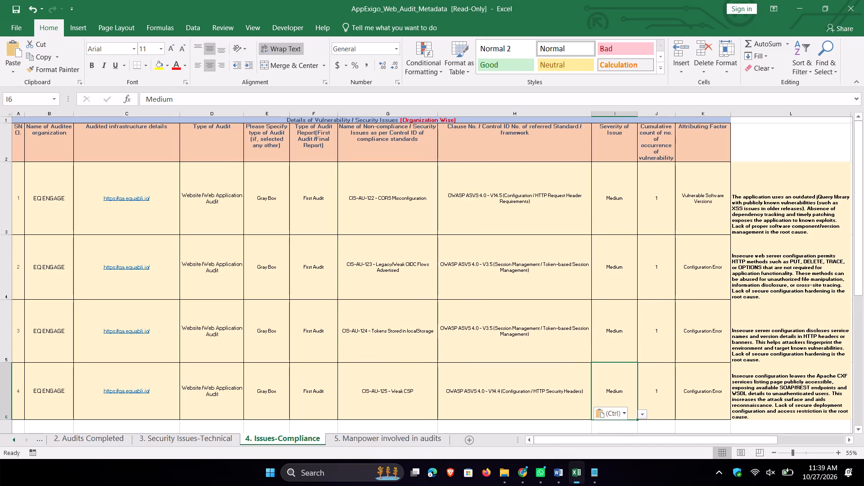
click(640, 413)
click(600, 432)
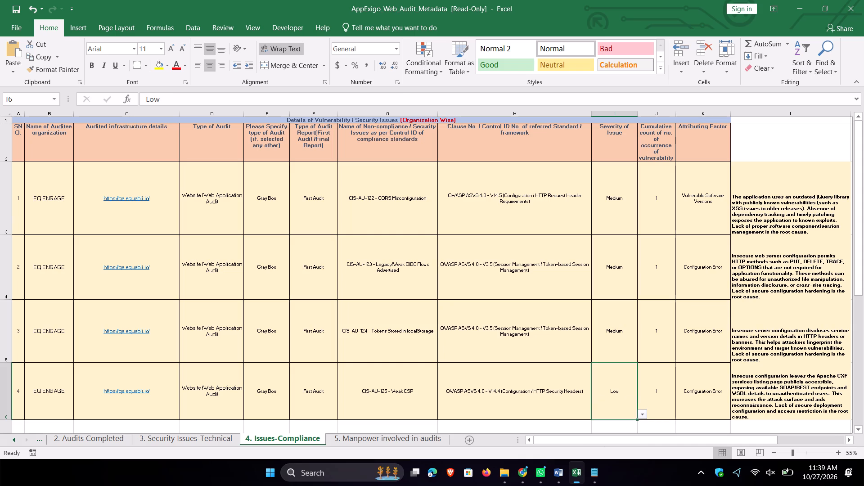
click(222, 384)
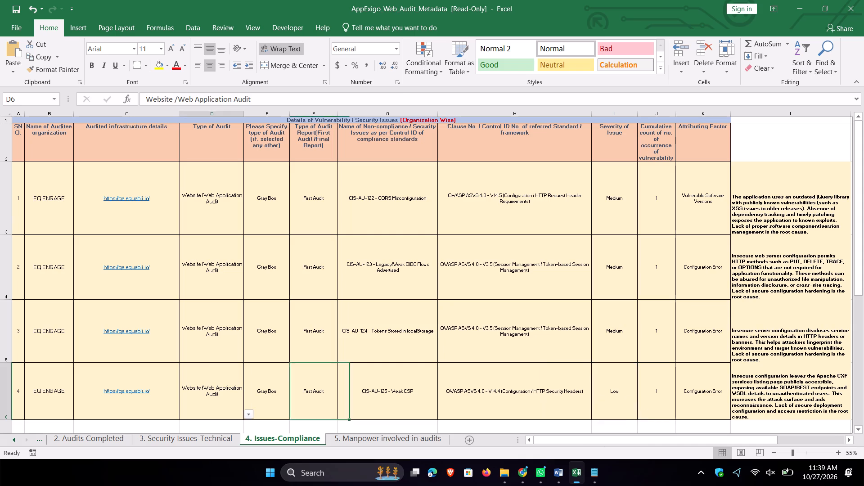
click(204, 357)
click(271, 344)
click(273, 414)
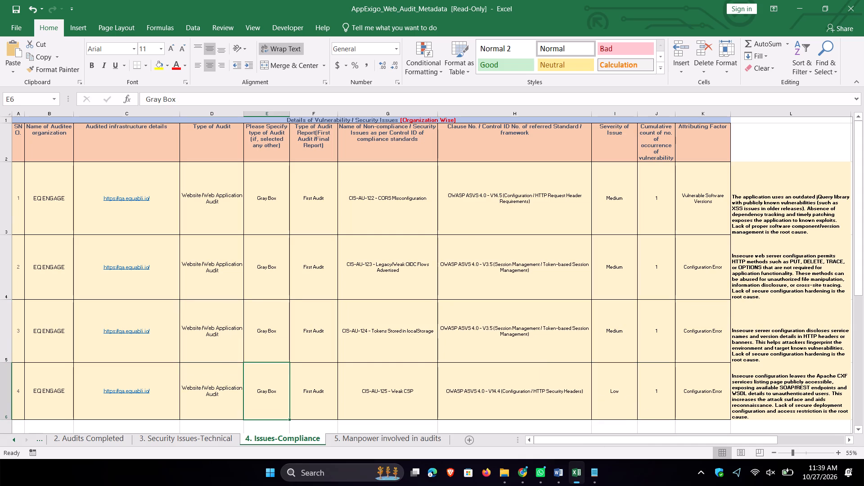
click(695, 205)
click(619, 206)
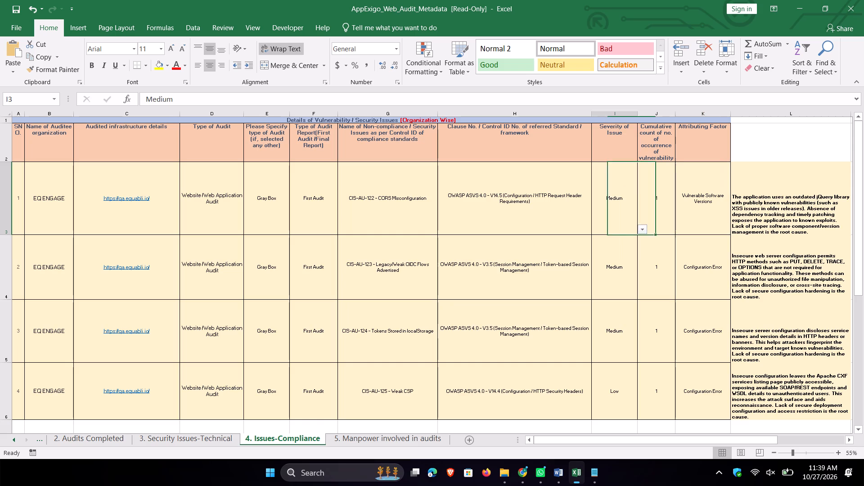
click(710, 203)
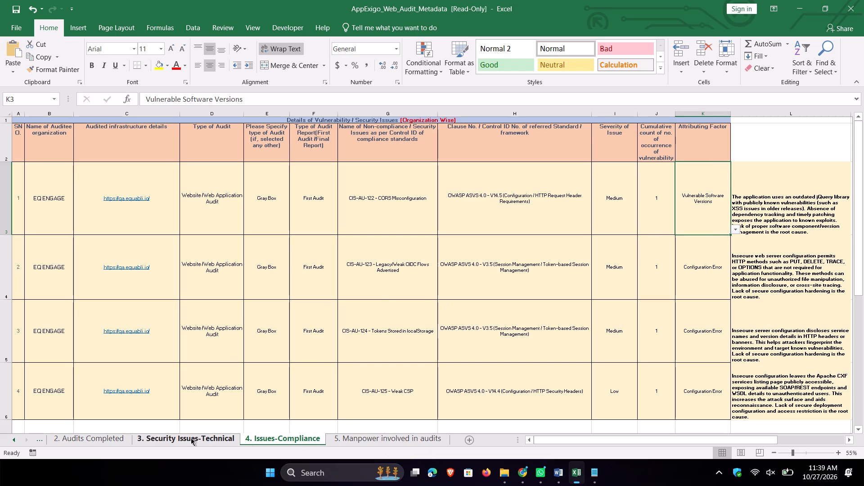
Copy the four attributing factors and root-cause descriptions in K3:L6 of the Security Issues-Technical sheet over K3:L6 of Issues-Compliance.
click(191, 437)
click(641, 220)
drag(642, 221, 729, 386)
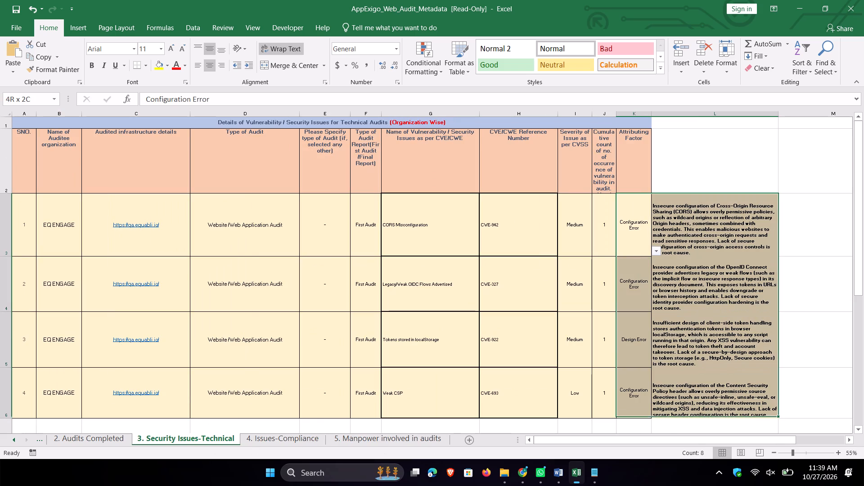
drag(729, 386, 727, 404)
key(ctrl+c)
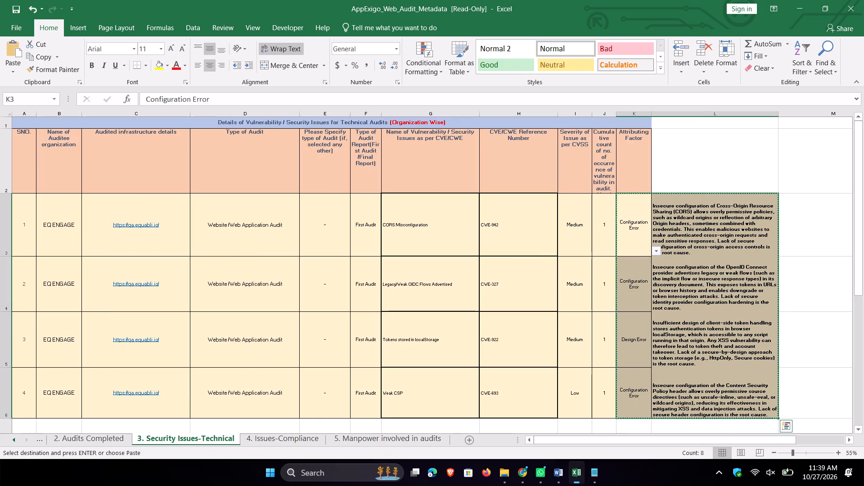
click(265, 434)
click(694, 209)
drag(697, 209, 797, 360)
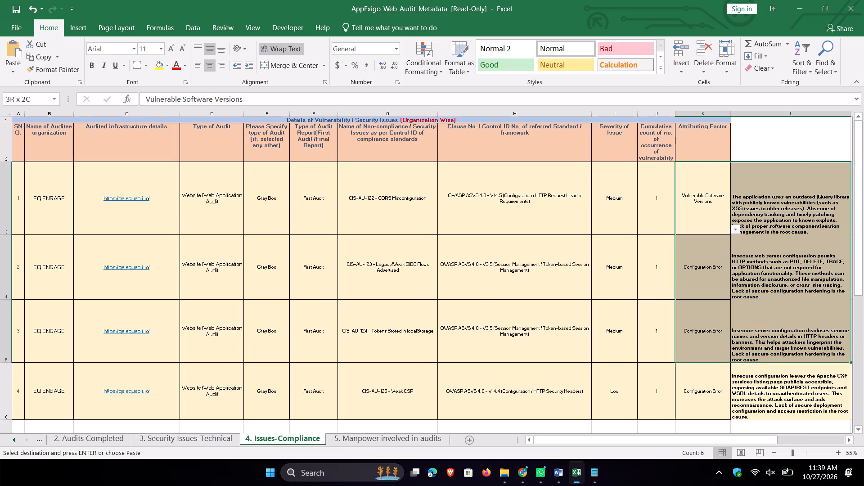
drag(797, 360, 795, 400)
key(ctrl+v)
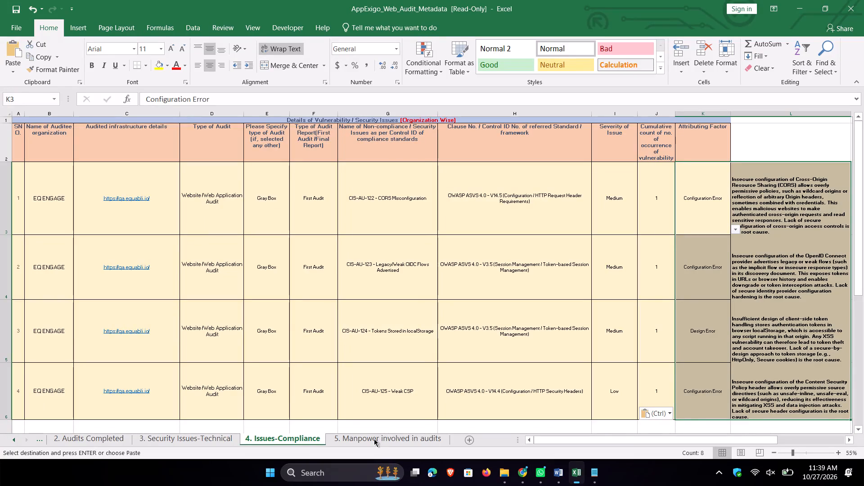
Look over the completed compliance rows and open the Manpower involved in audits sheet.
scroll(446, 351, down, 1)
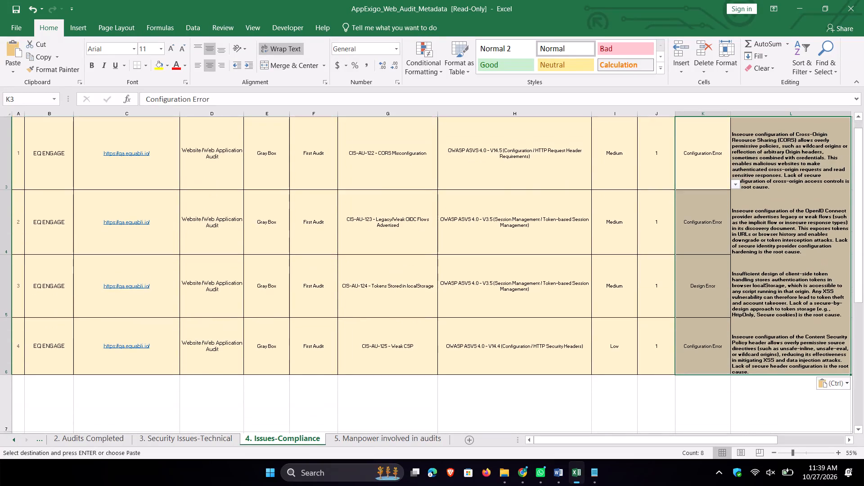
scroll(445, 349, up, 2)
click(384, 442)
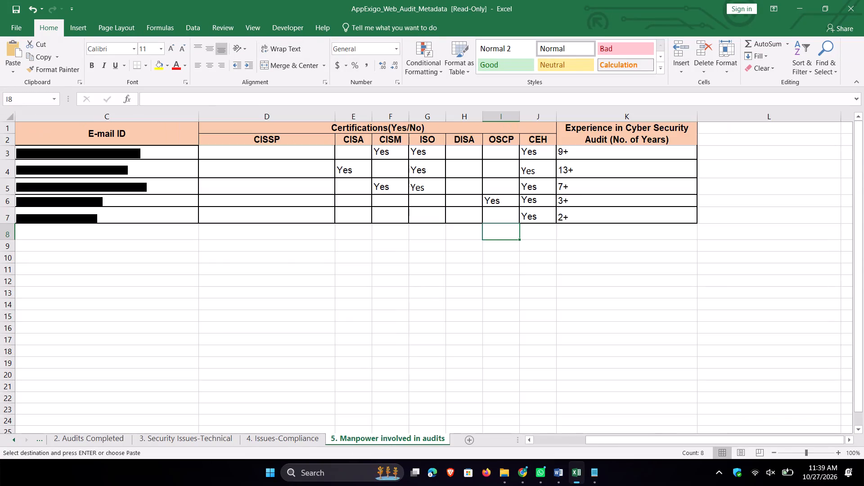
Place the EQ_Collect report in Word beside the manpower sheet and locate its audit team table with qualifications and certifications.
click(539, 240)
click(535, 292)
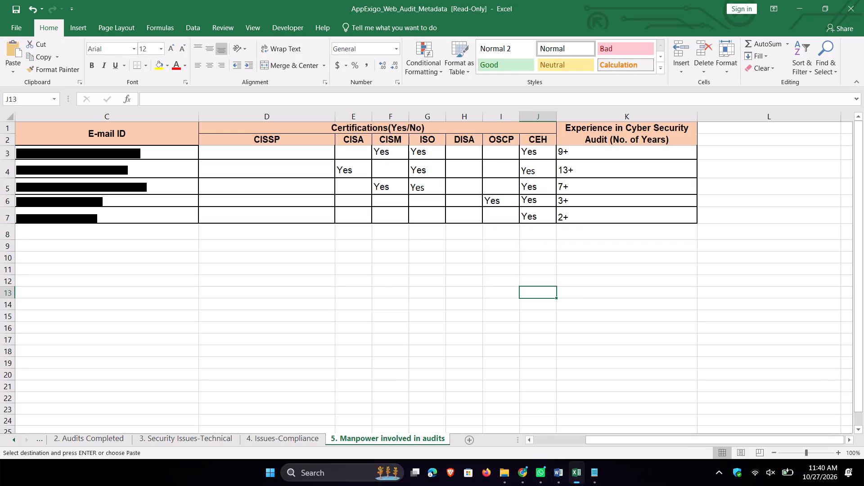
drag(643, 437, 570, 442)
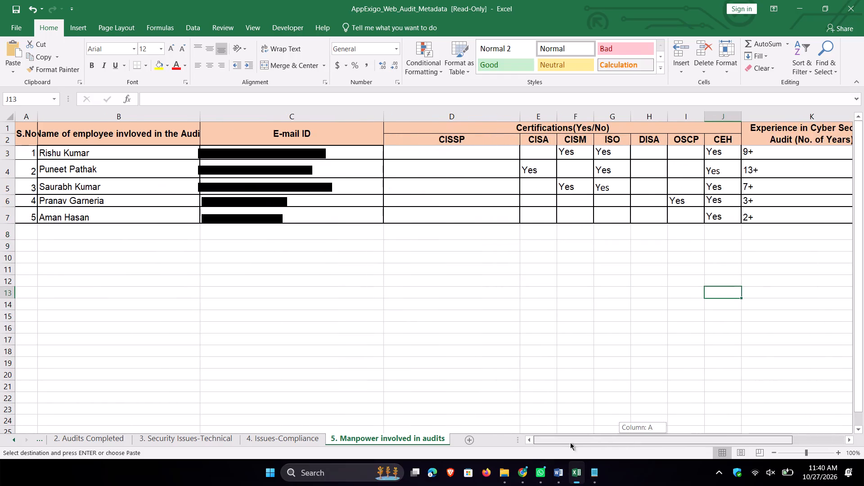
drag(570, 442, 569, 443)
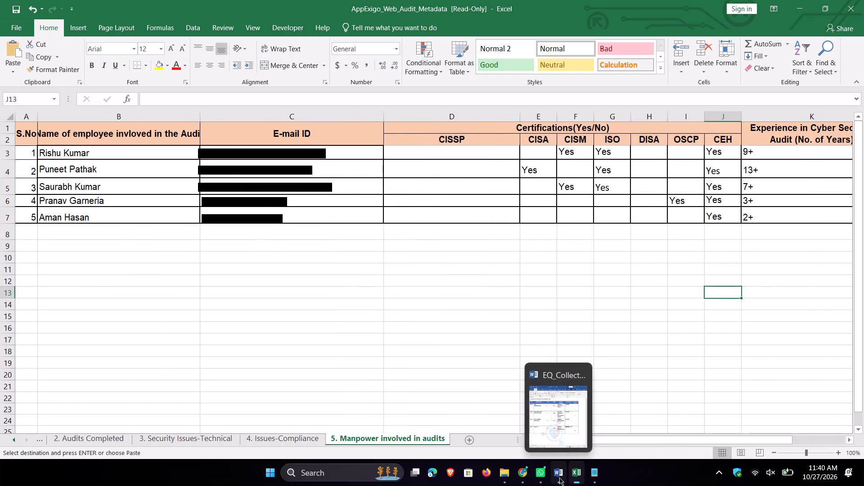
click(559, 477)
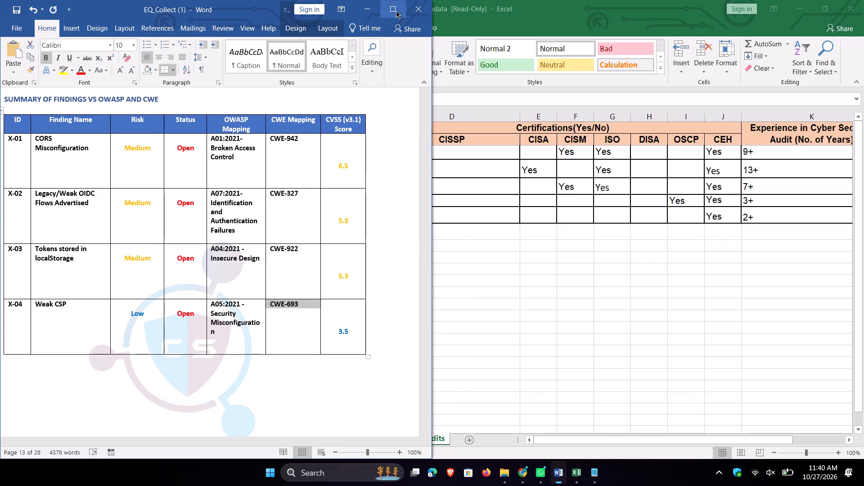
click(343, 45)
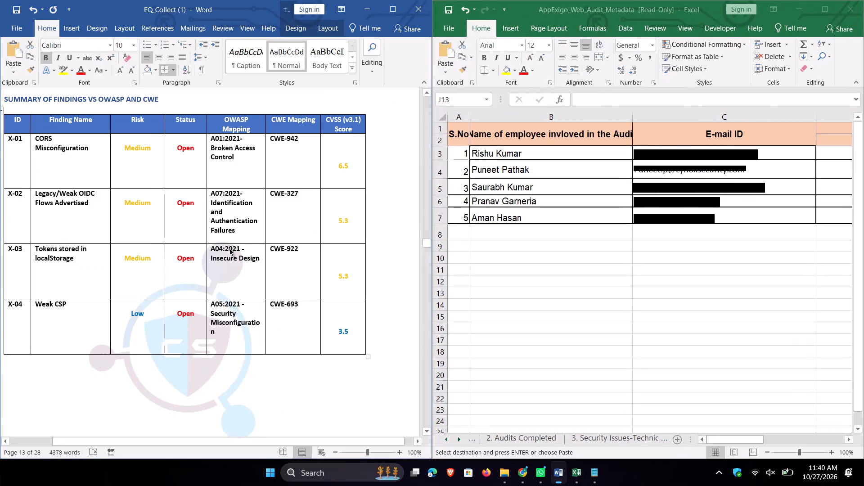
scroll(226, 251, up, 15)
scroll(166, 265, up, 20)
scroll(166, 265, up, 20)
scroll(166, 265, up, 3)
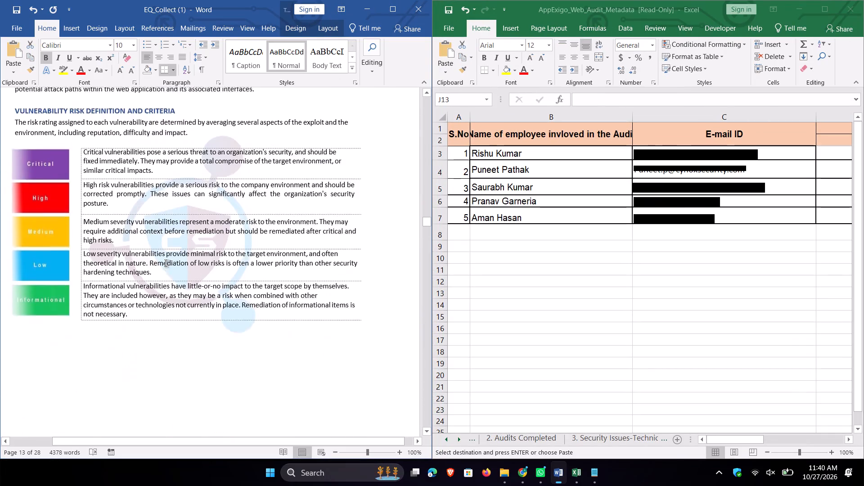
scroll(166, 263, up, 20)
scroll(166, 263, up, 20)
scroll(166, 263, up, 20)
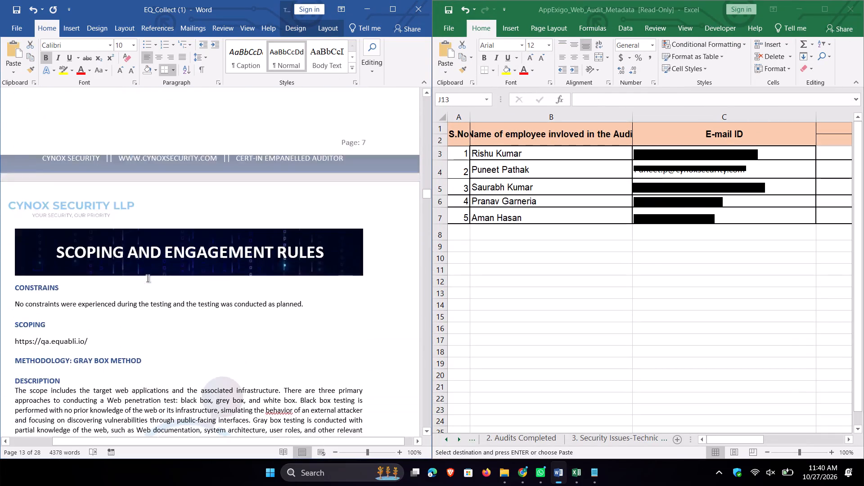
scroll(148, 279, up, 20)
scroll(148, 279, up, 20)
scroll(148, 279, up, 20)
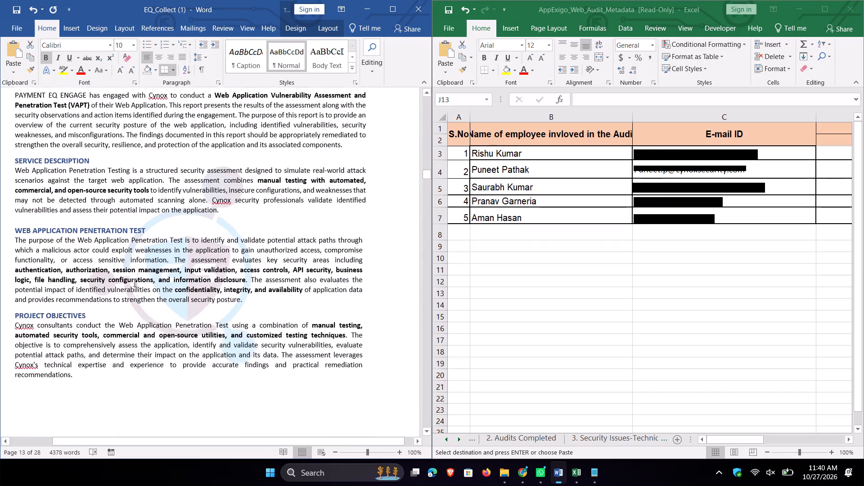
scroll(135, 283, up, 20)
scroll(135, 283, up, 20)
scroll(135, 283, up, 4)
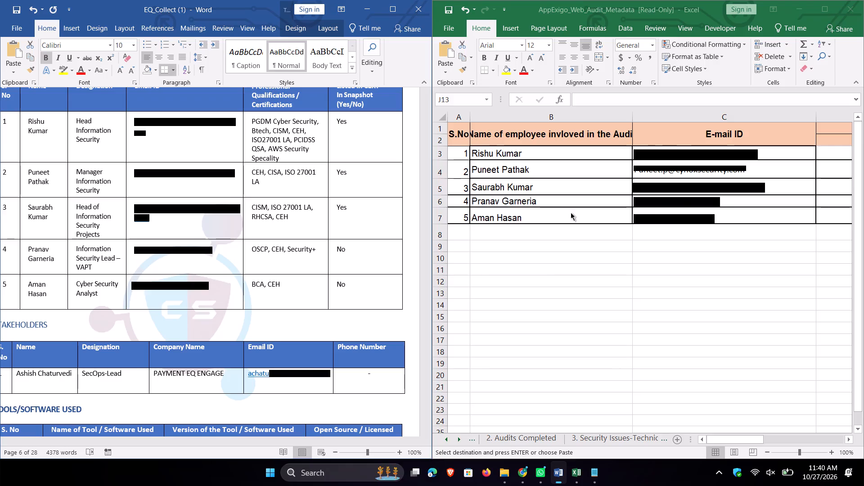
Compare the manpower sheet's employee names, e-mail IDs, certifications and experience columns with the report's audit team table.
drag(732, 439, 751, 438)
click(738, 442)
drag(734, 440, 779, 438)
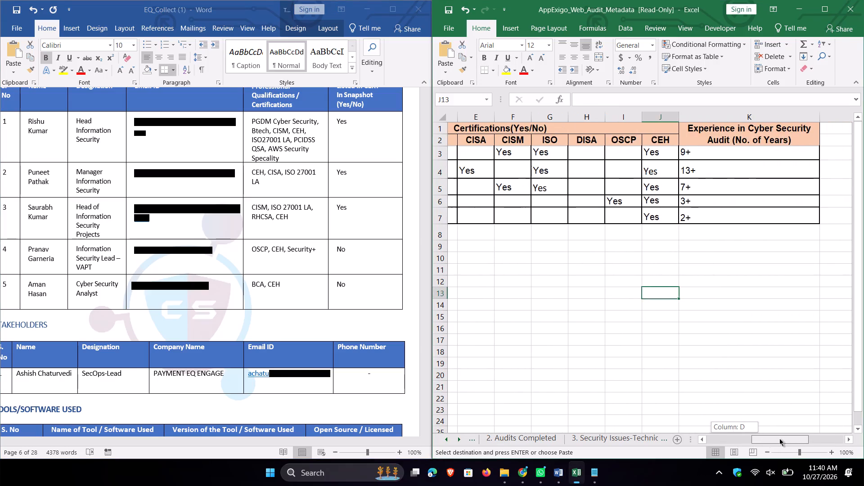
drag(779, 438, 753, 446)
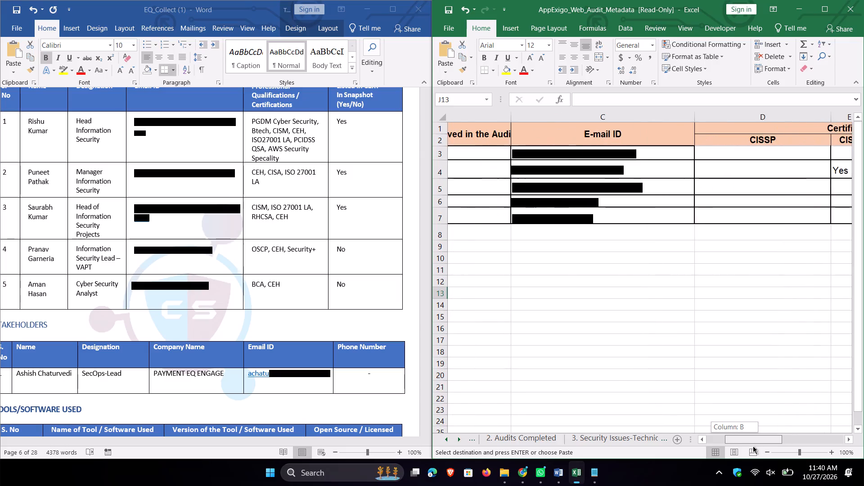
drag(753, 446, 787, 442)
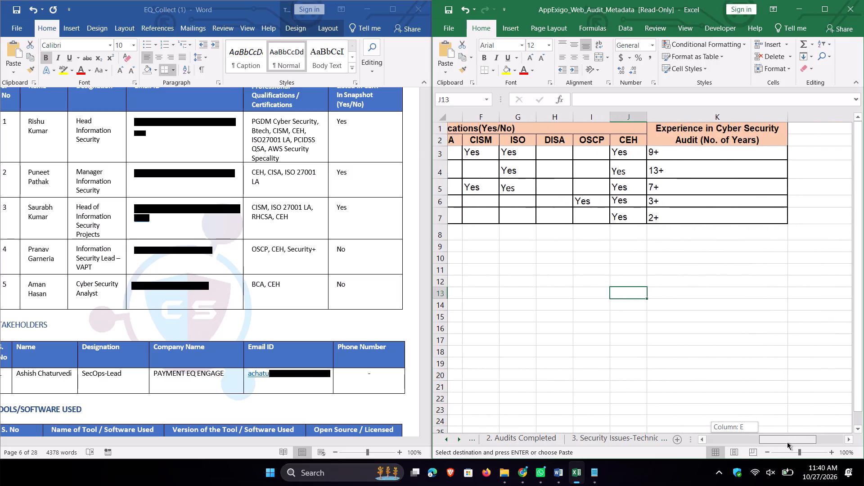
drag(787, 442, 775, 444)
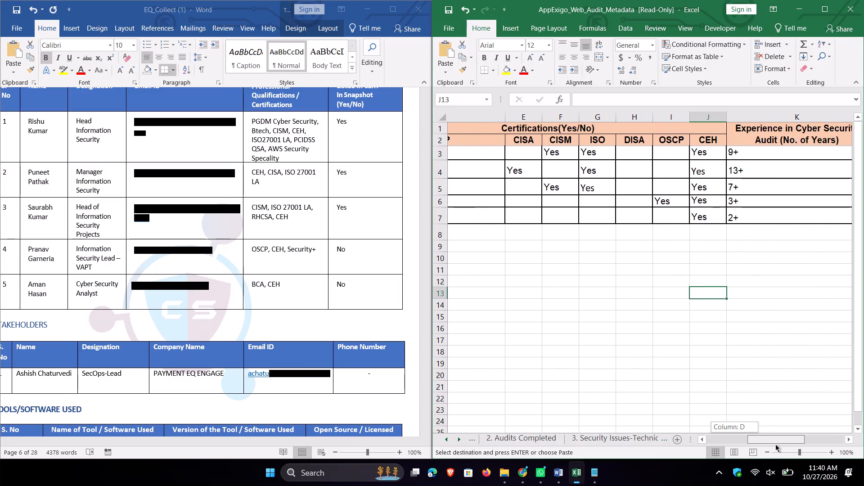
drag(775, 444, 664, 449)
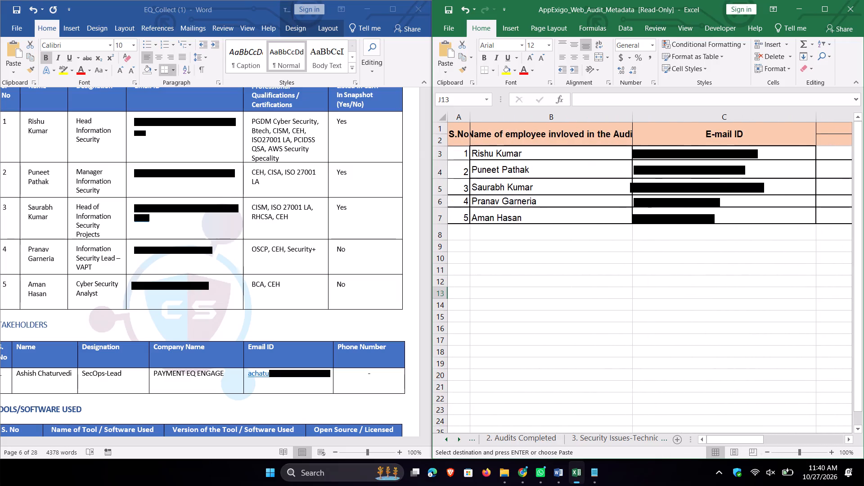
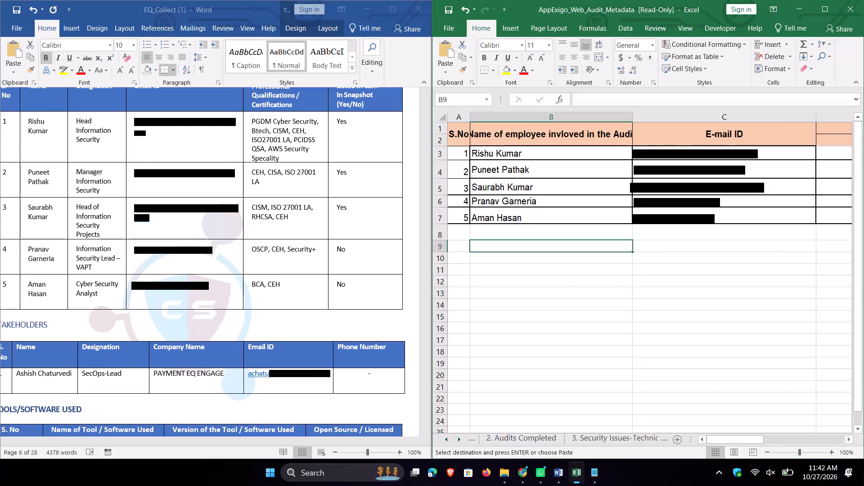
Save the read-only metadata workbook to the Desktop as a new Excel Workbook named EQ_Engage_Initial_Metadata.
key(ctrl+s)
key(ctrl+s)
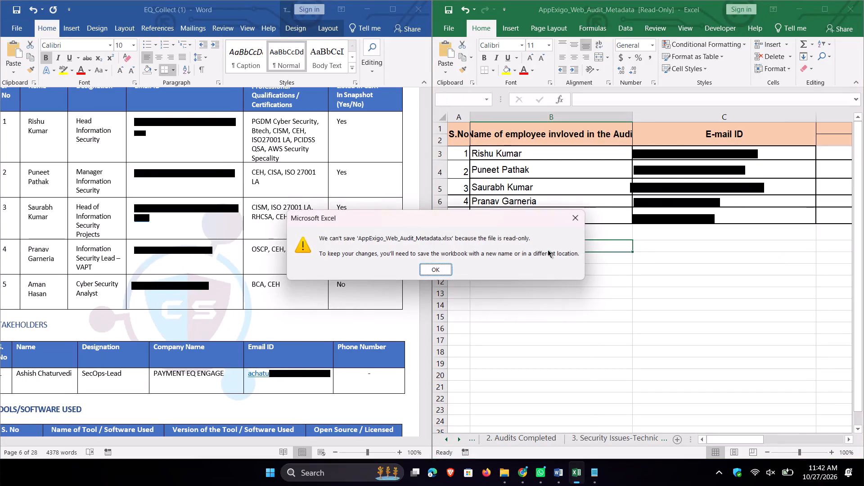
click(441, 272)
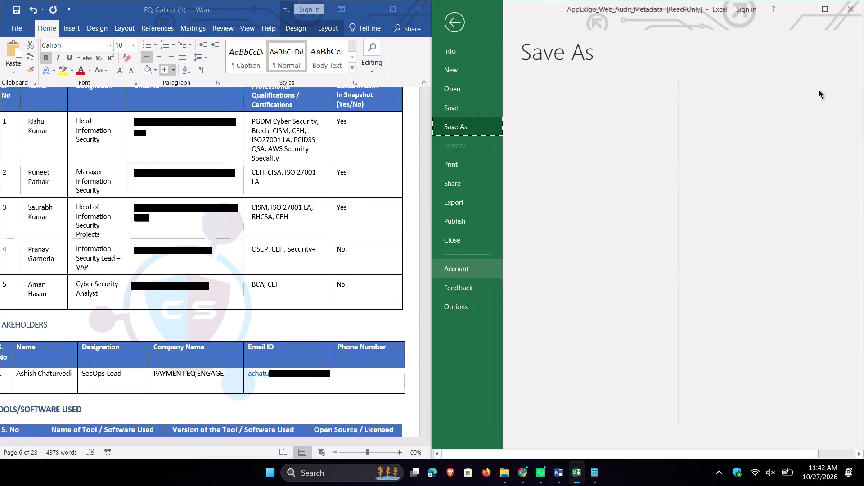
click(575, 267)
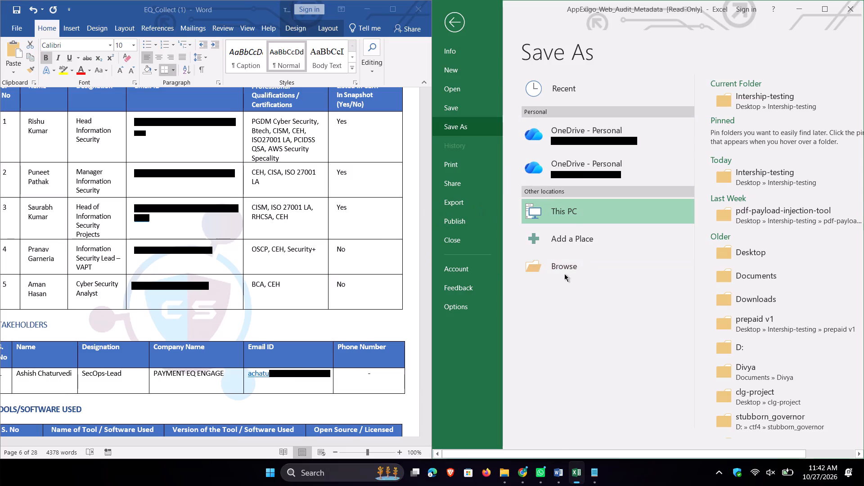
click(479, 79)
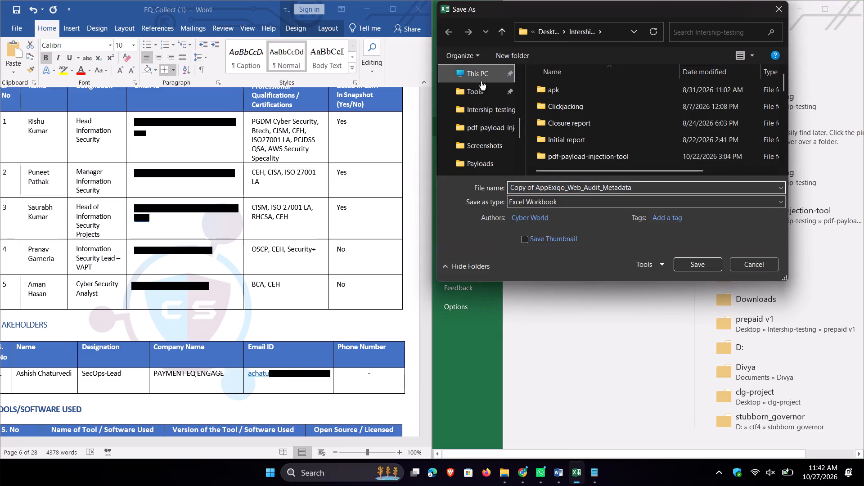
scroll(493, 121, up, 3)
click(484, 89)
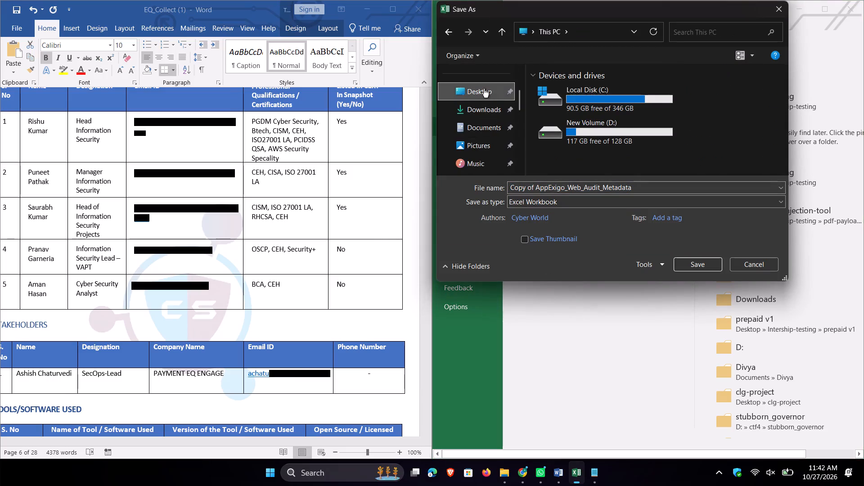
click(603, 183)
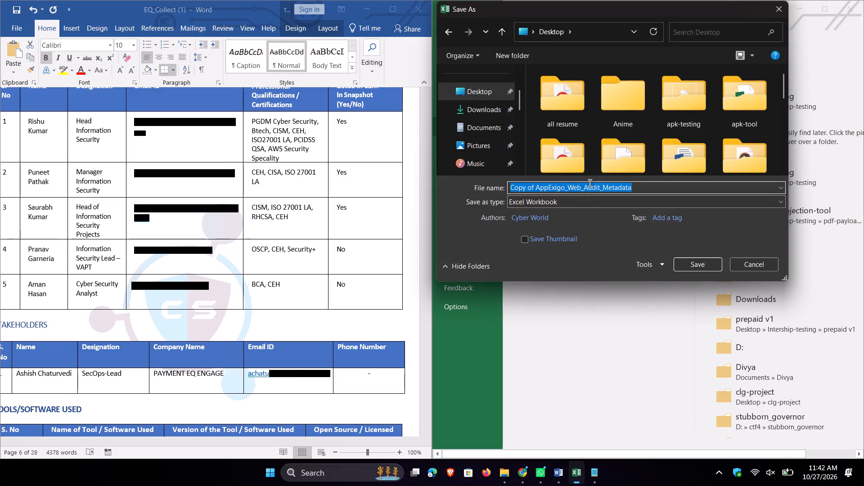
key(shift+e)
key(shift+q)
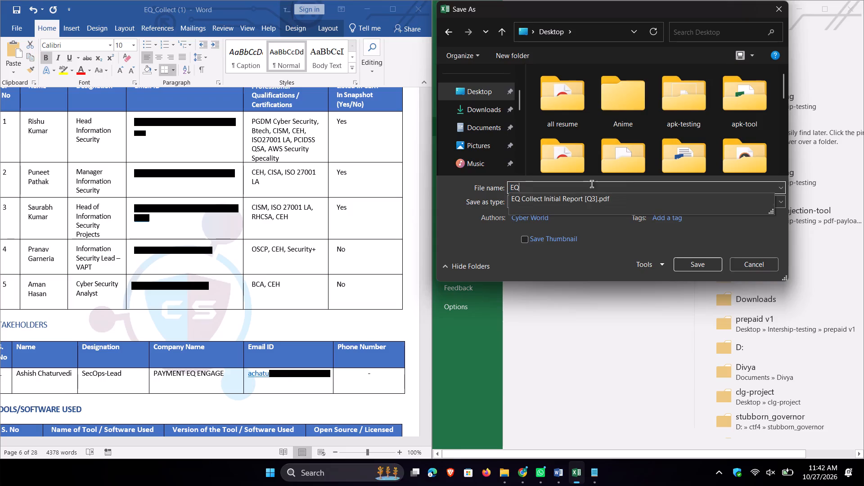
text(_Engage)
key(shift+underscore)
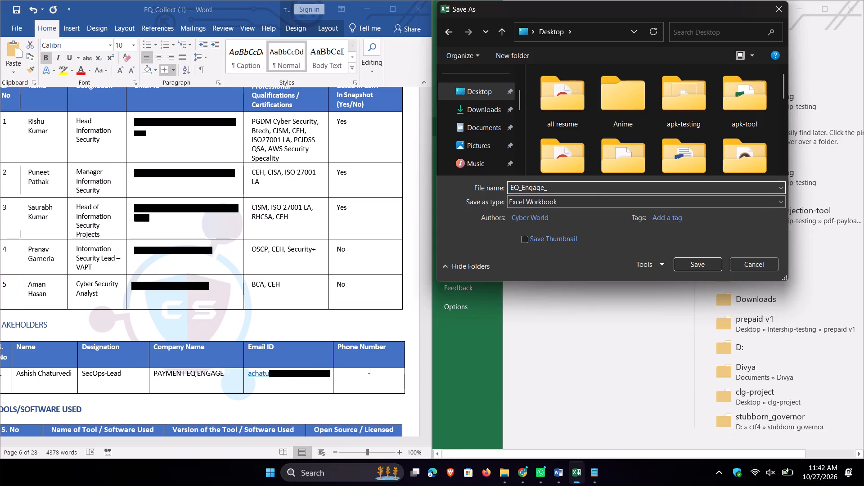
text(Initial)
key(space)
key(BackSpace)
key(shift+underscore)
text(Metadata)
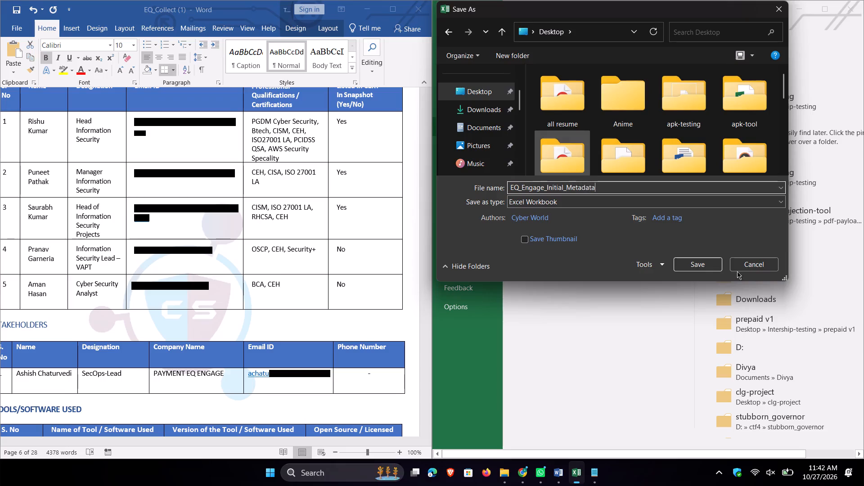
click(691, 264)
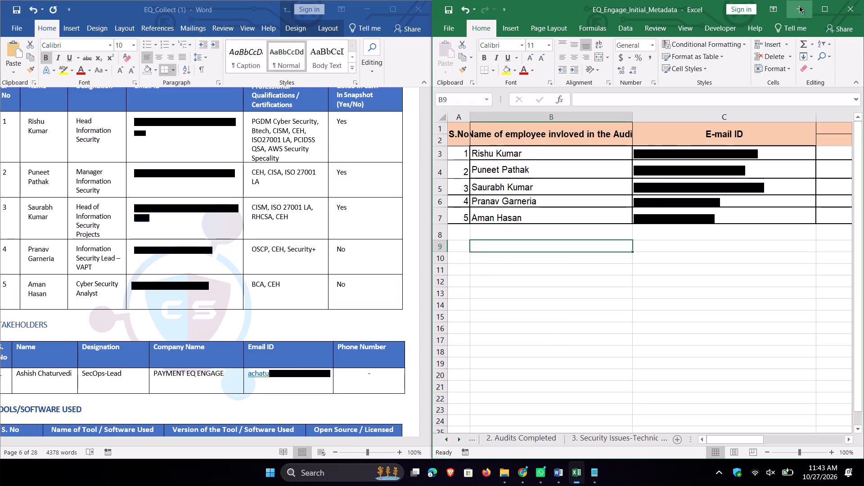
Minimize all open windows to reach the desktop and select the saved EQ_Engage_Initial_Metadata workbook there.
click(799, 6)
click(360, 4)
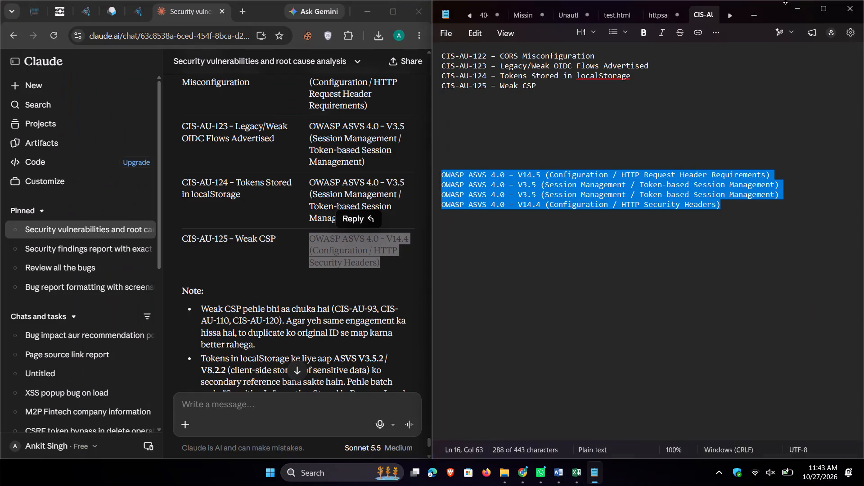
click(797, 5)
click(366, 19)
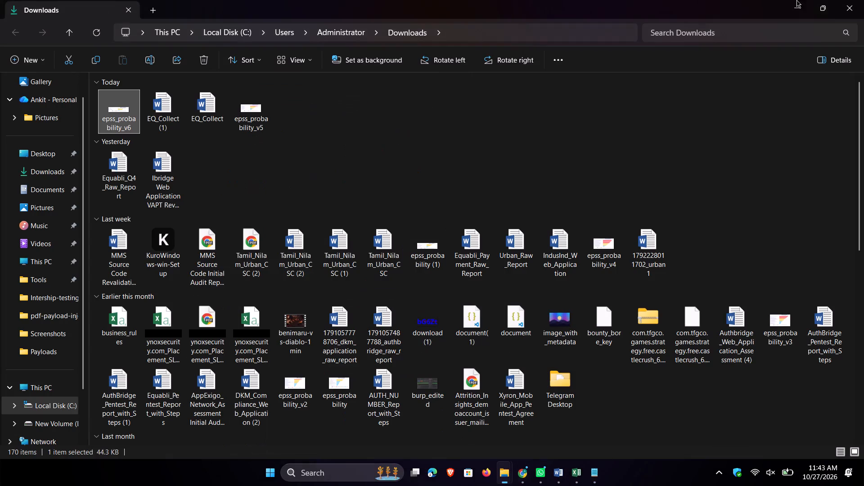
click(800, 13)
click(800, 13)
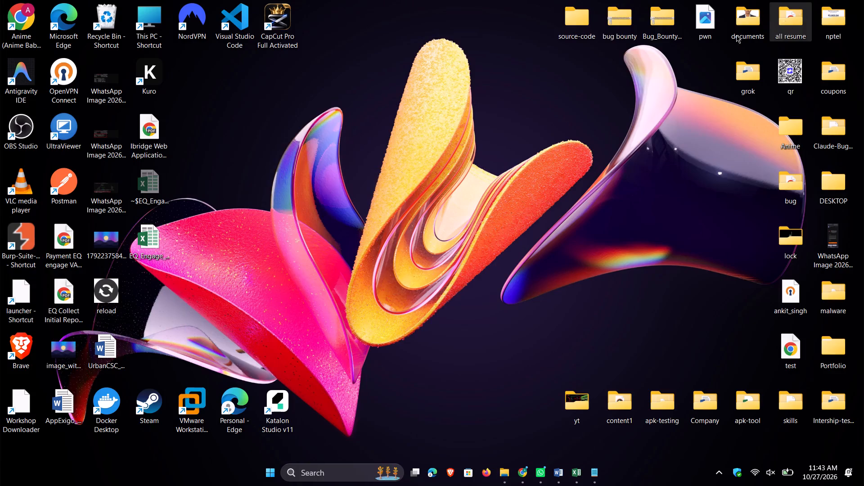
click(423, 119)
click(155, 242)
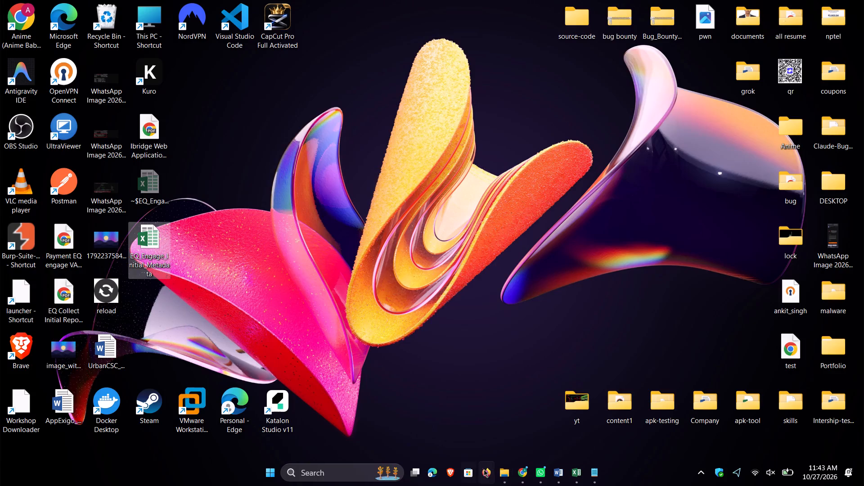
Close the Intership-testing folder window and copy the EQ_Collect (1) Word report from the Downloads folder.
click(501, 476)
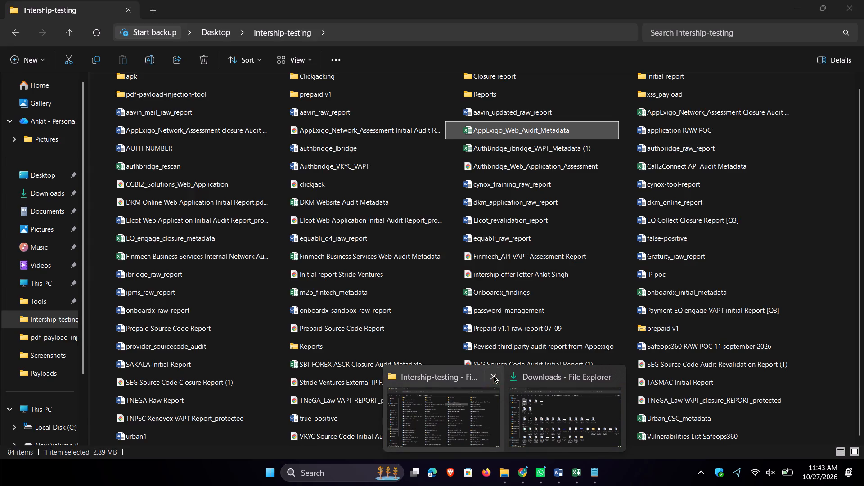
click(499, 371)
click(525, 408)
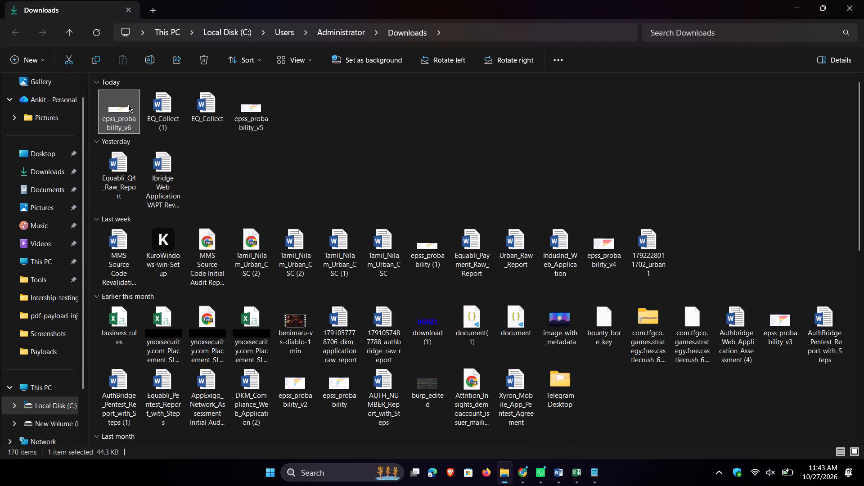
click(165, 118)
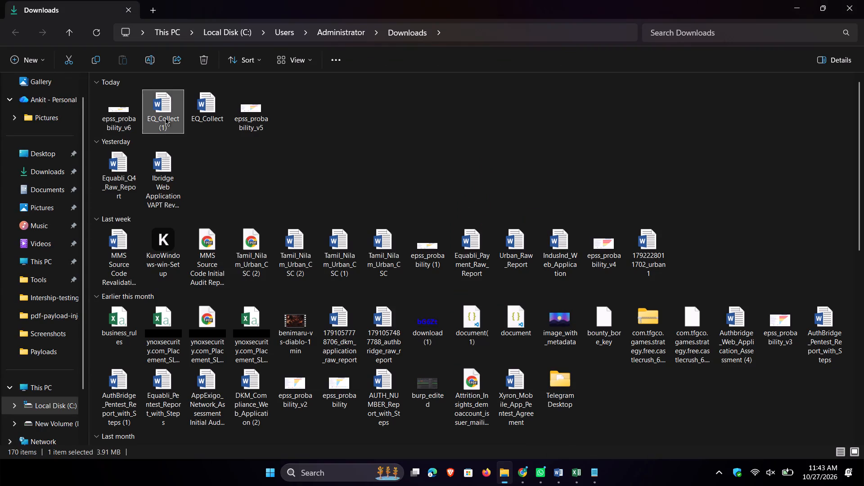
key(ctrl+c)
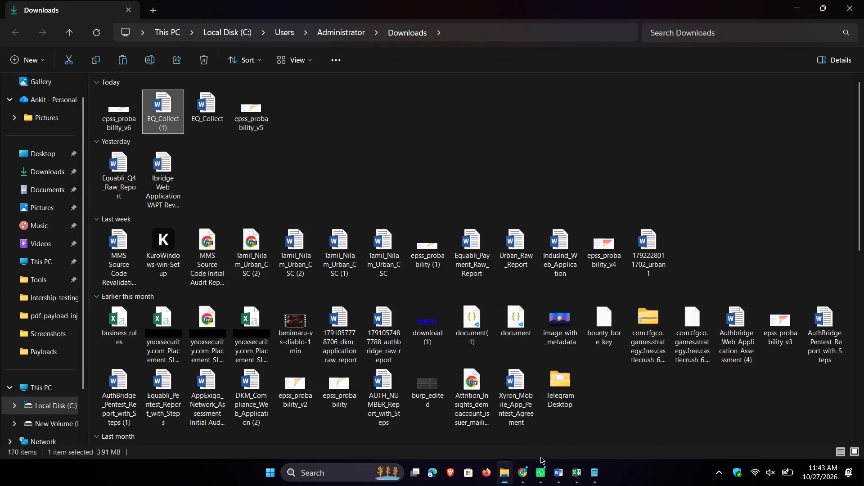
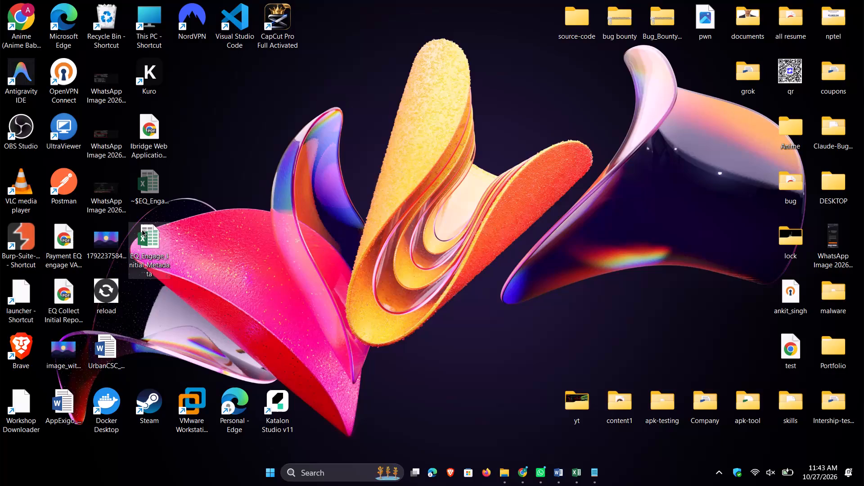
Copy the EQ_Engage_Initial_Metadata workbook file on the Desktop.
key(ctrl+c)
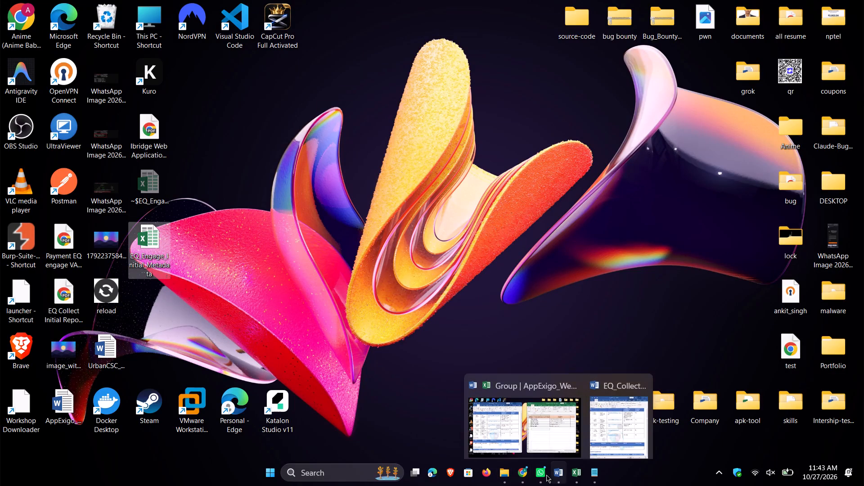